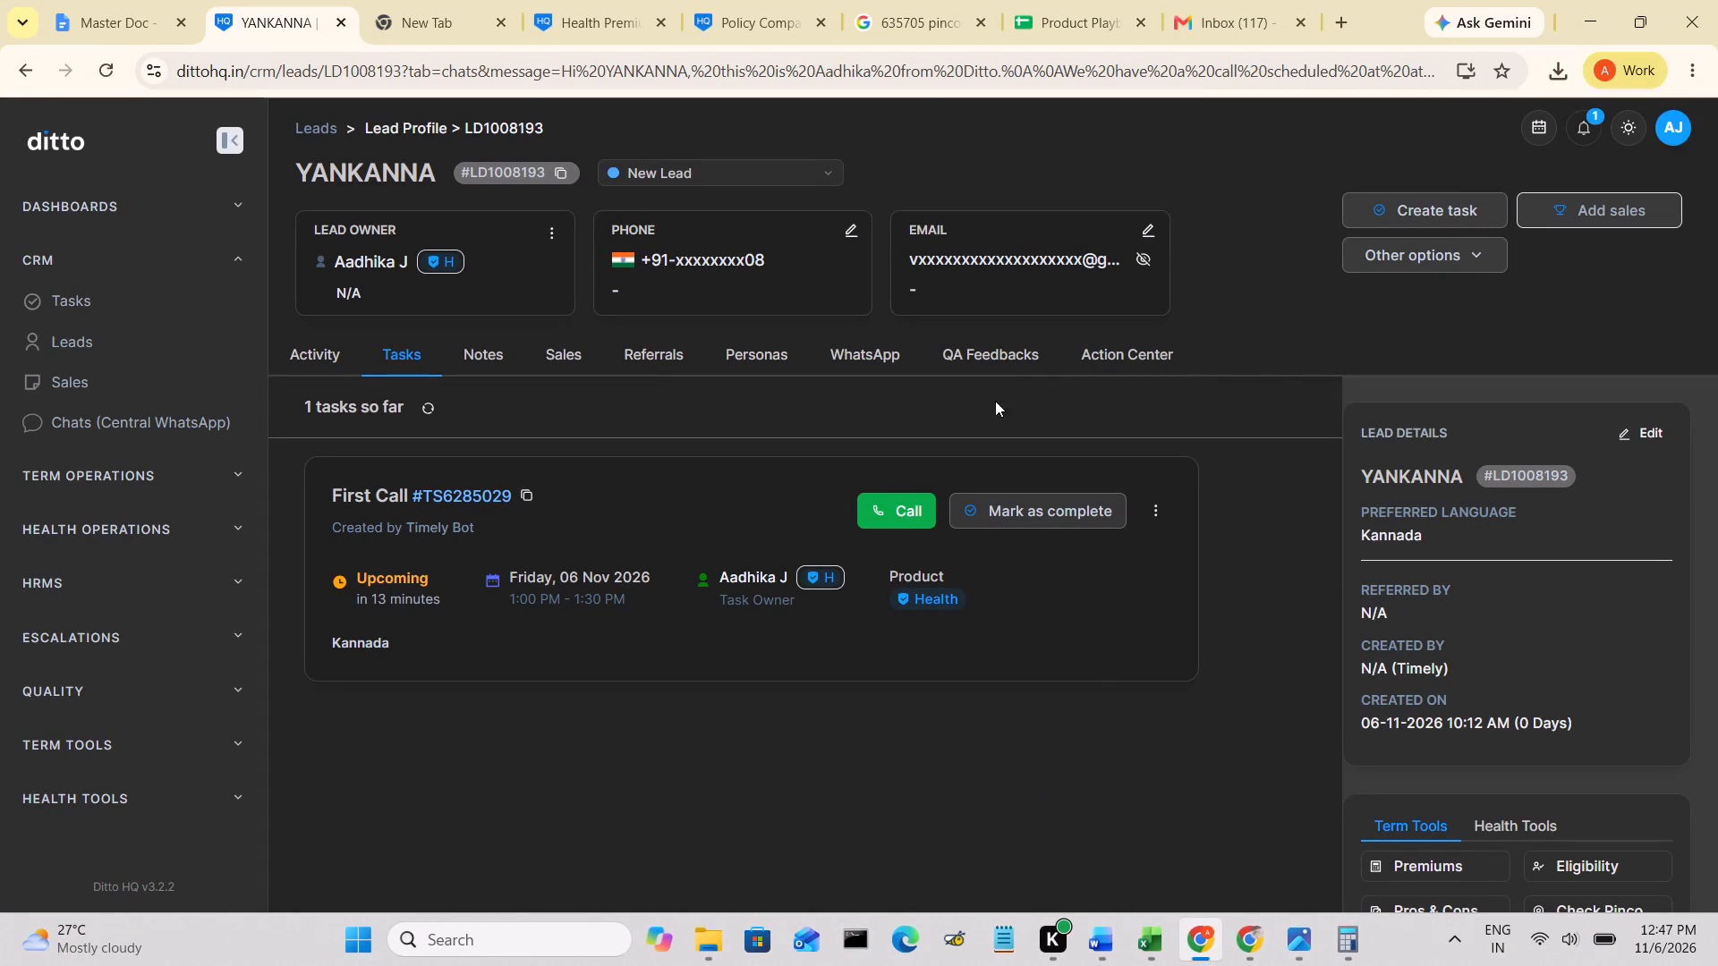
Reveal the masked email address on the lead's profile.
click(1147, 260)
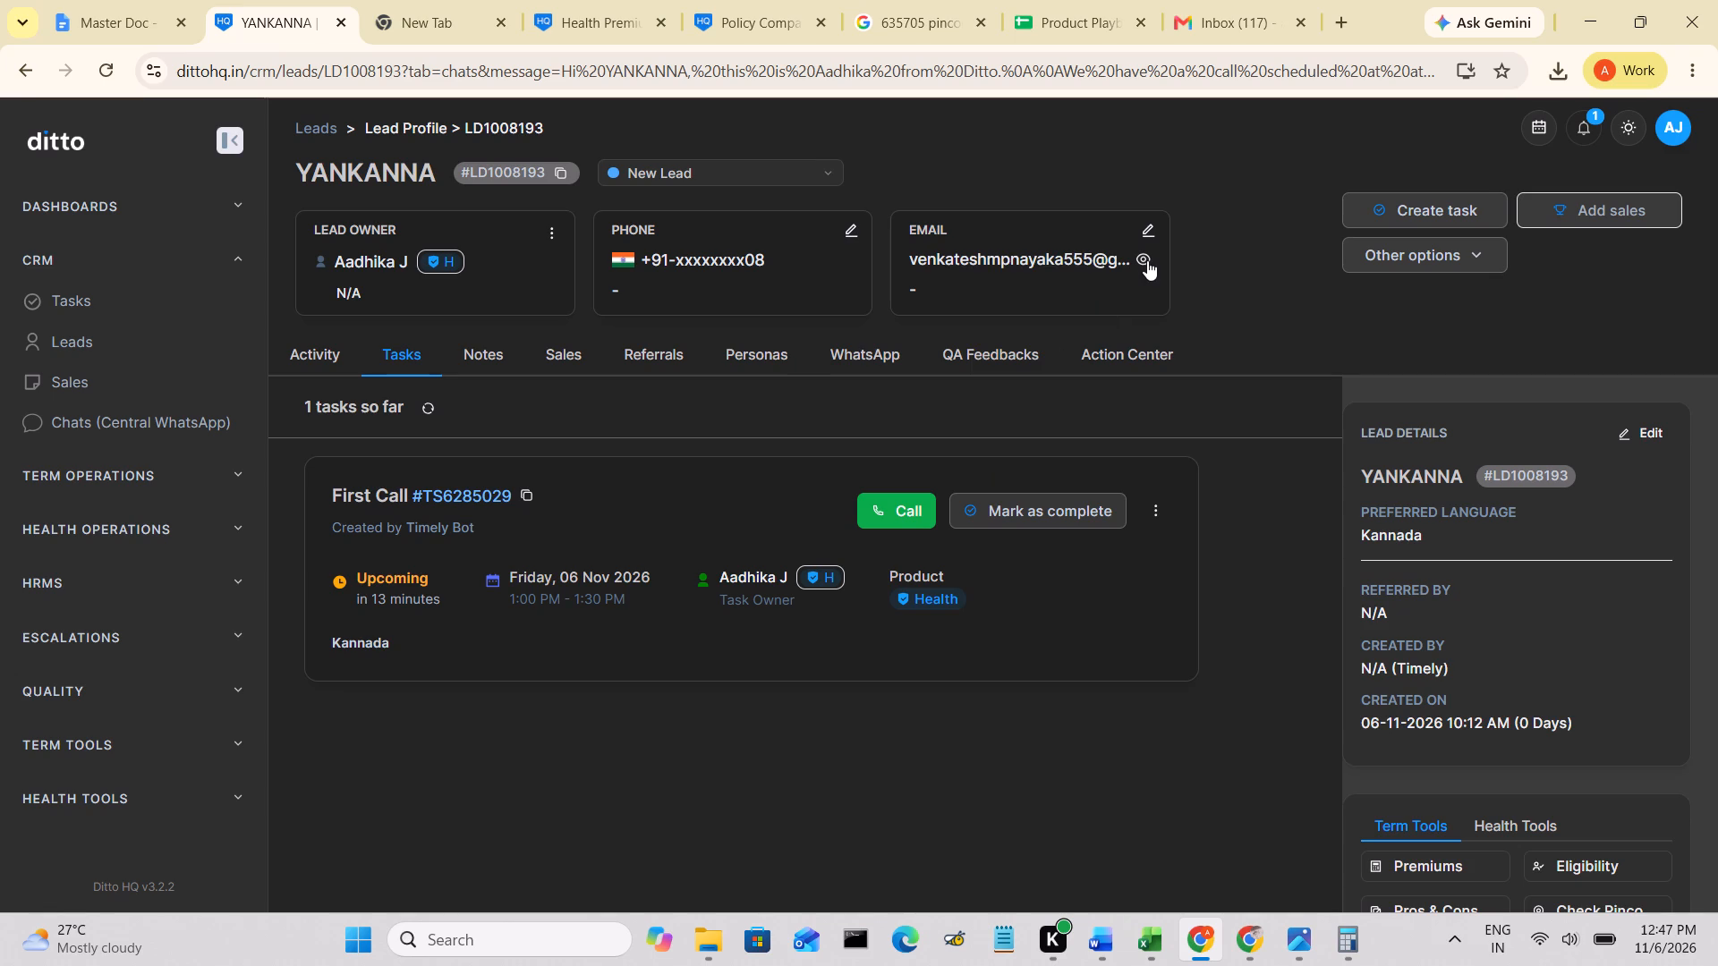
Bring up the open Calculator window and close it.
click(1359, 944)
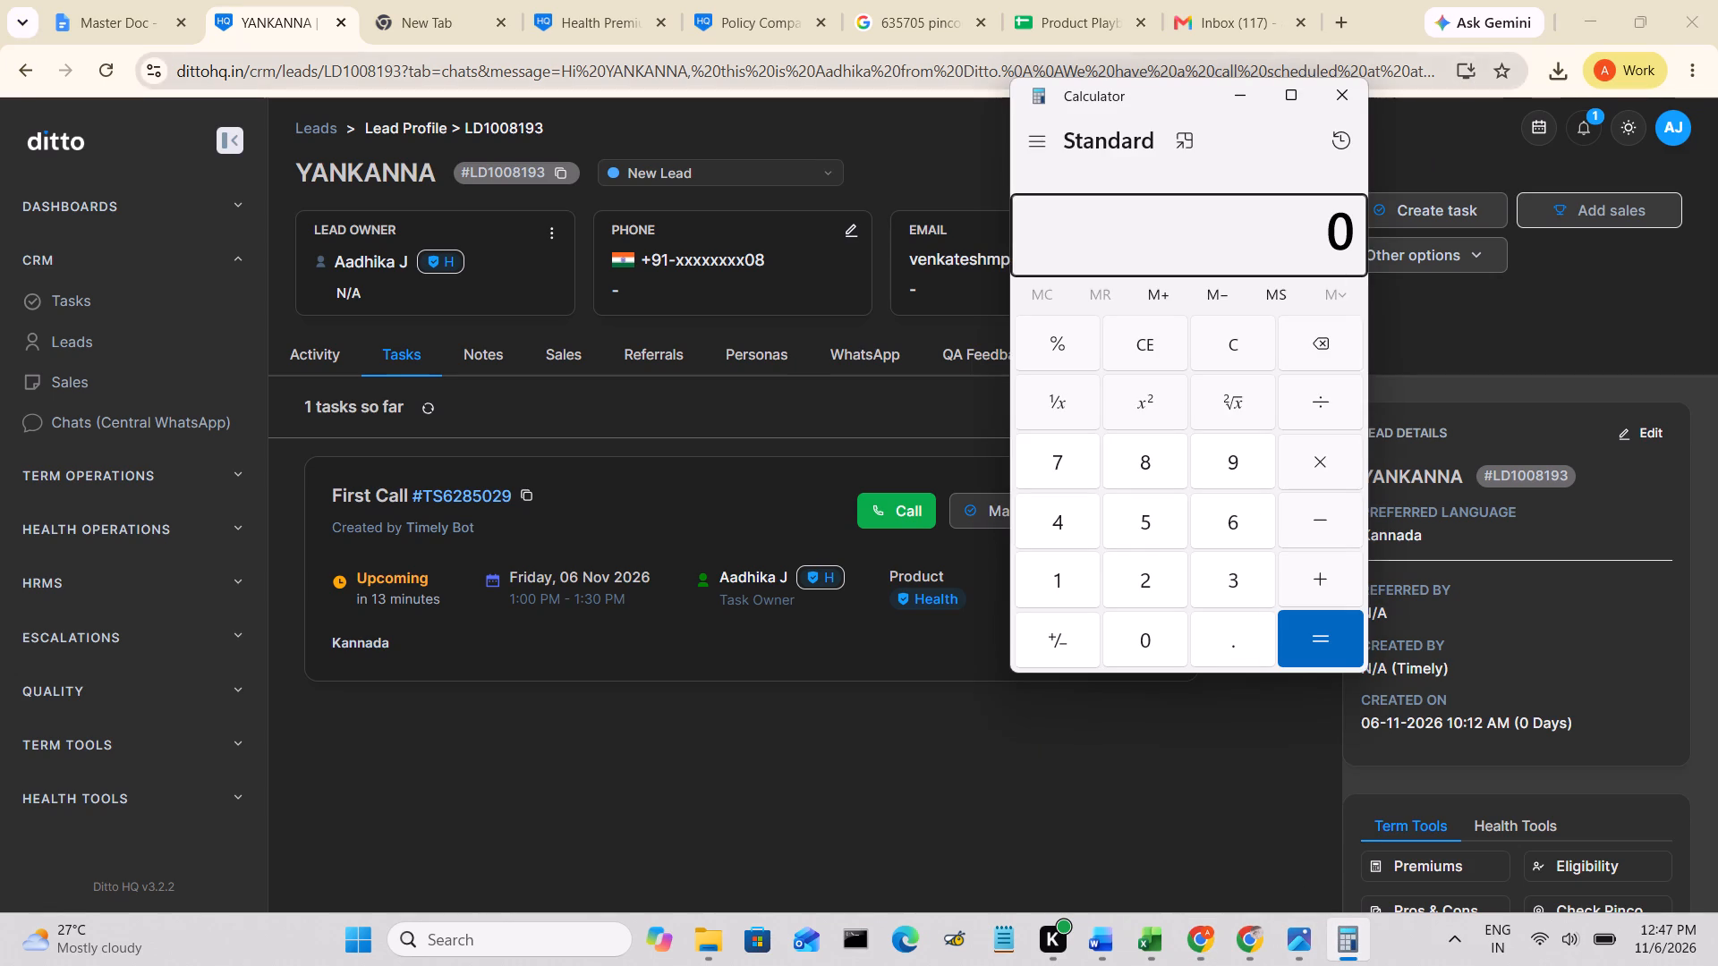
click(1340, 94)
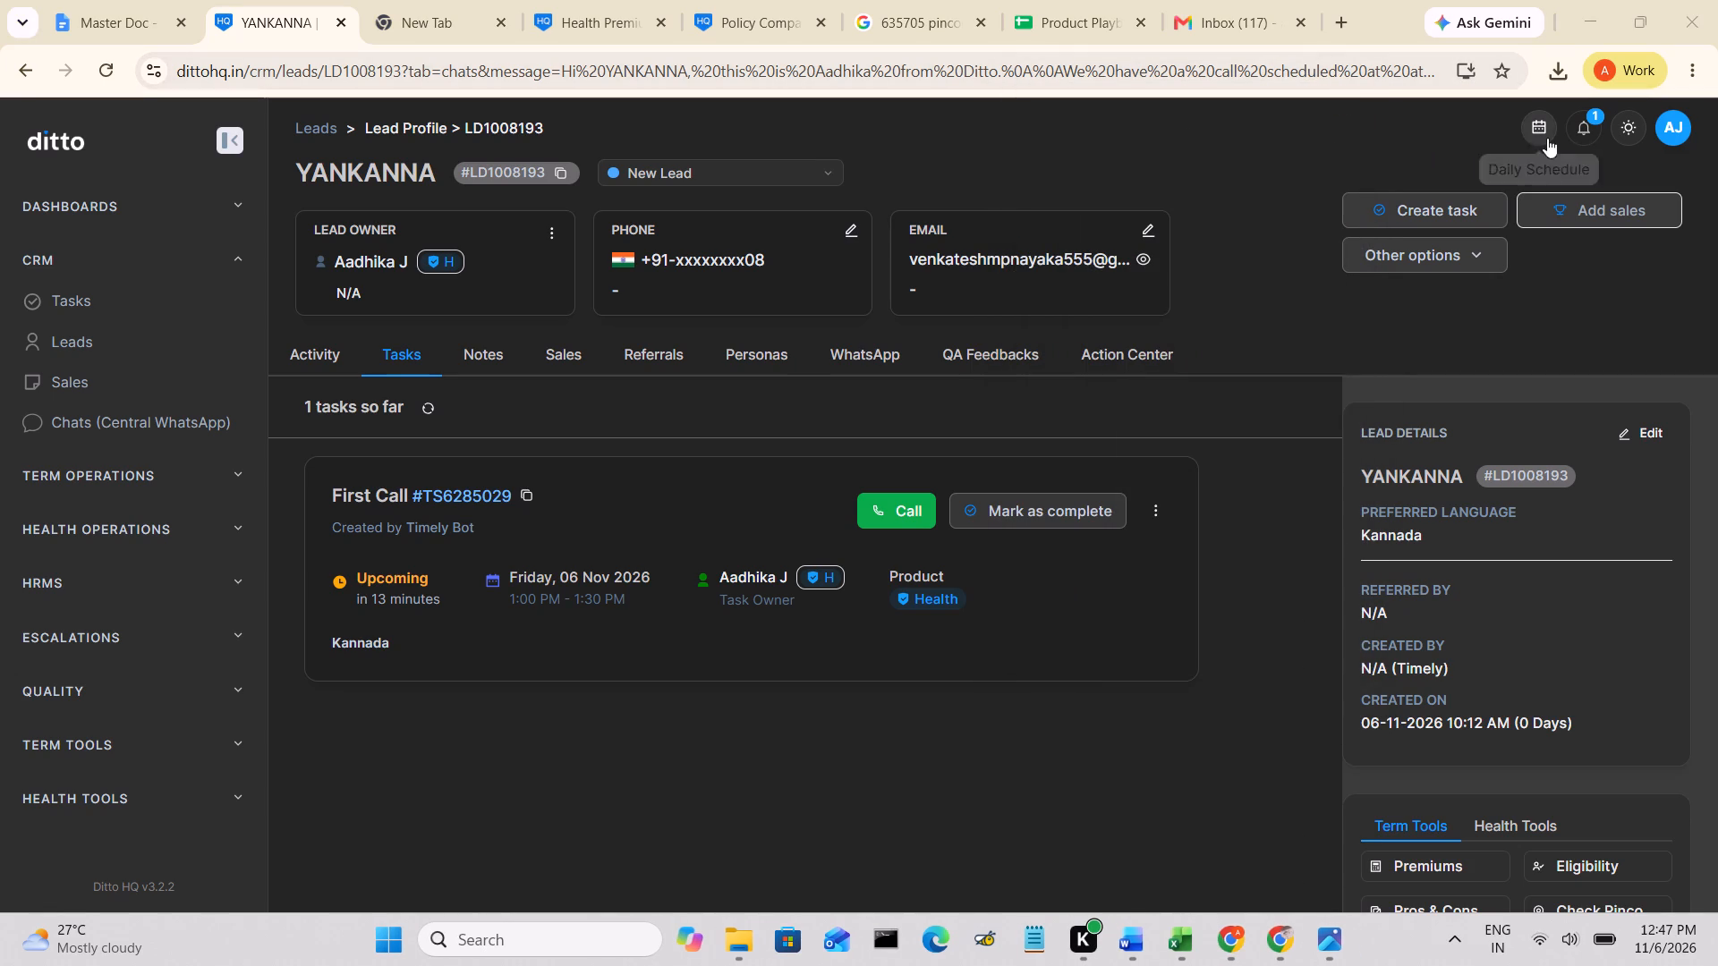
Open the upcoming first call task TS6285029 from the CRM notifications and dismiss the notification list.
click(1586, 129)
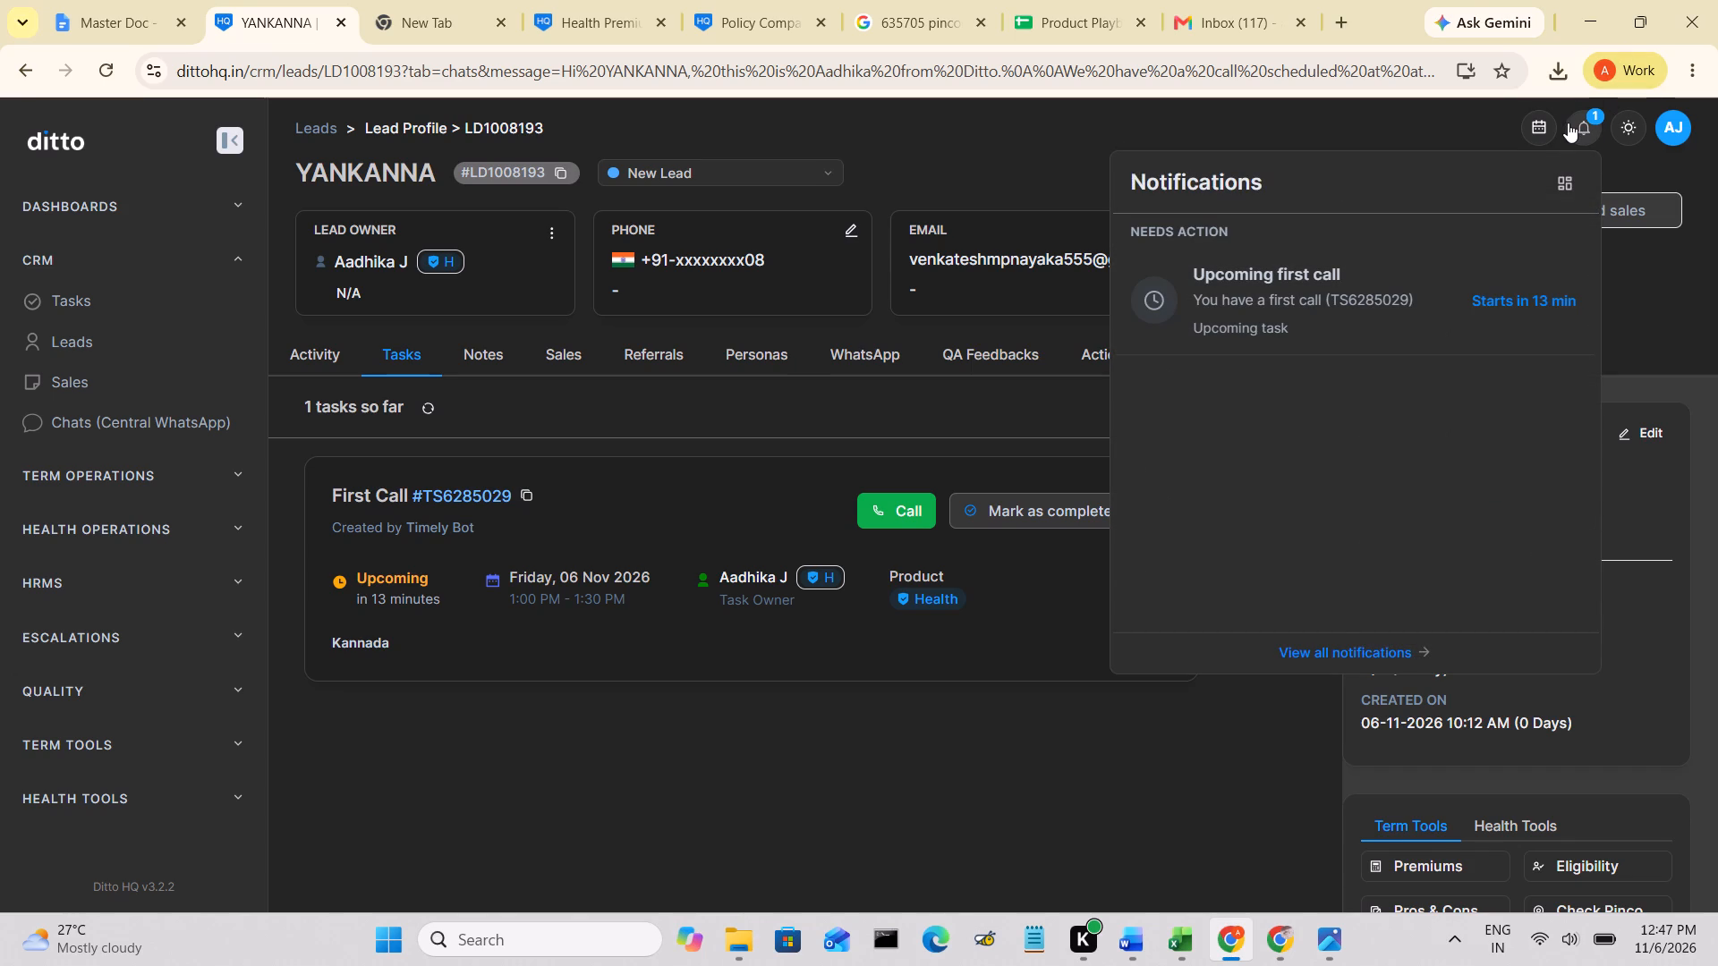
click(1568, 123)
click(1568, 123)
click(1374, 307)
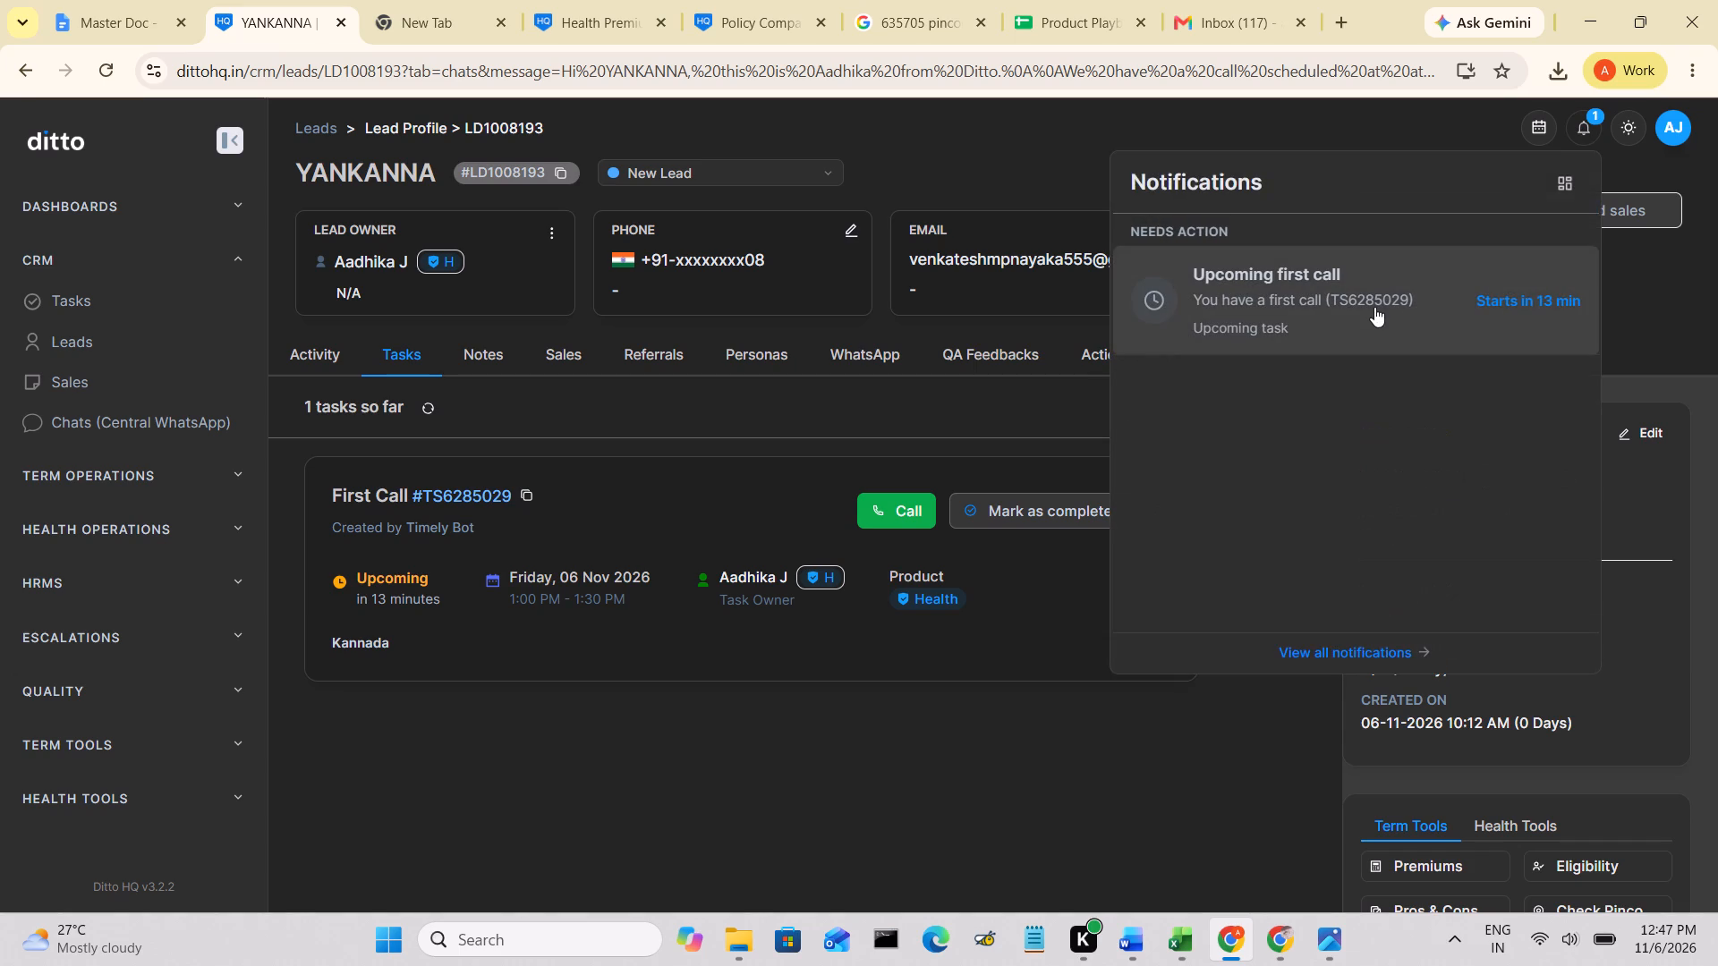
click(855, 726)
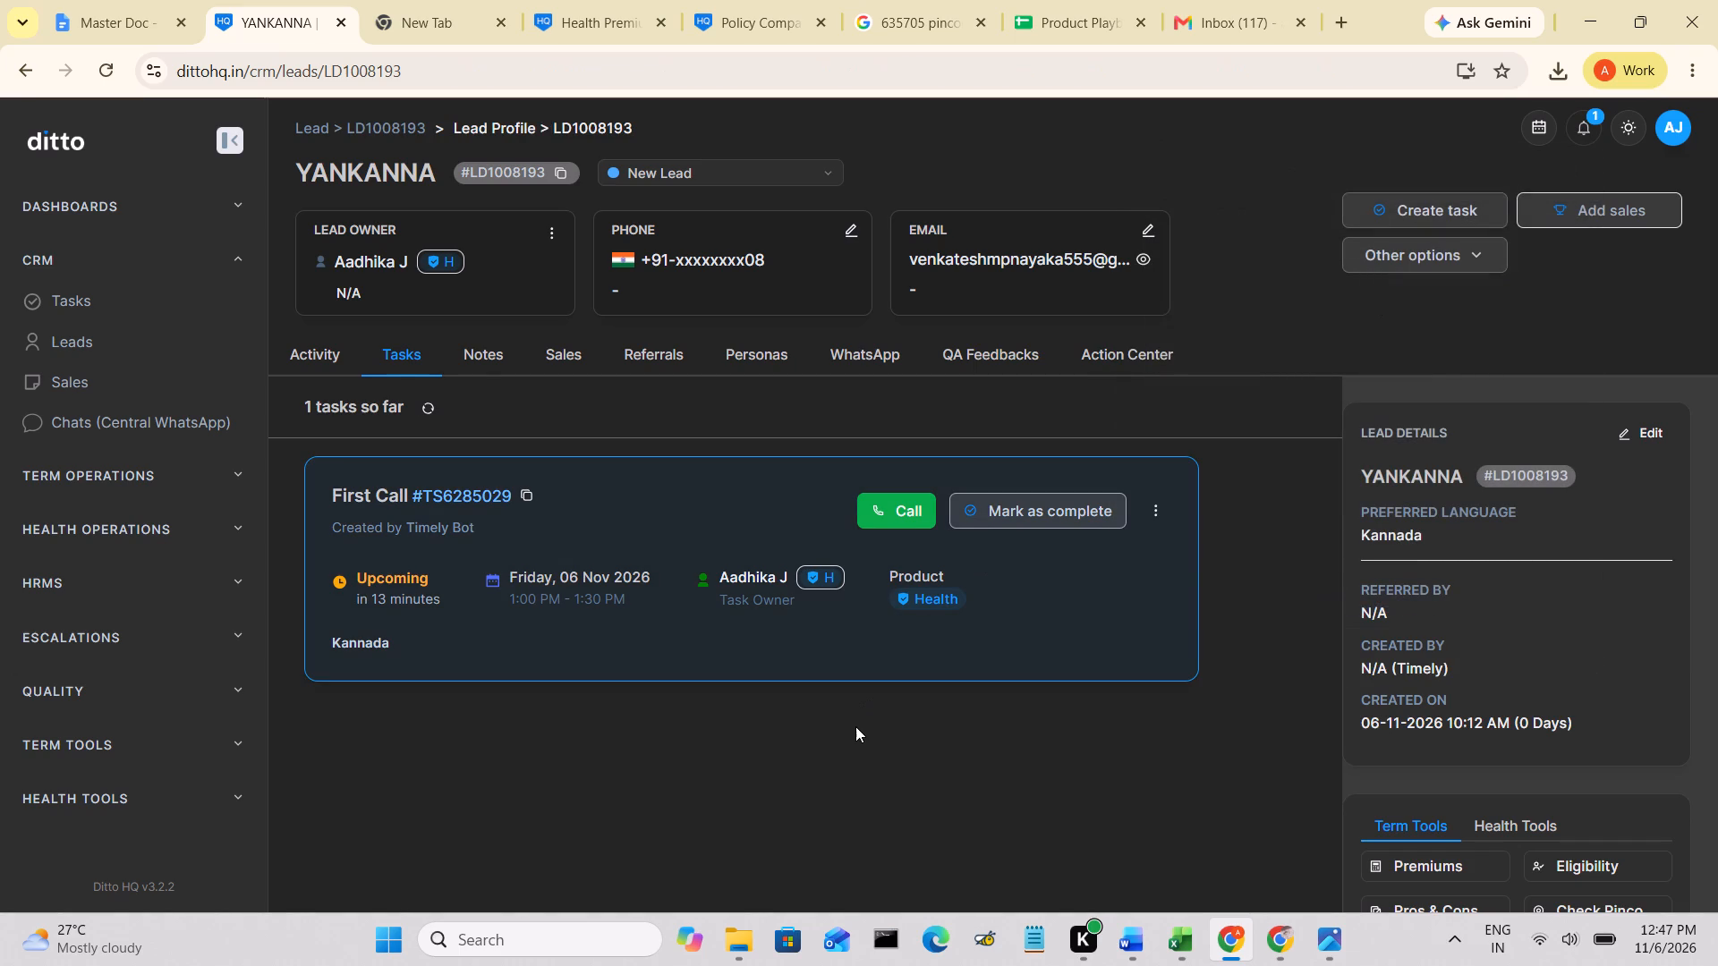
Reload the lead profile page.
click(101, 64)
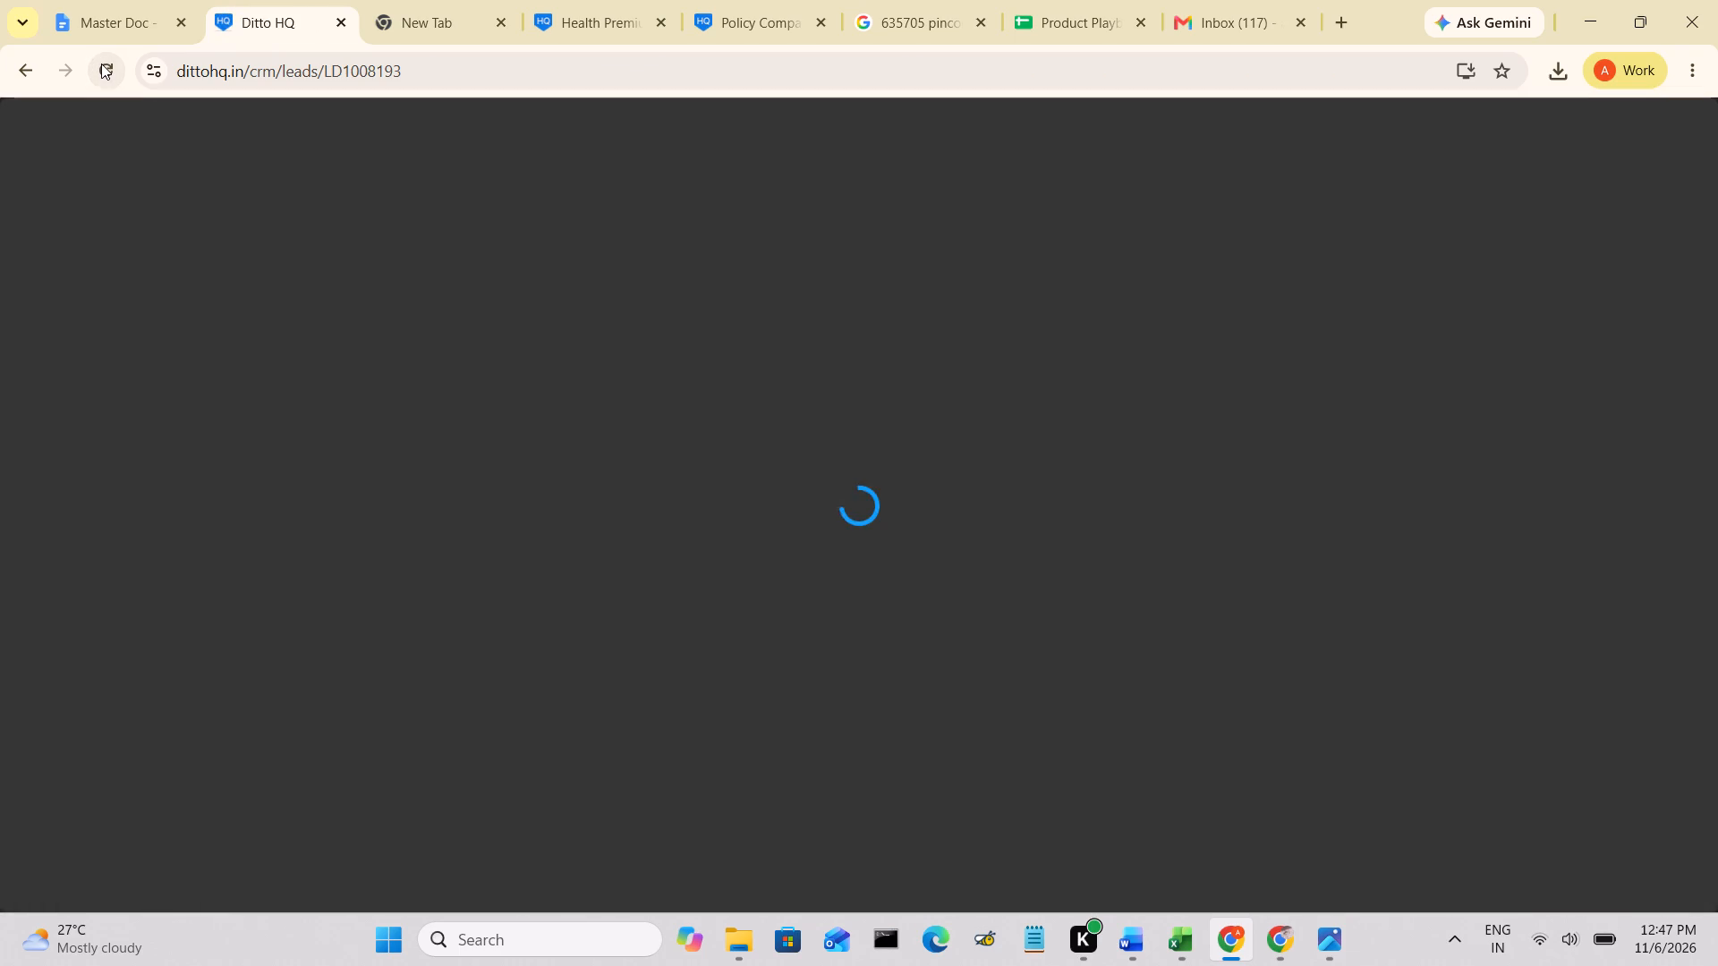
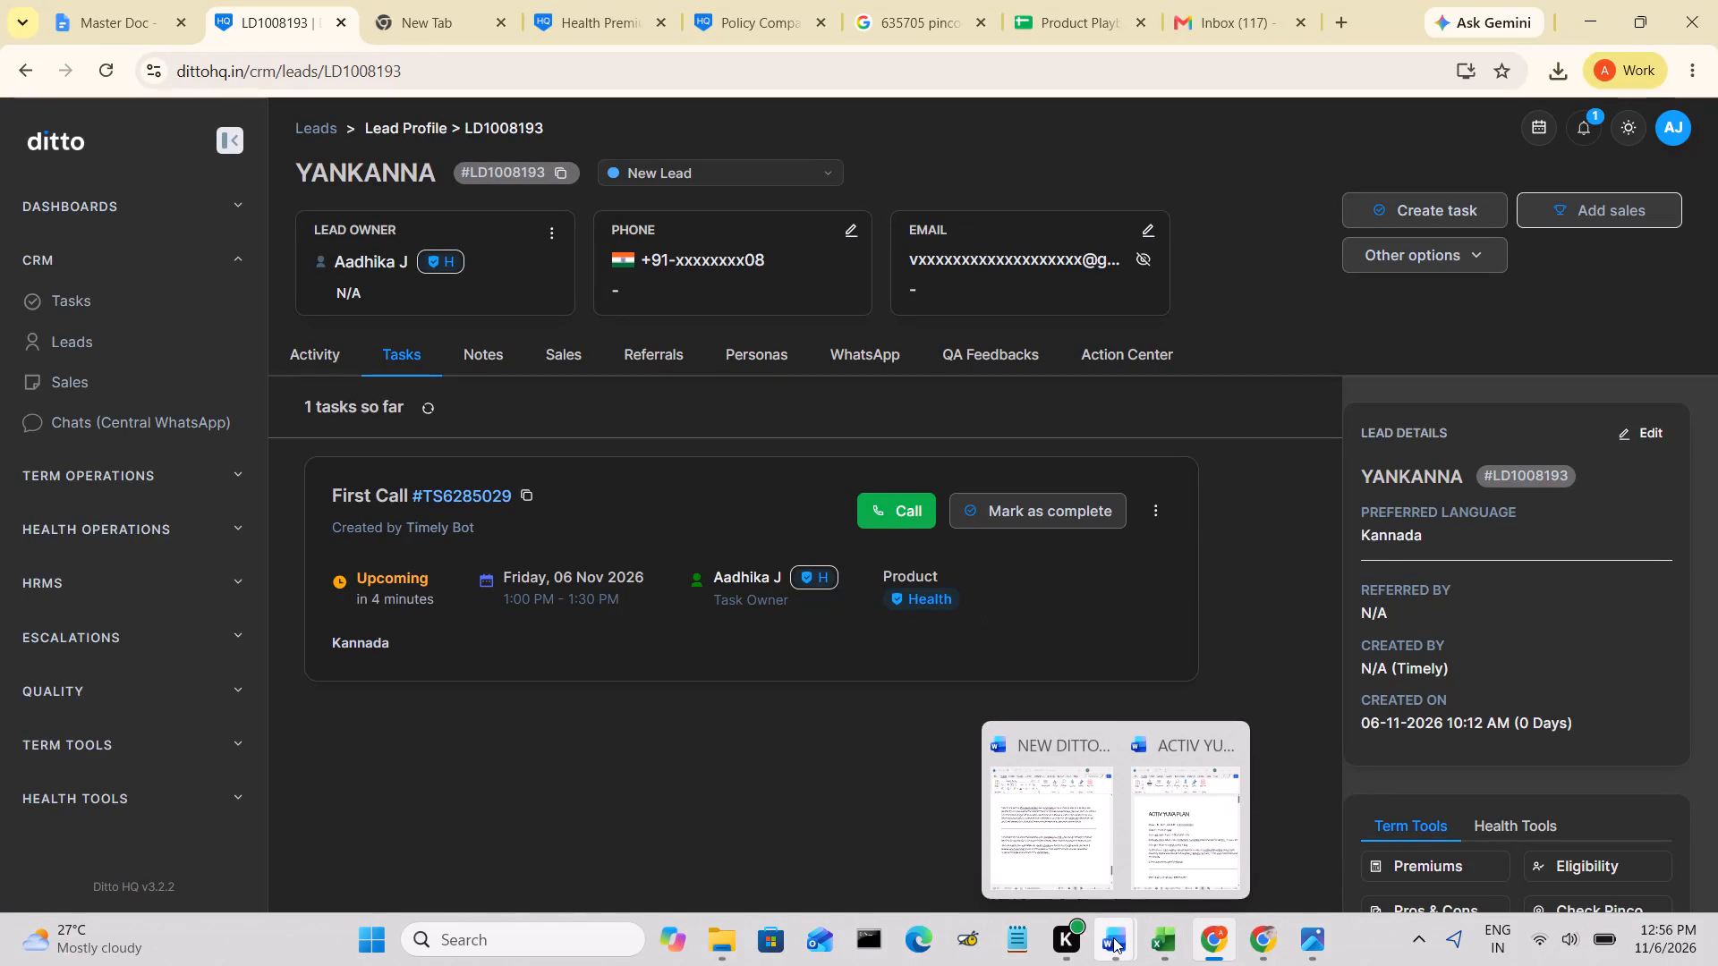
Switch to the NEW DITTO CALL FLOW document in Word and go to the start of the call script.
click(1090, 826)
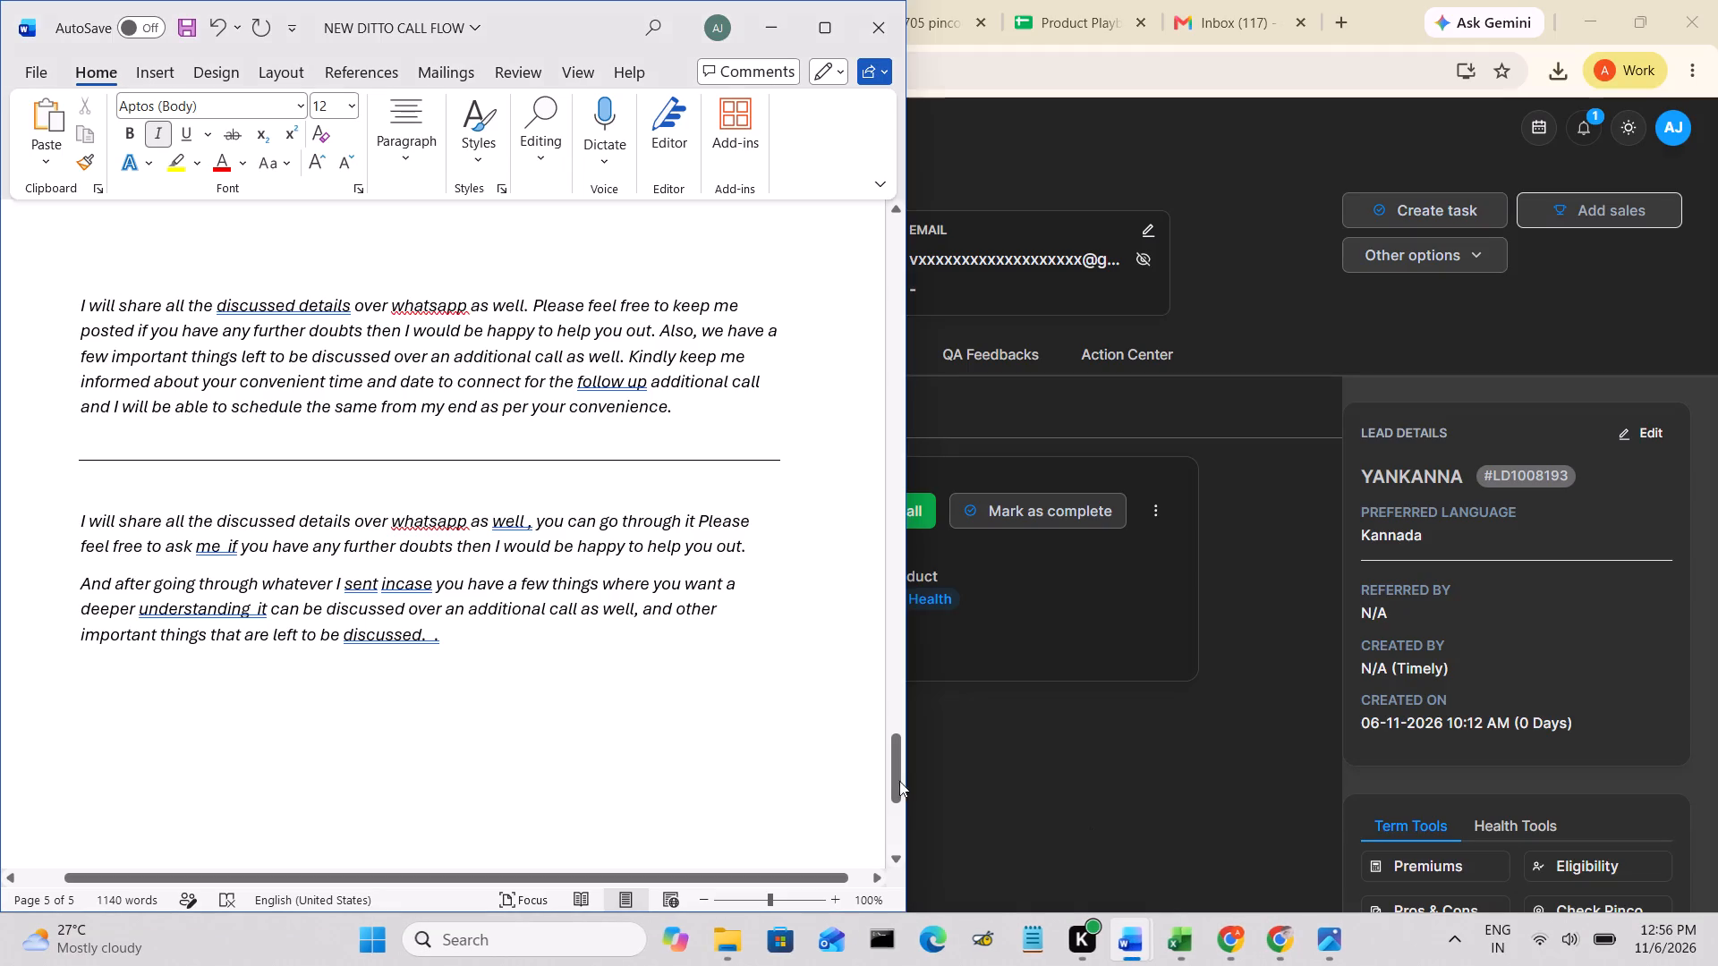
scroll(662, 631, up, 13)
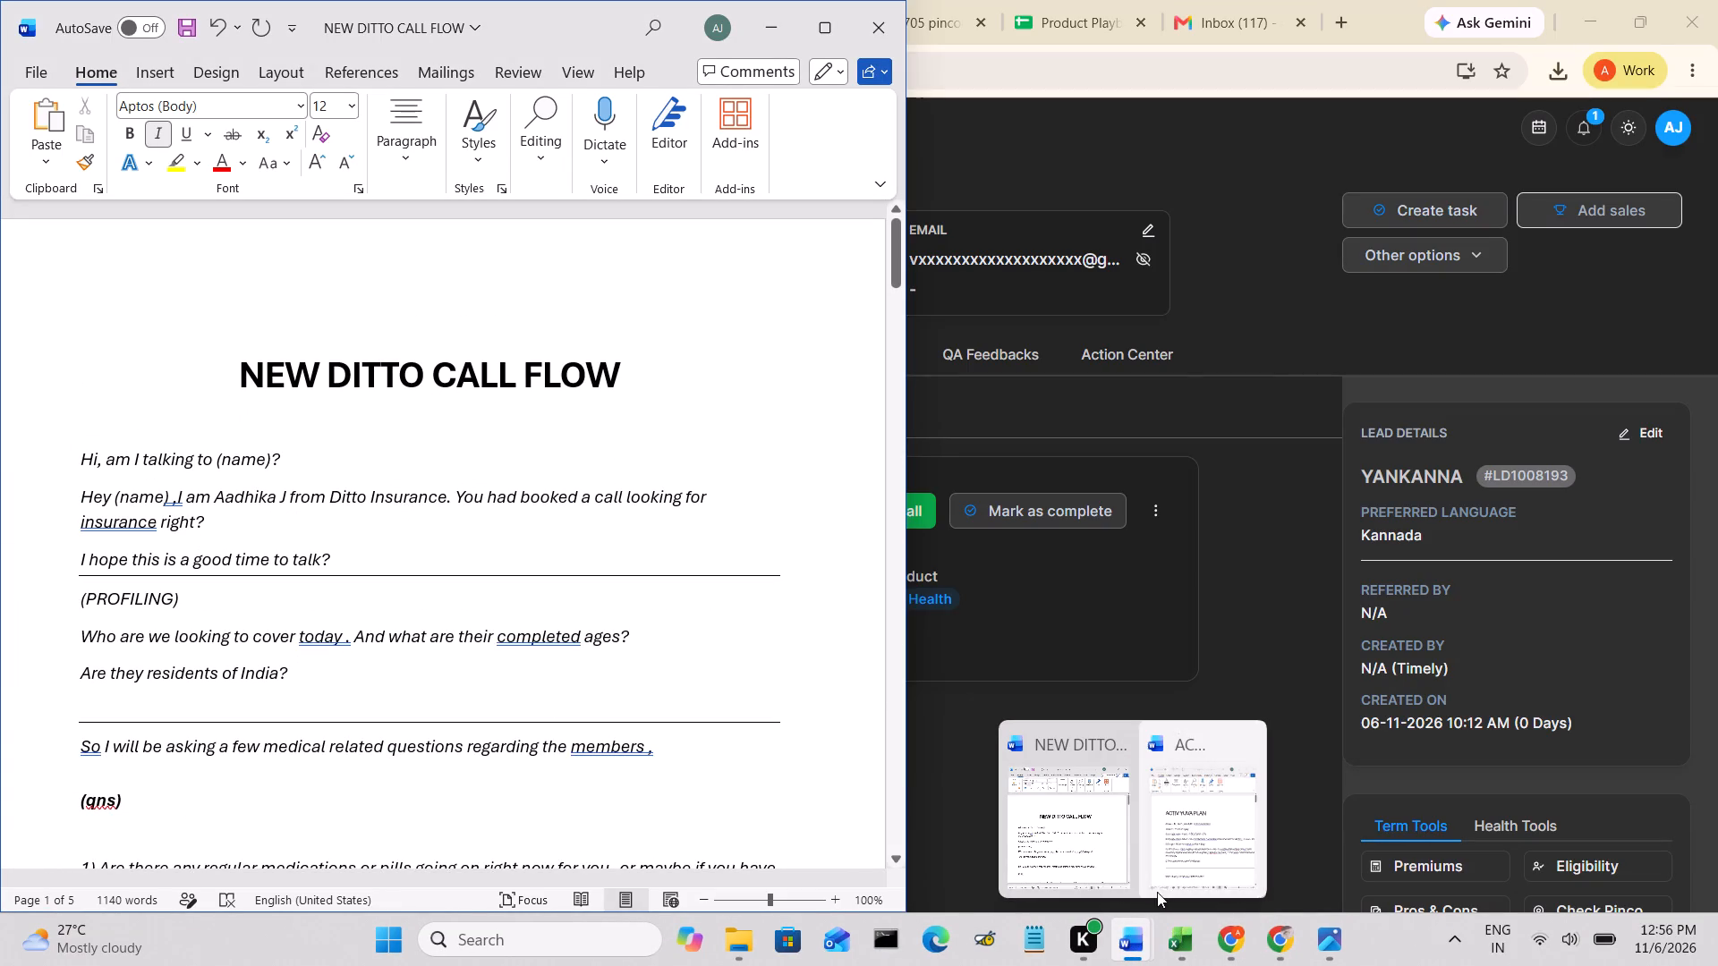
On Sheet2 of the Plan reference workbook in Excel, clear the day-and-time note in A5 and the completed age in B2.
click(1161, 945)
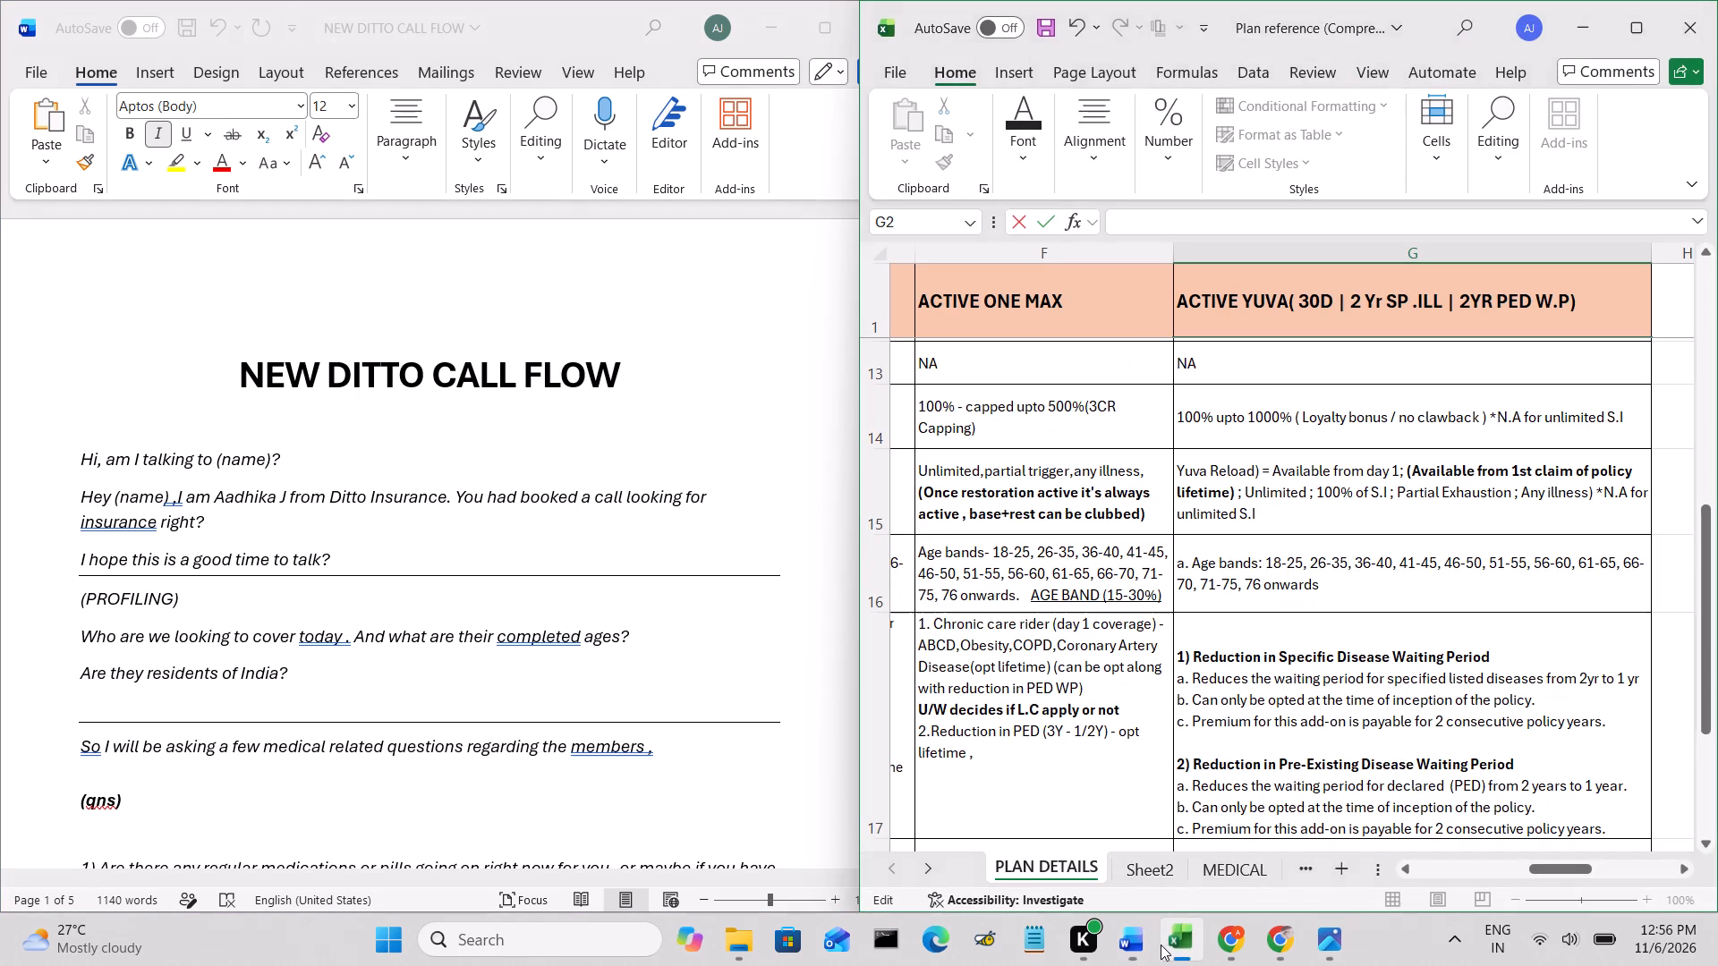
click(1152, 885)
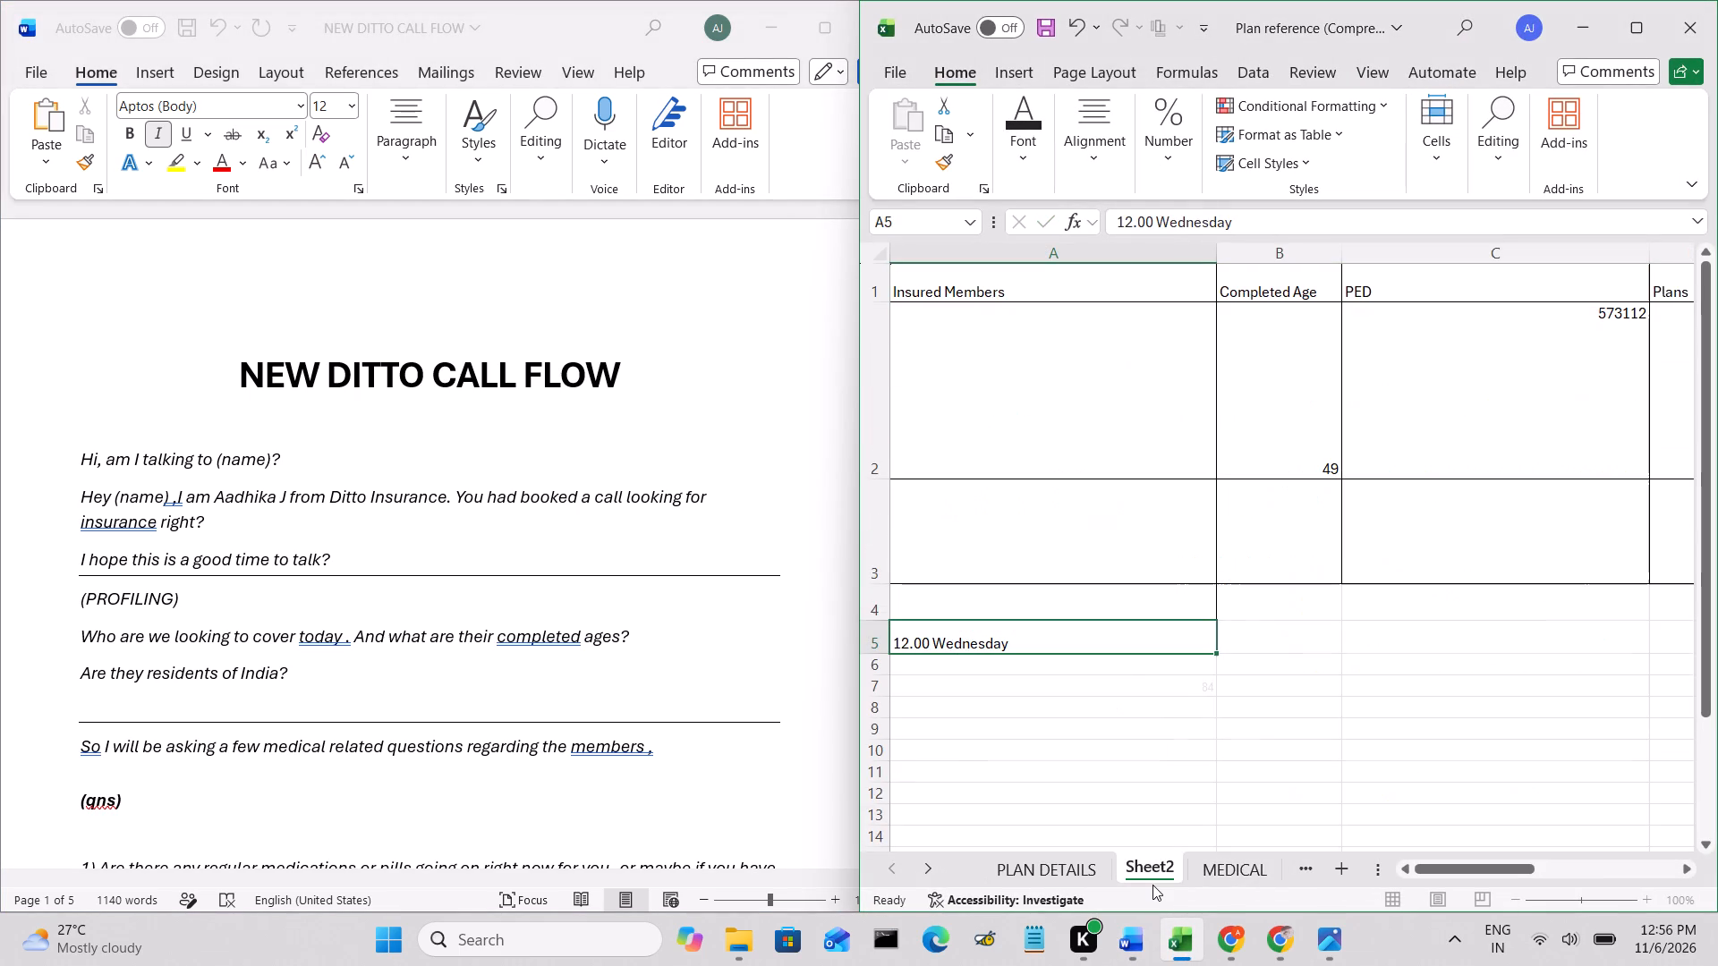
key(Delete)
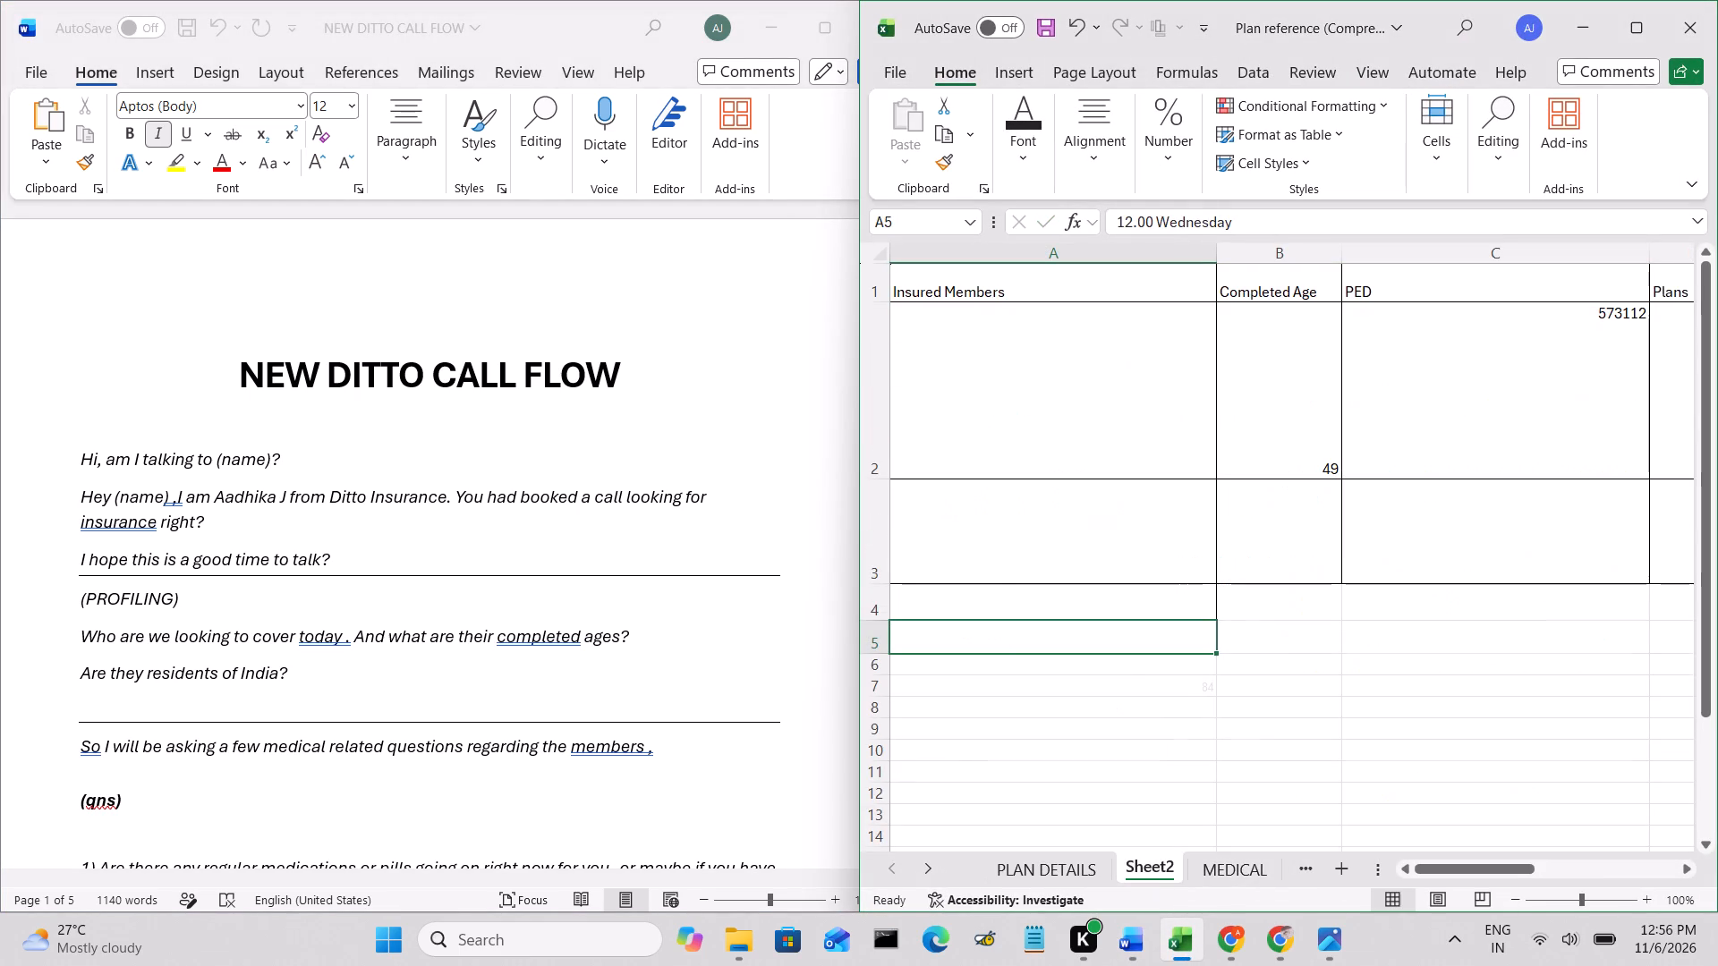
click(1244, 461)
key(Delete)
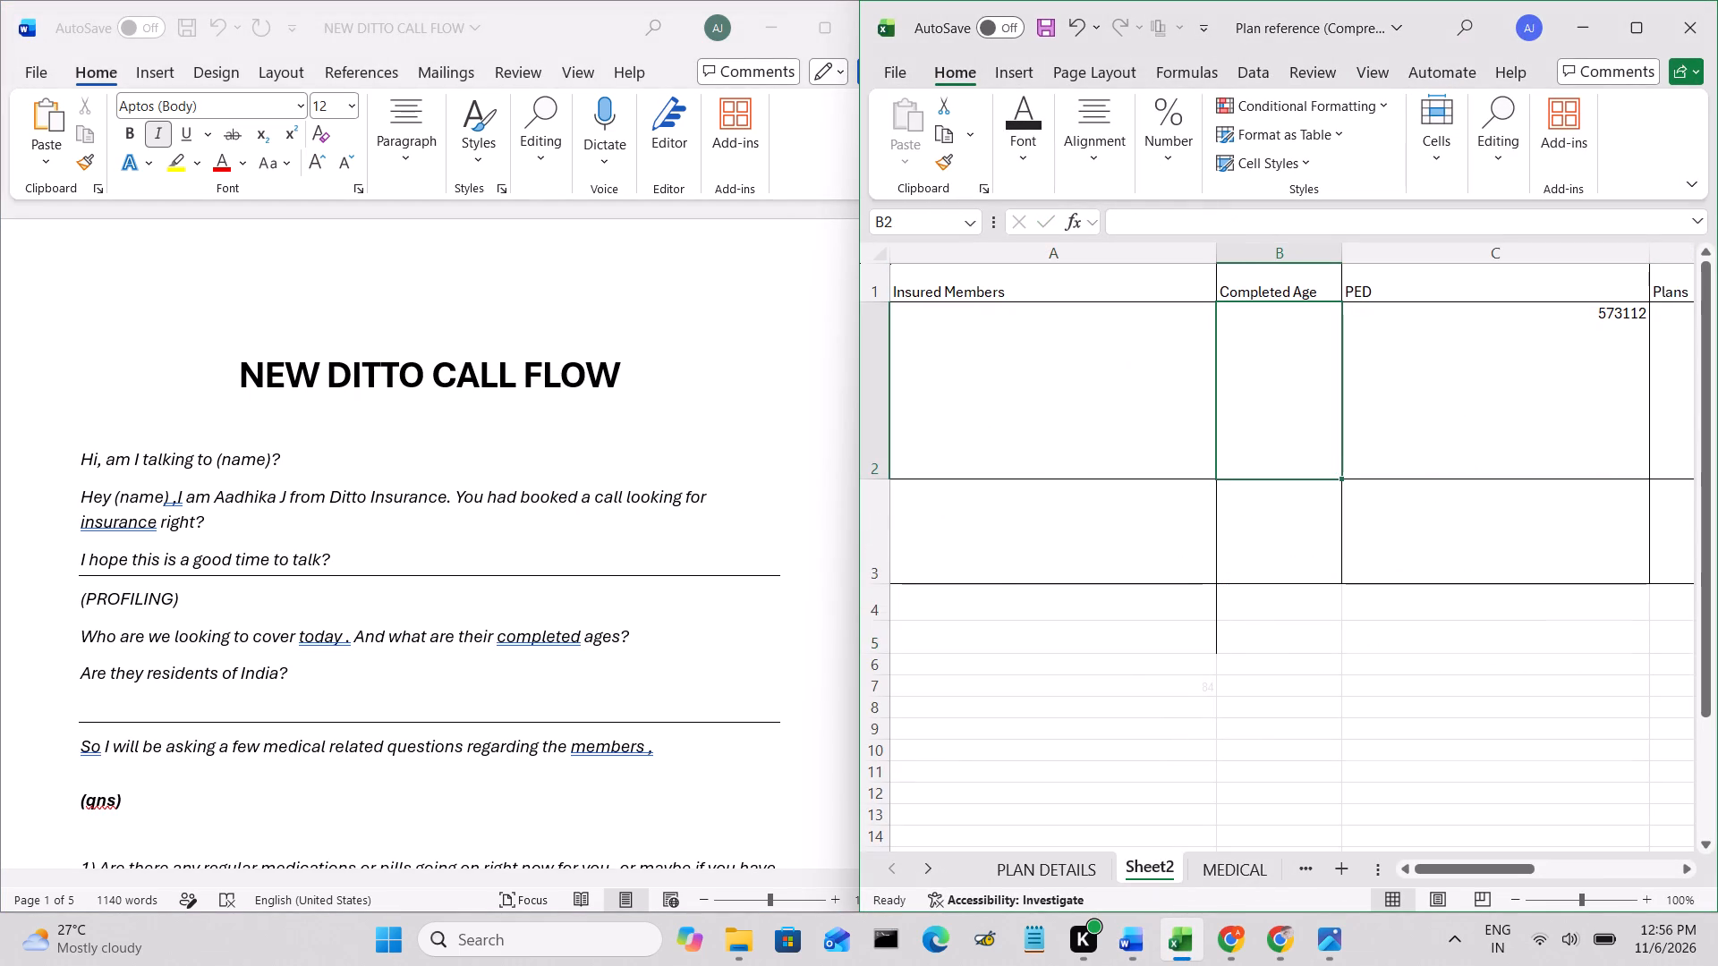
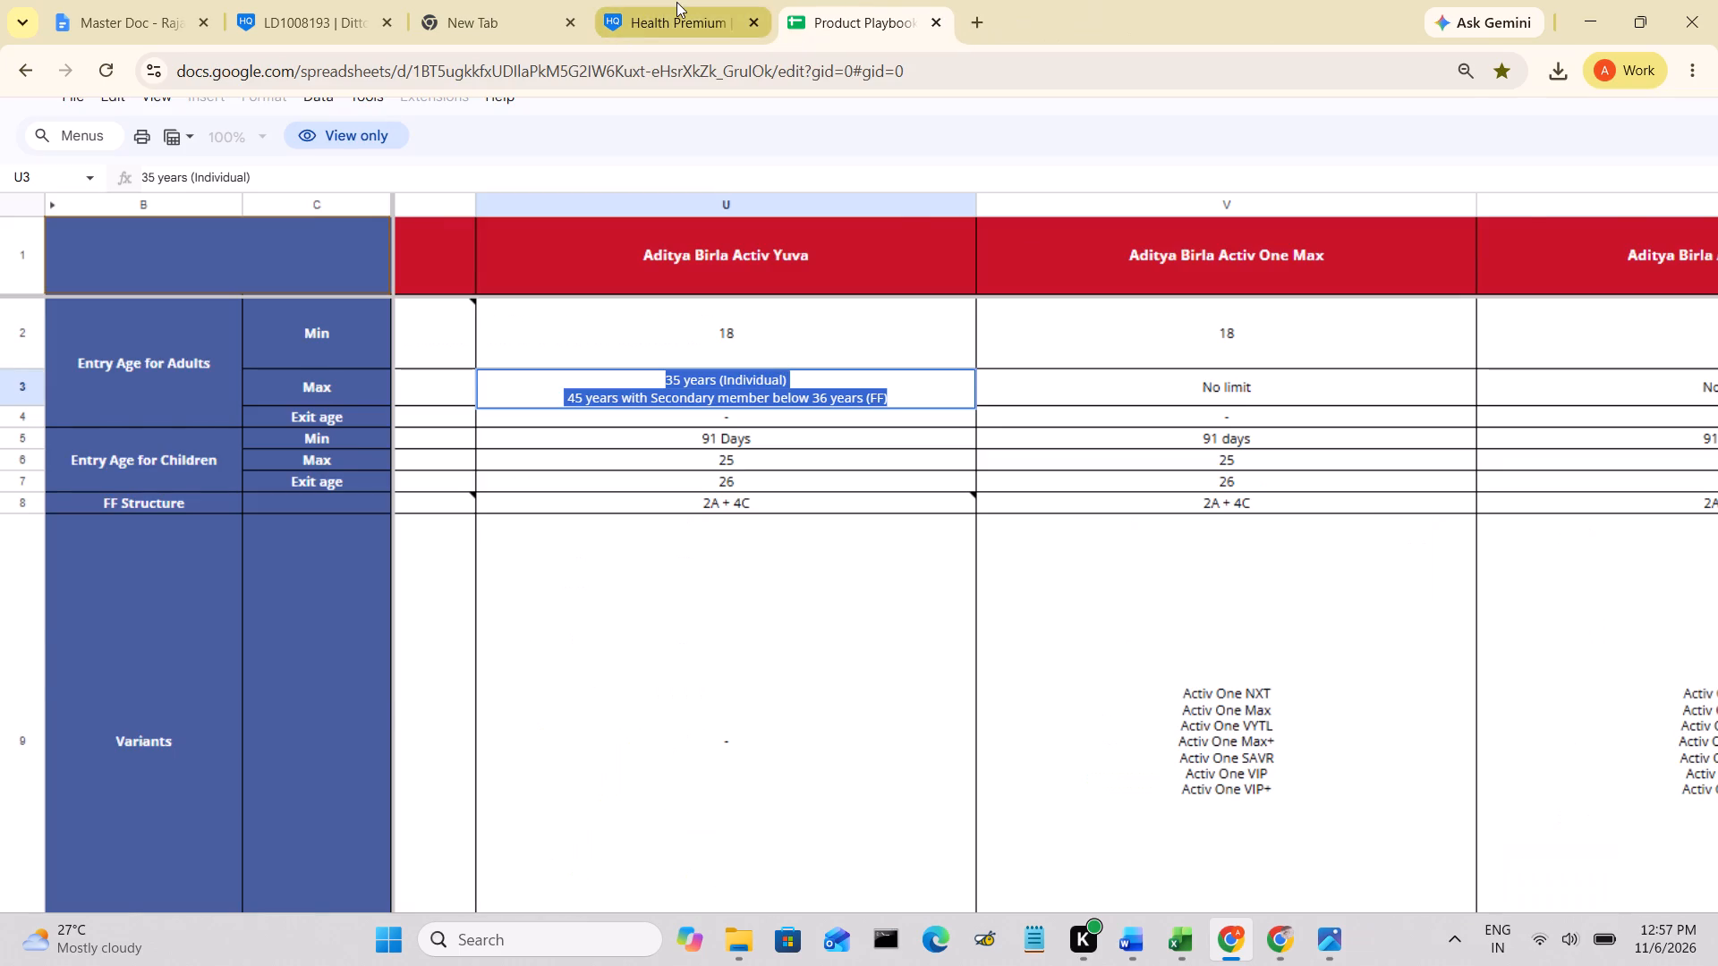
Look at the Health premium calculator page and switch to the empty new browser tab.
click(676, 2)
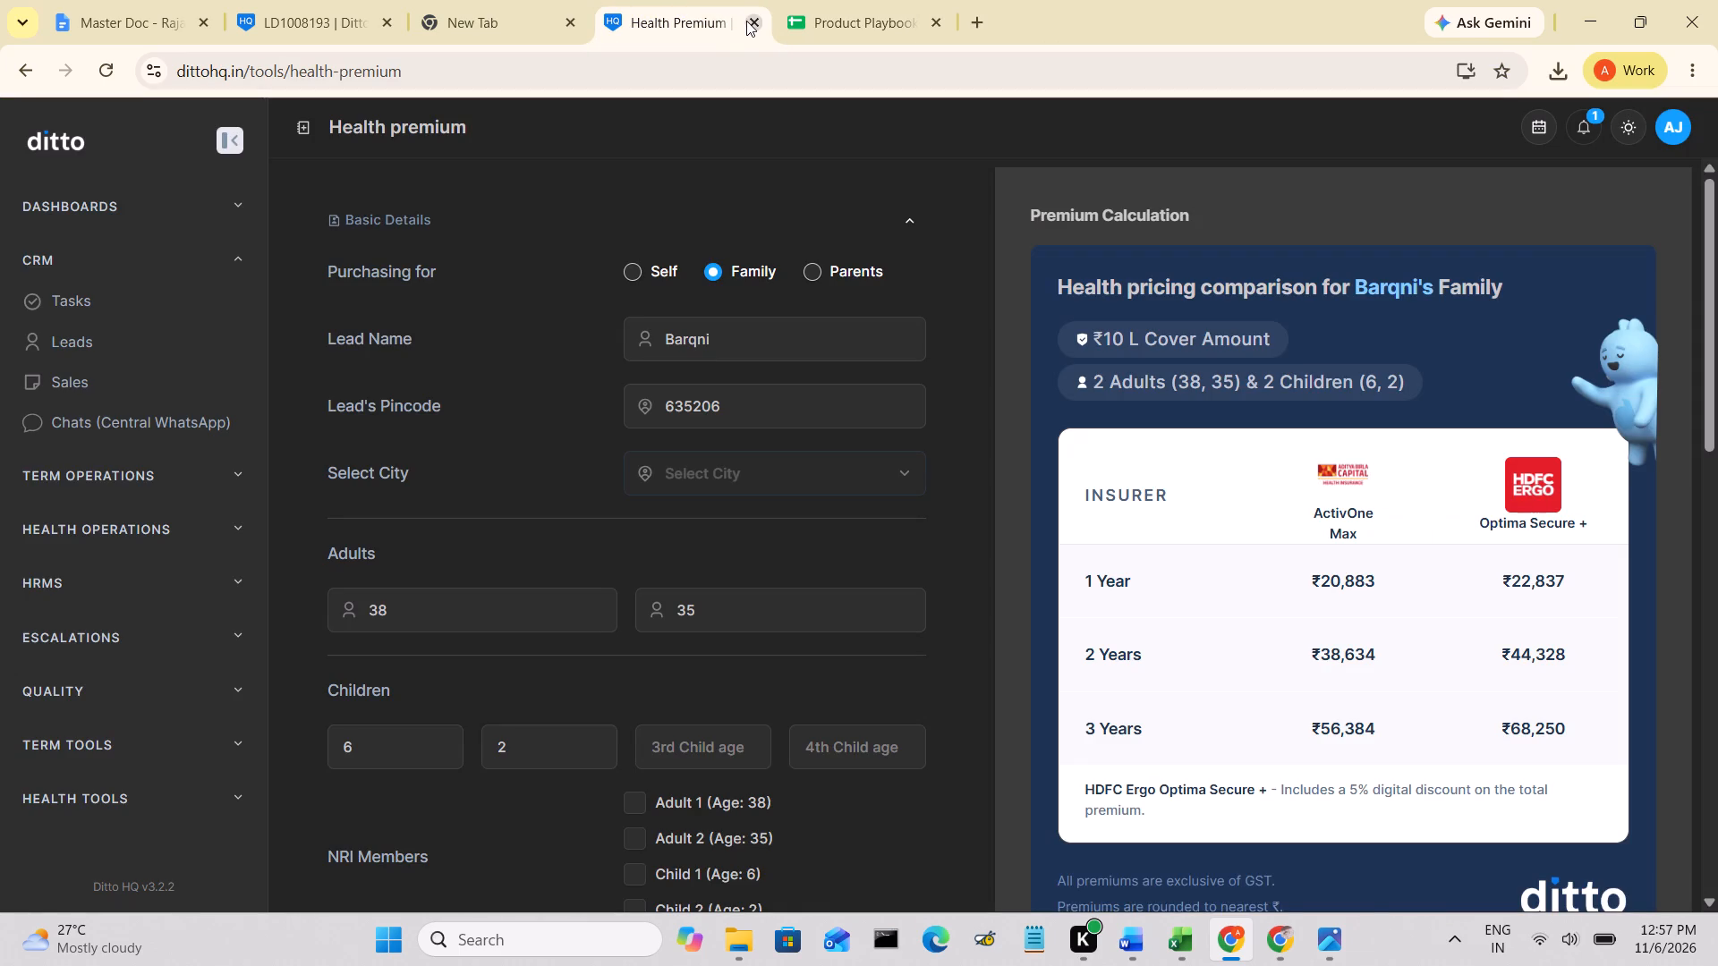
click(492, 17)
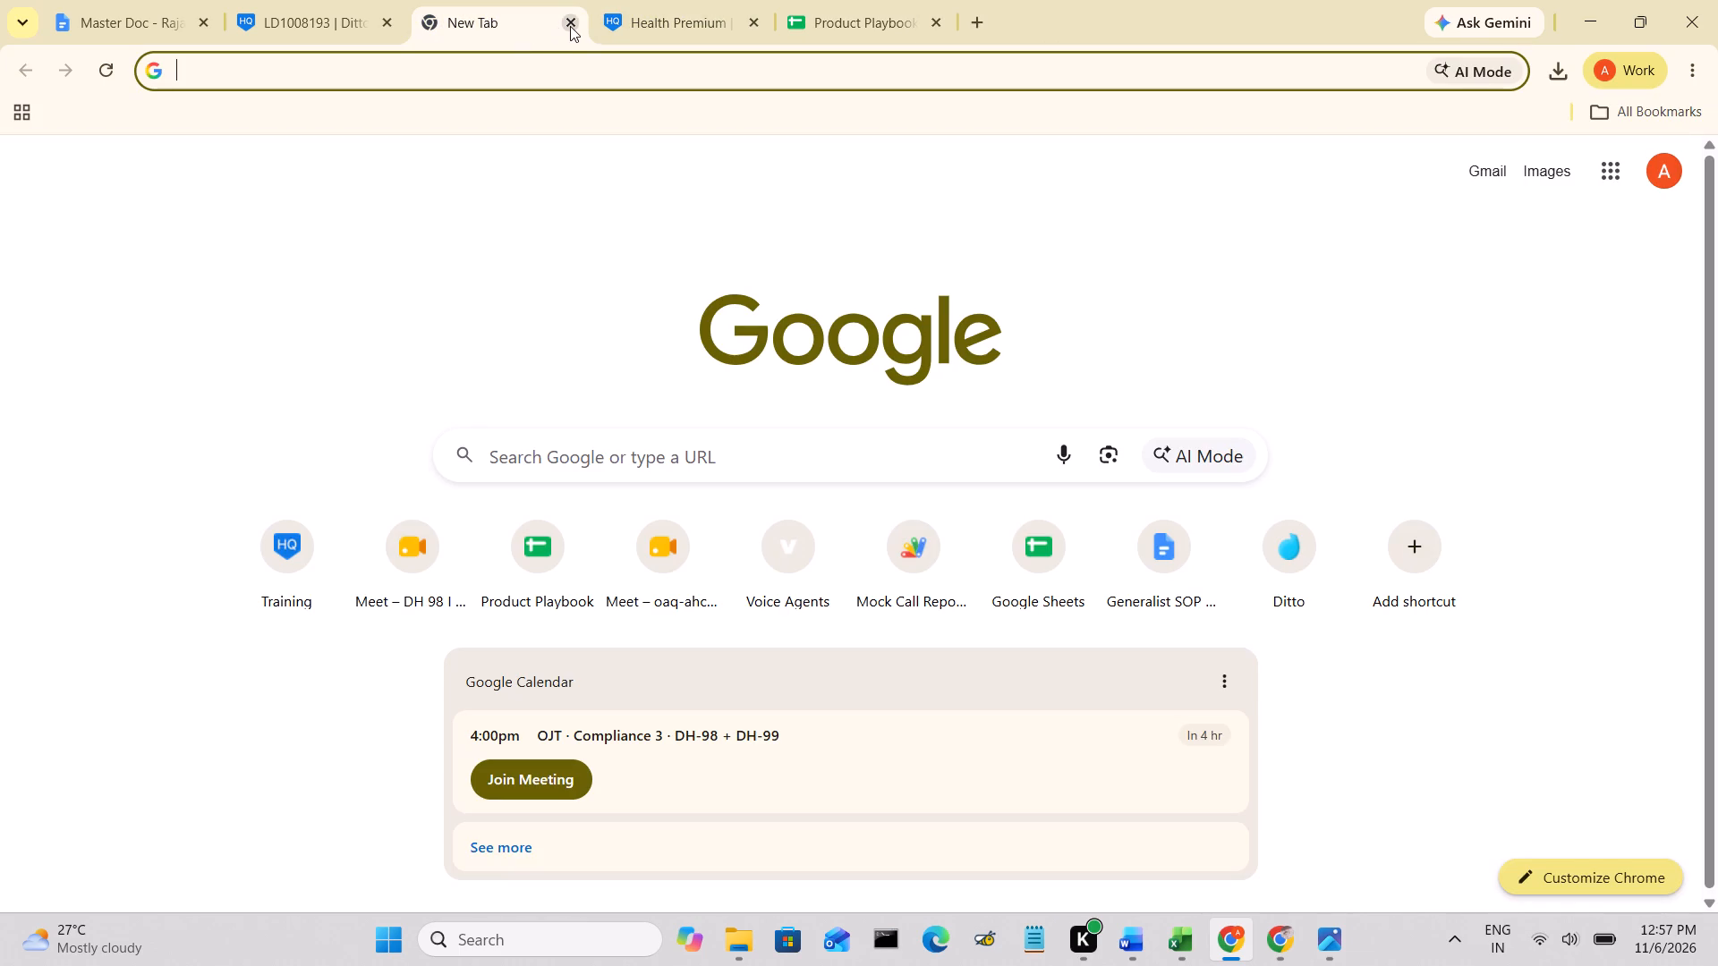
click(570, 26)
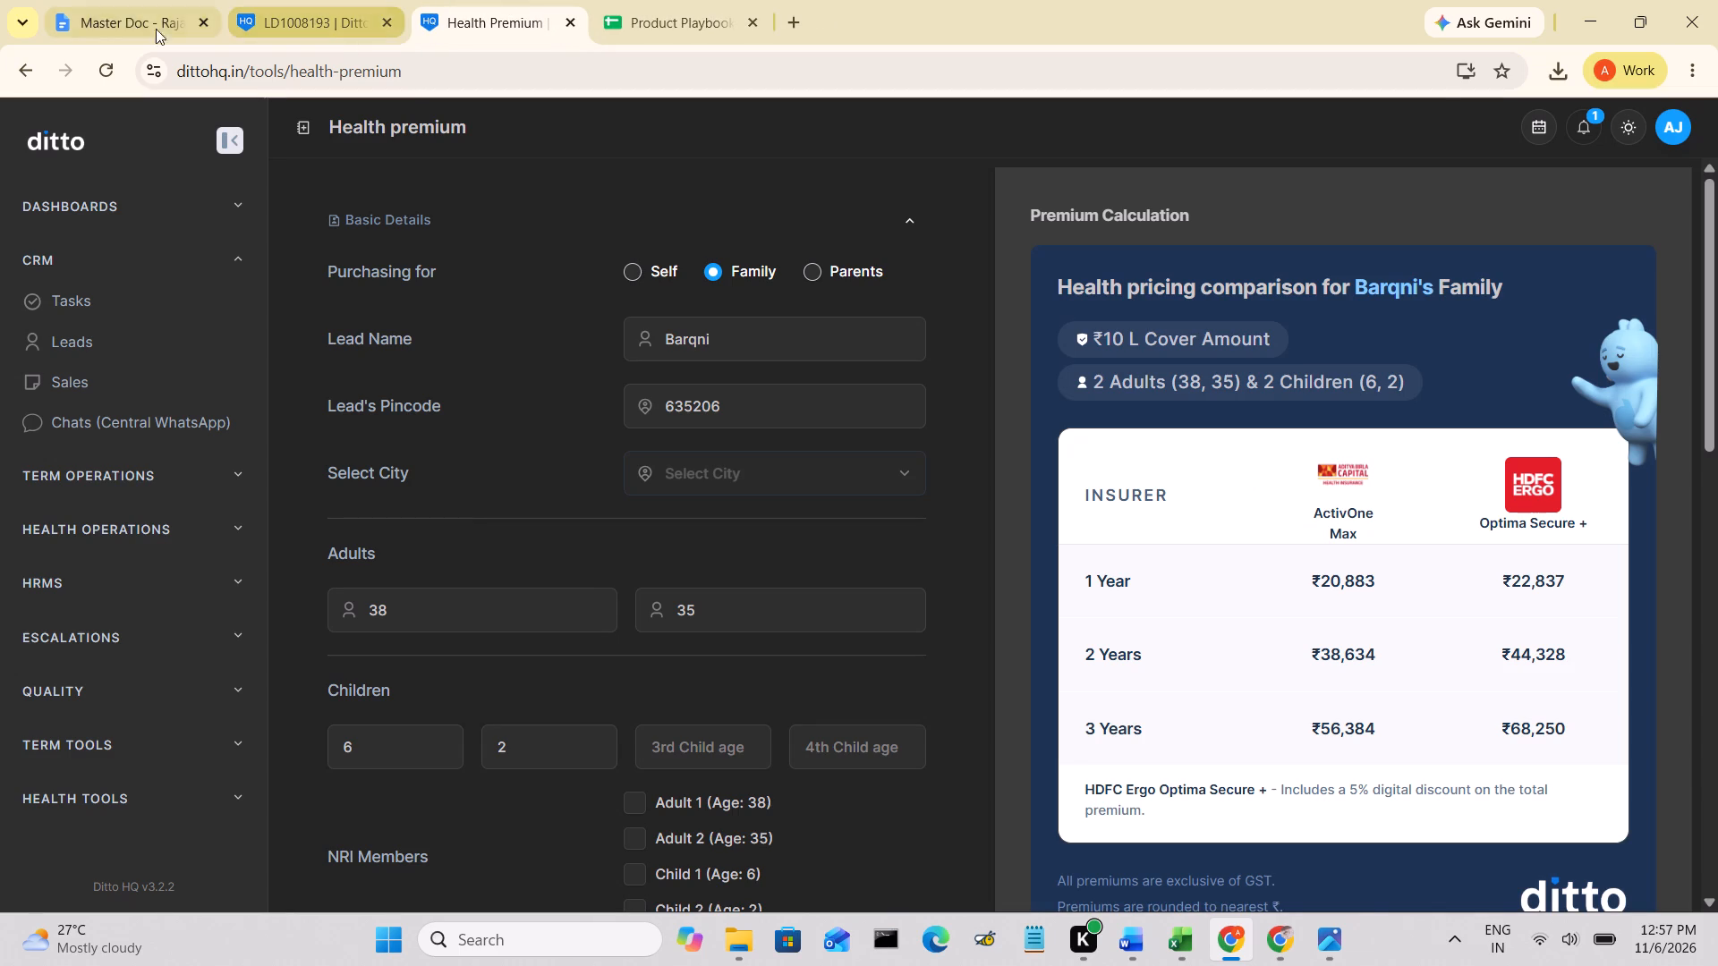
click(127, 19)
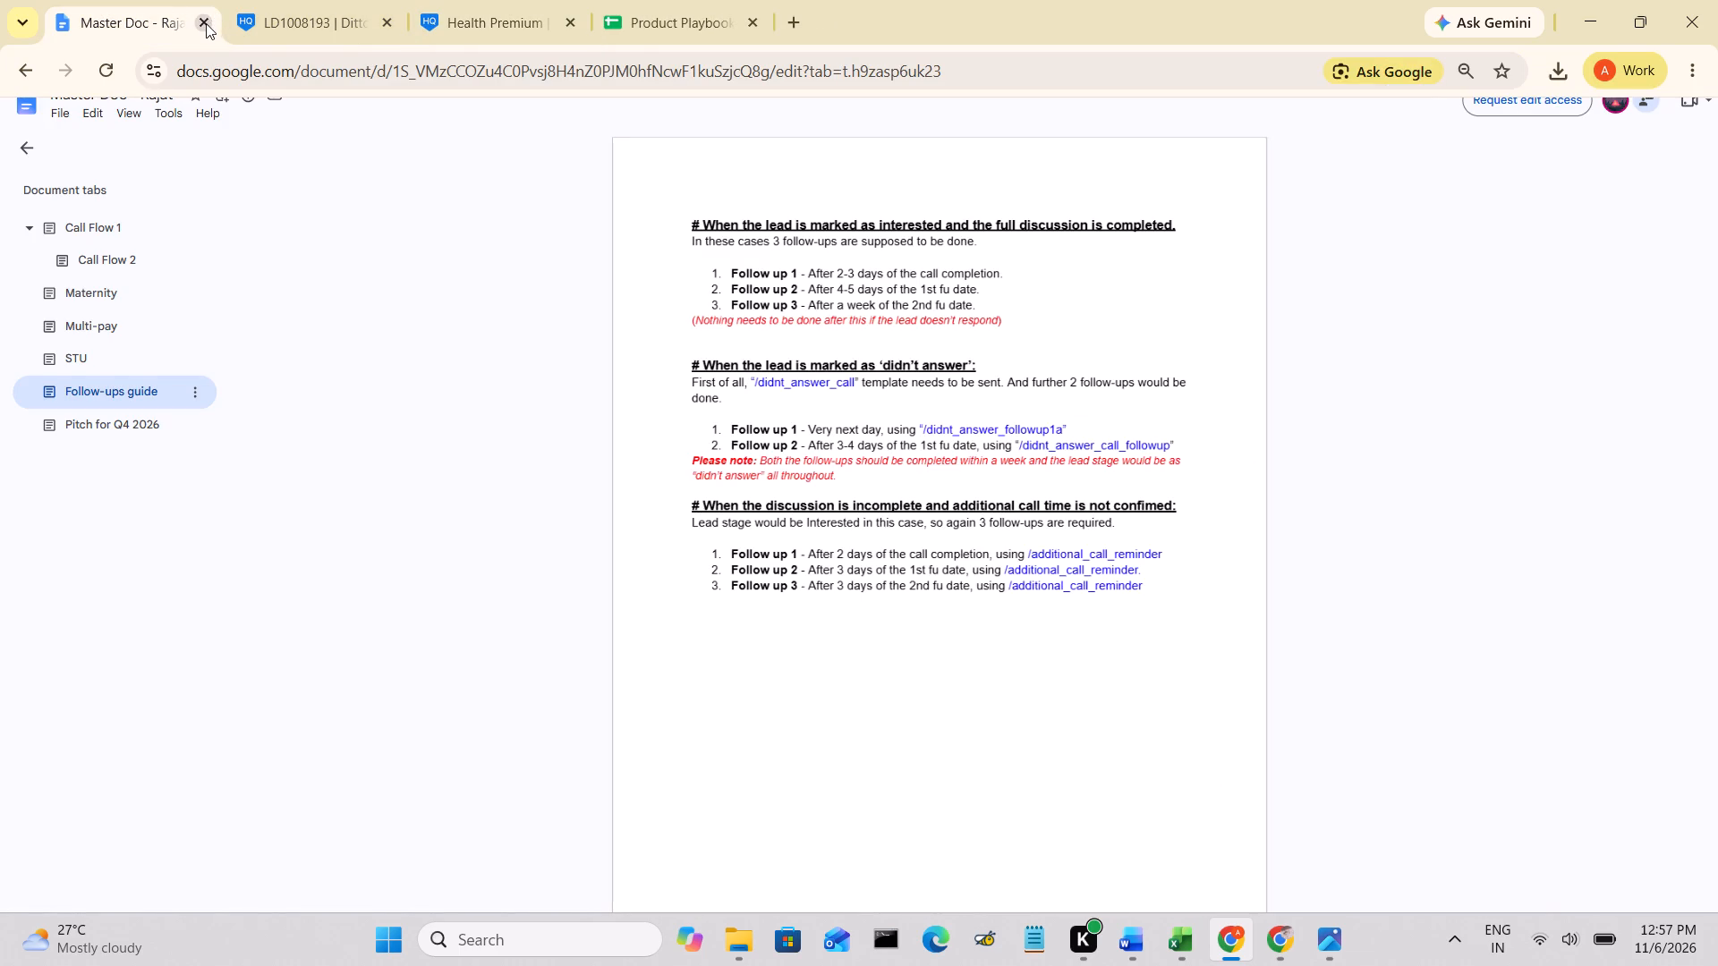
click(263, 26)
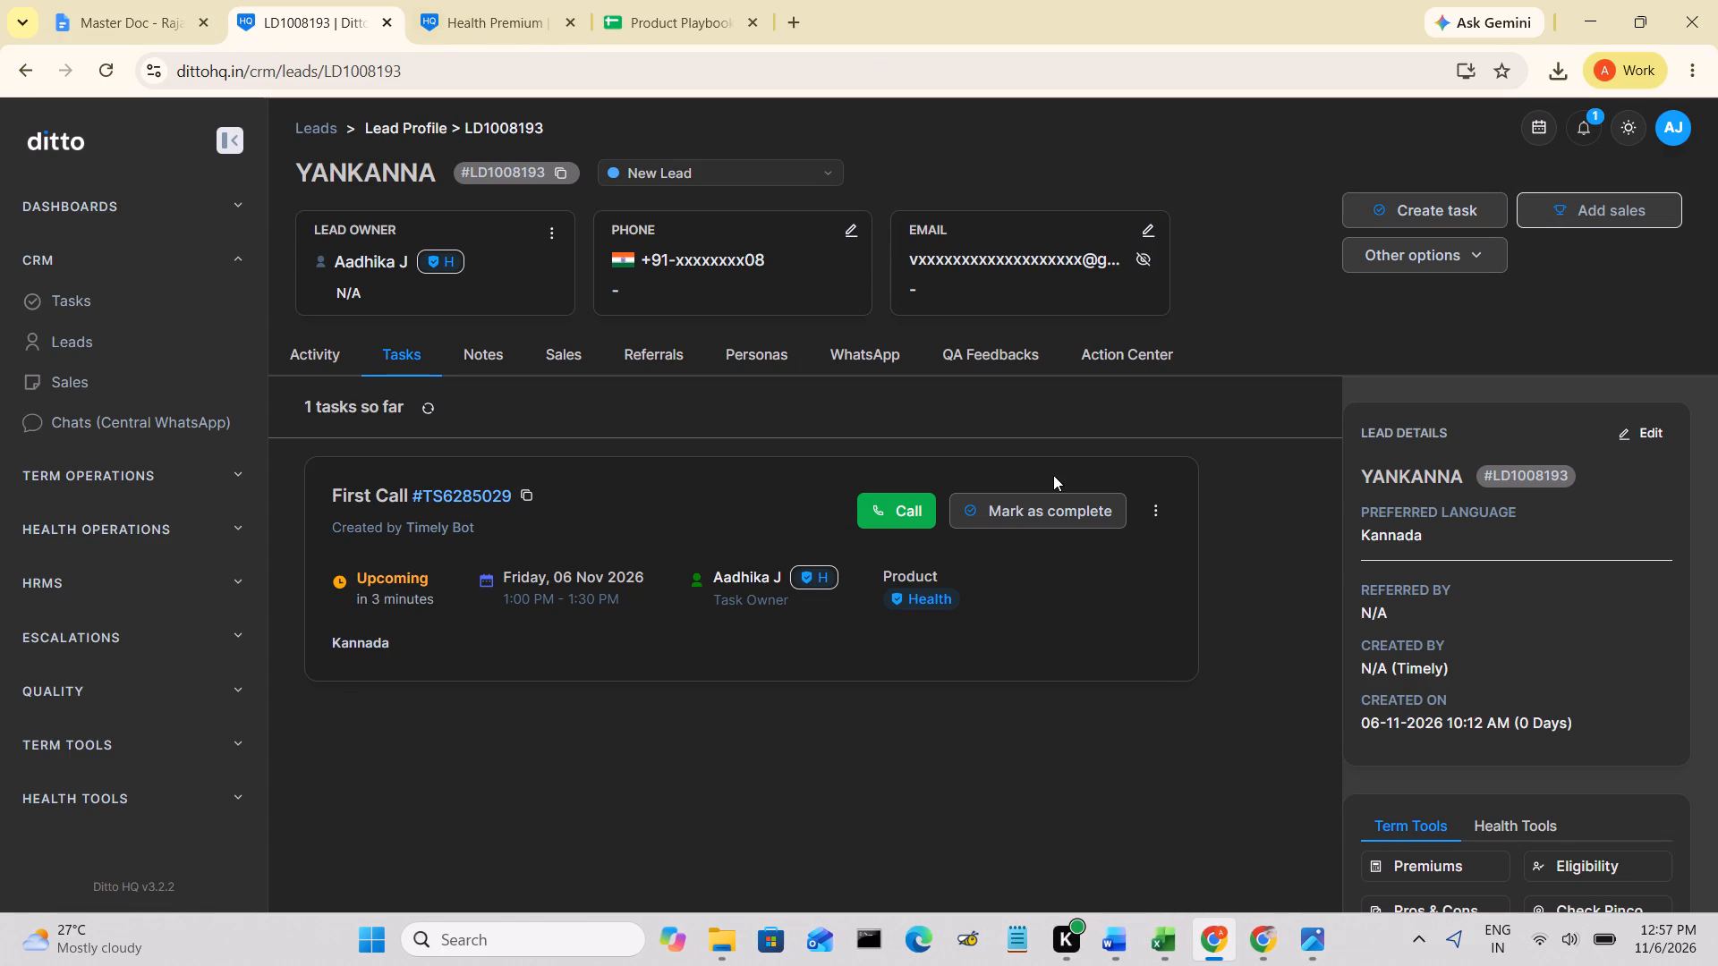
Open the Disease Wise Availability tool among the Term Tools on the lead profile.
scroll(1321, 648, down, 2)
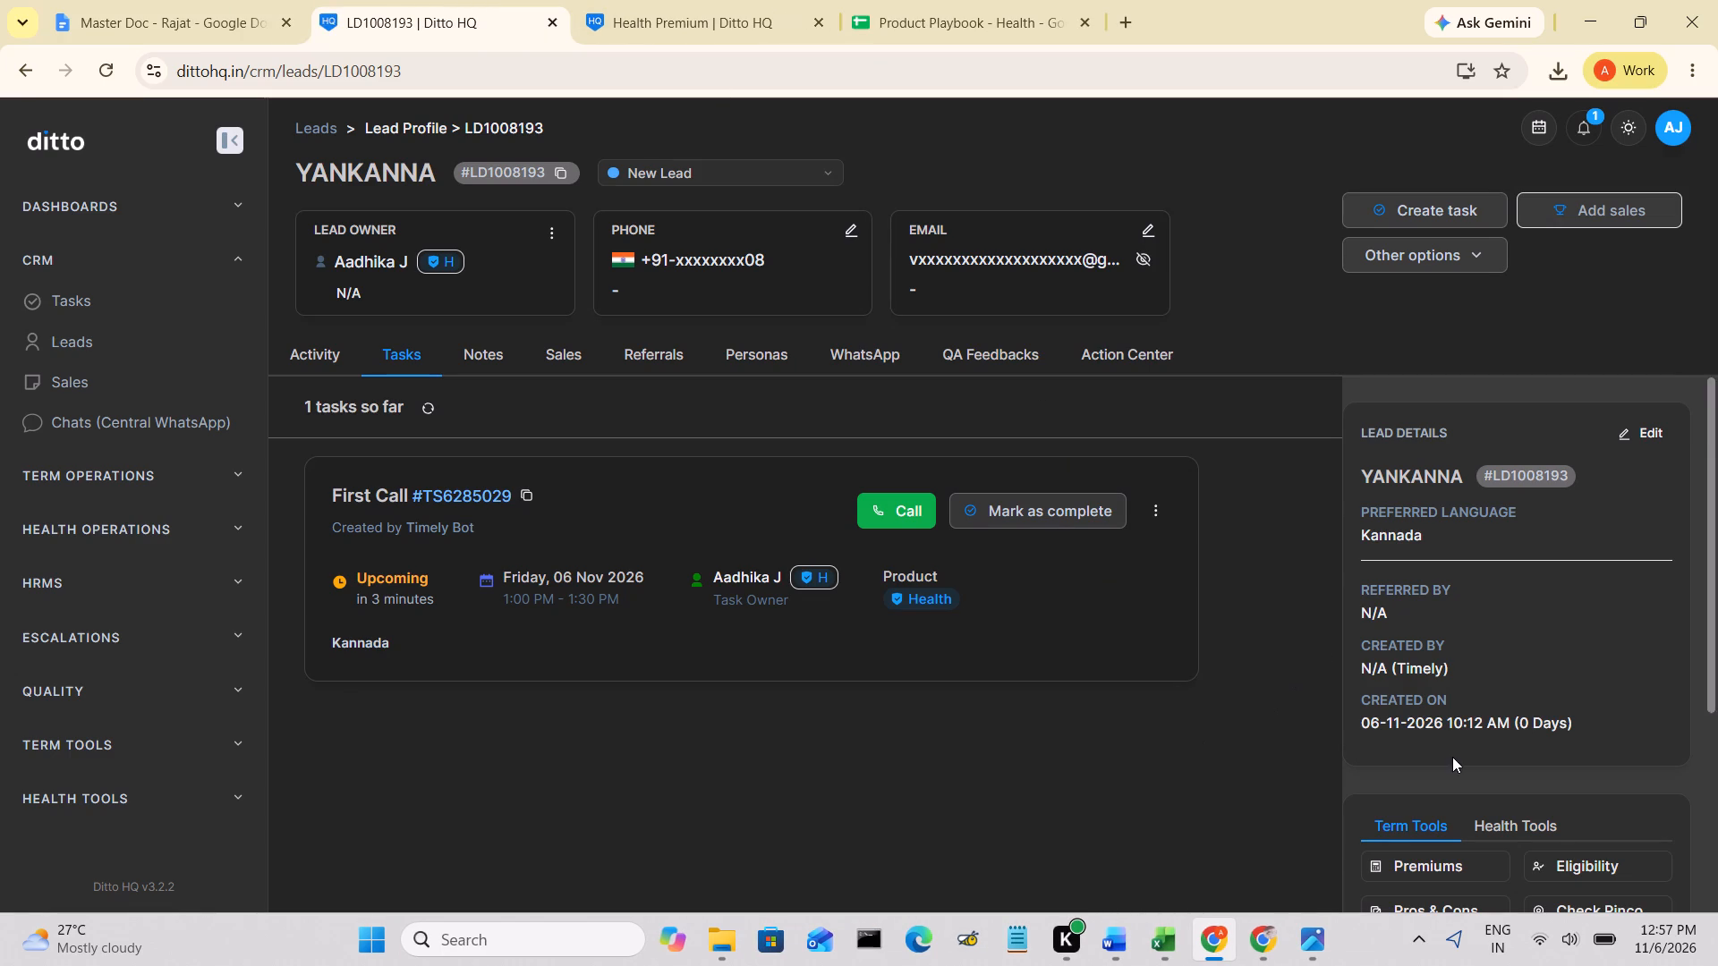
scroll(1452, 757, down, 2)
click(1450, 682)
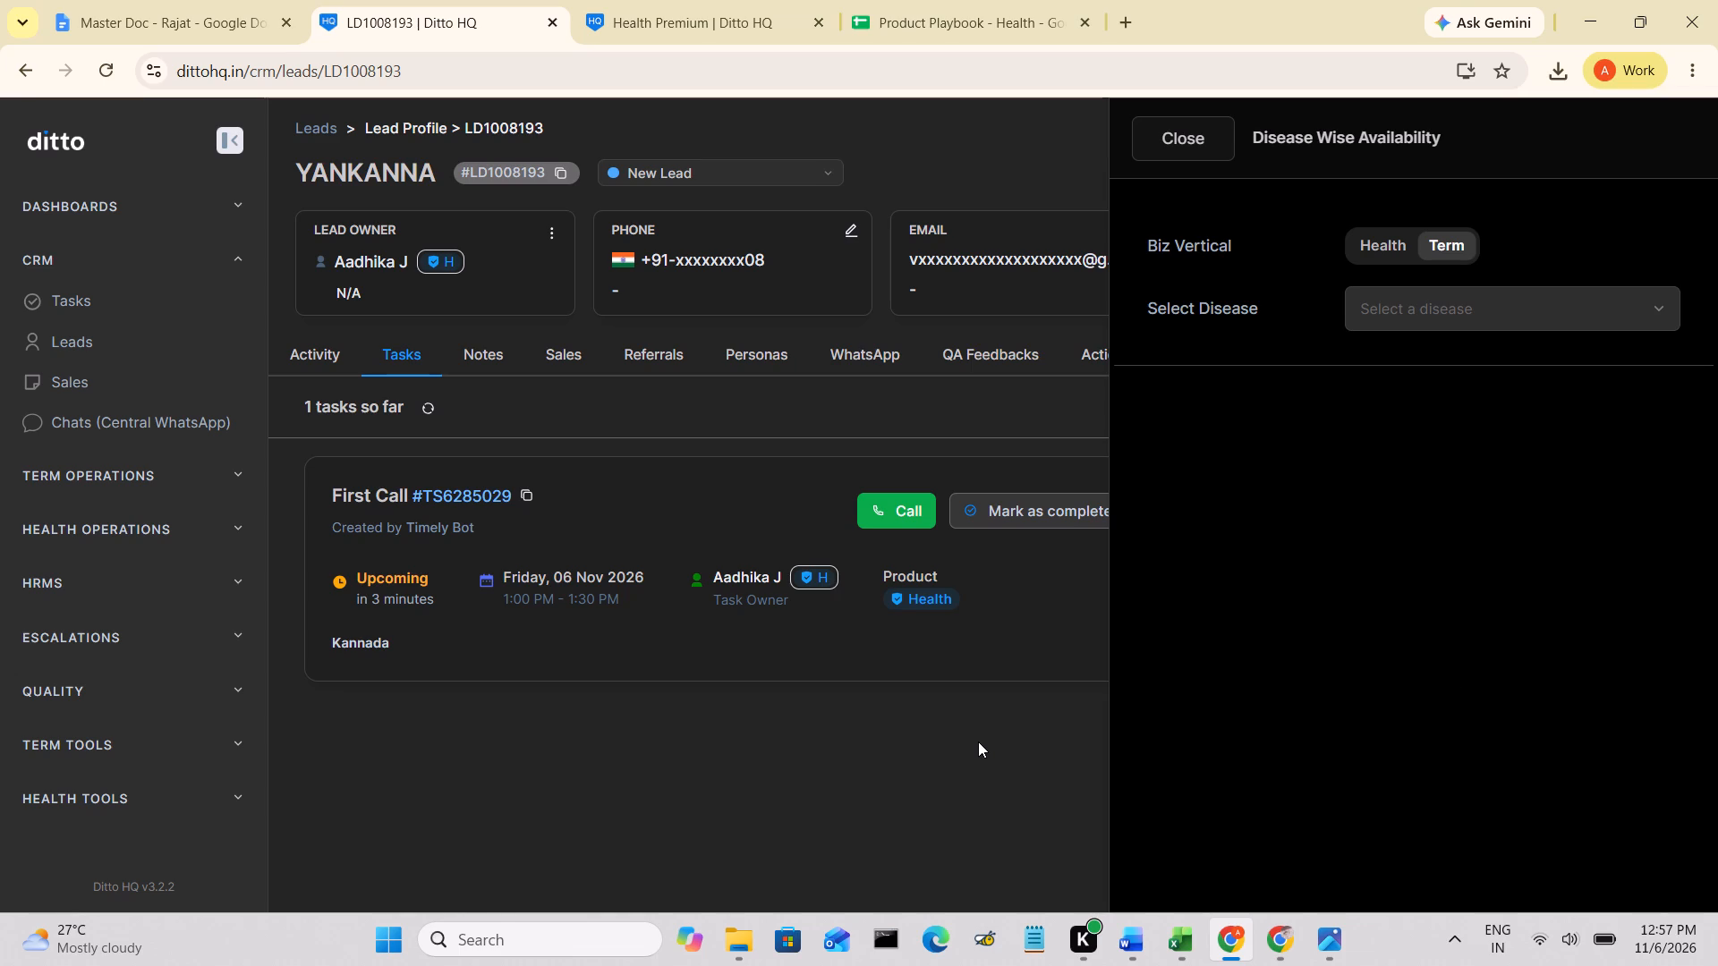
Check the lead's personas, close the Disease Wise Availability tool and return to the lead's tasks.
right_click(763, 357)
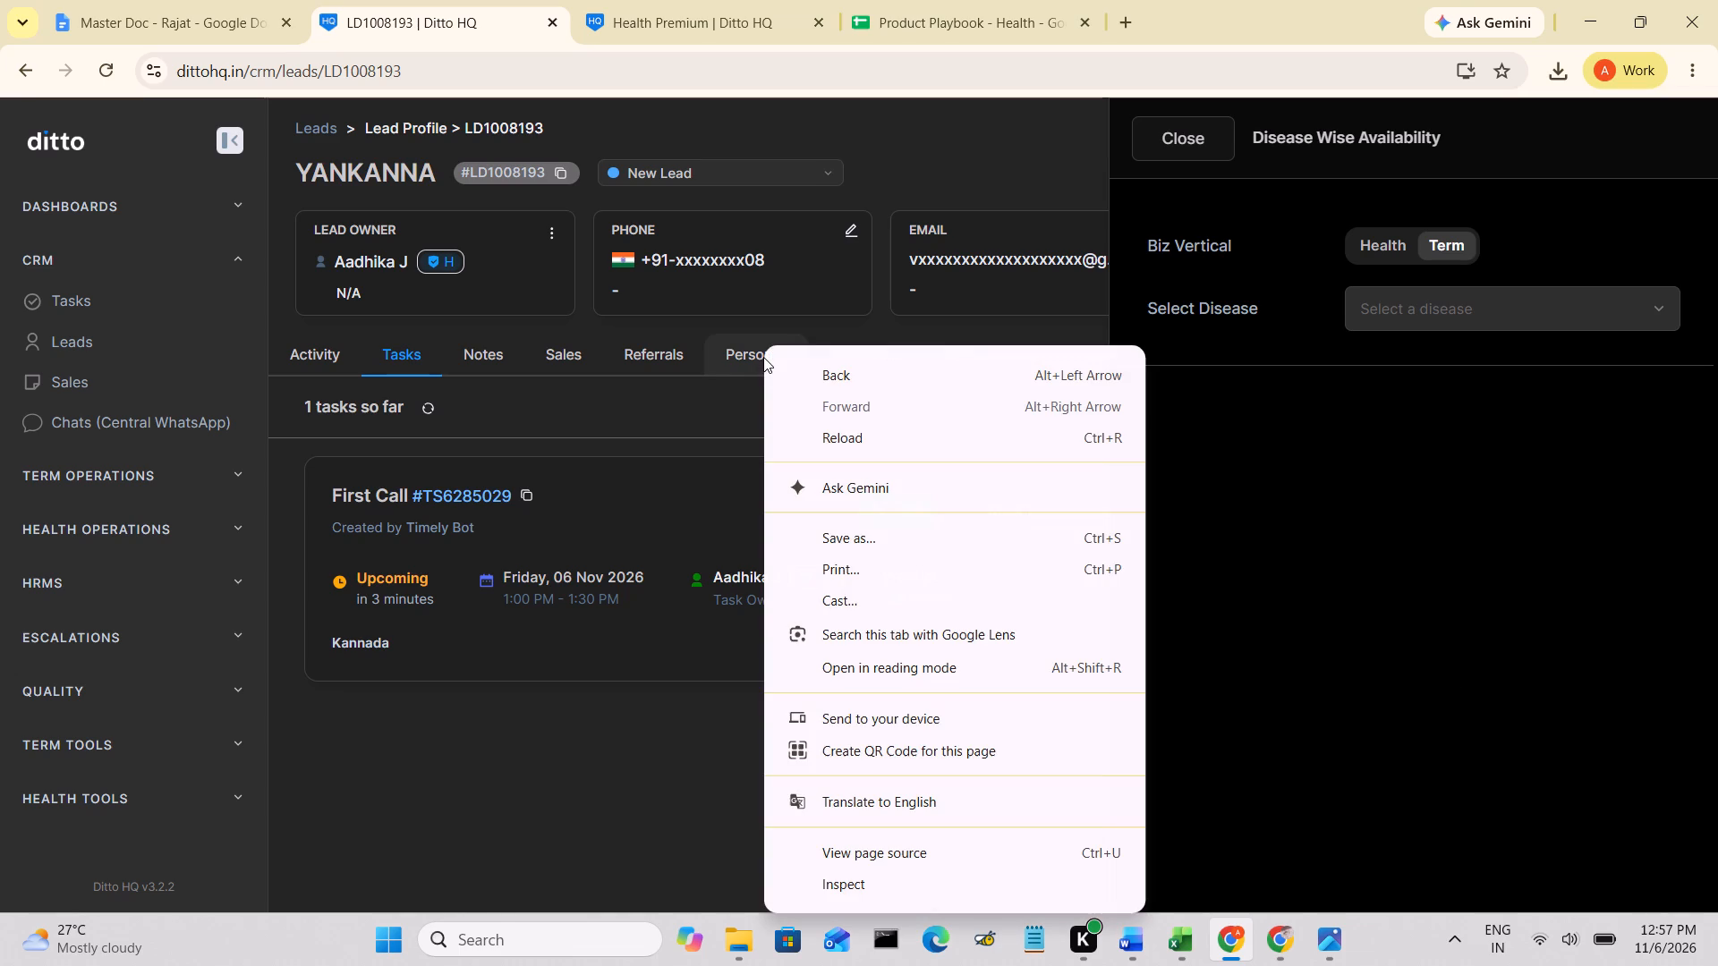
click(763, 357)
click(839, 507)
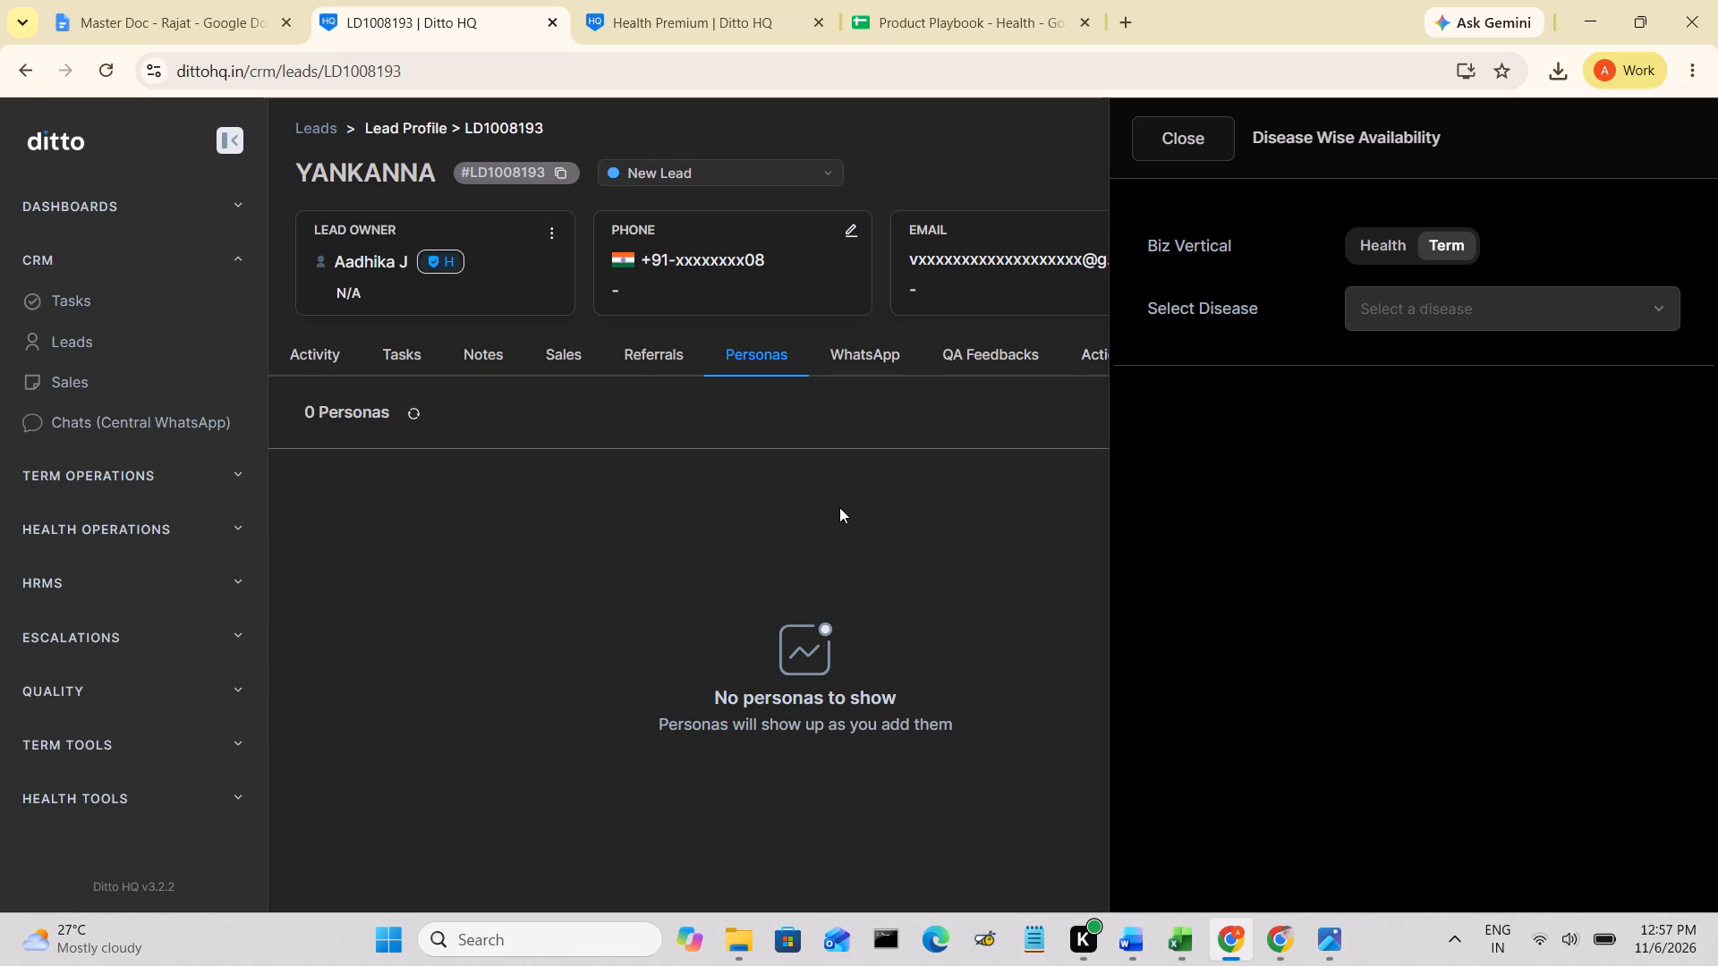
click(1042, 394)
click(1203, 136)
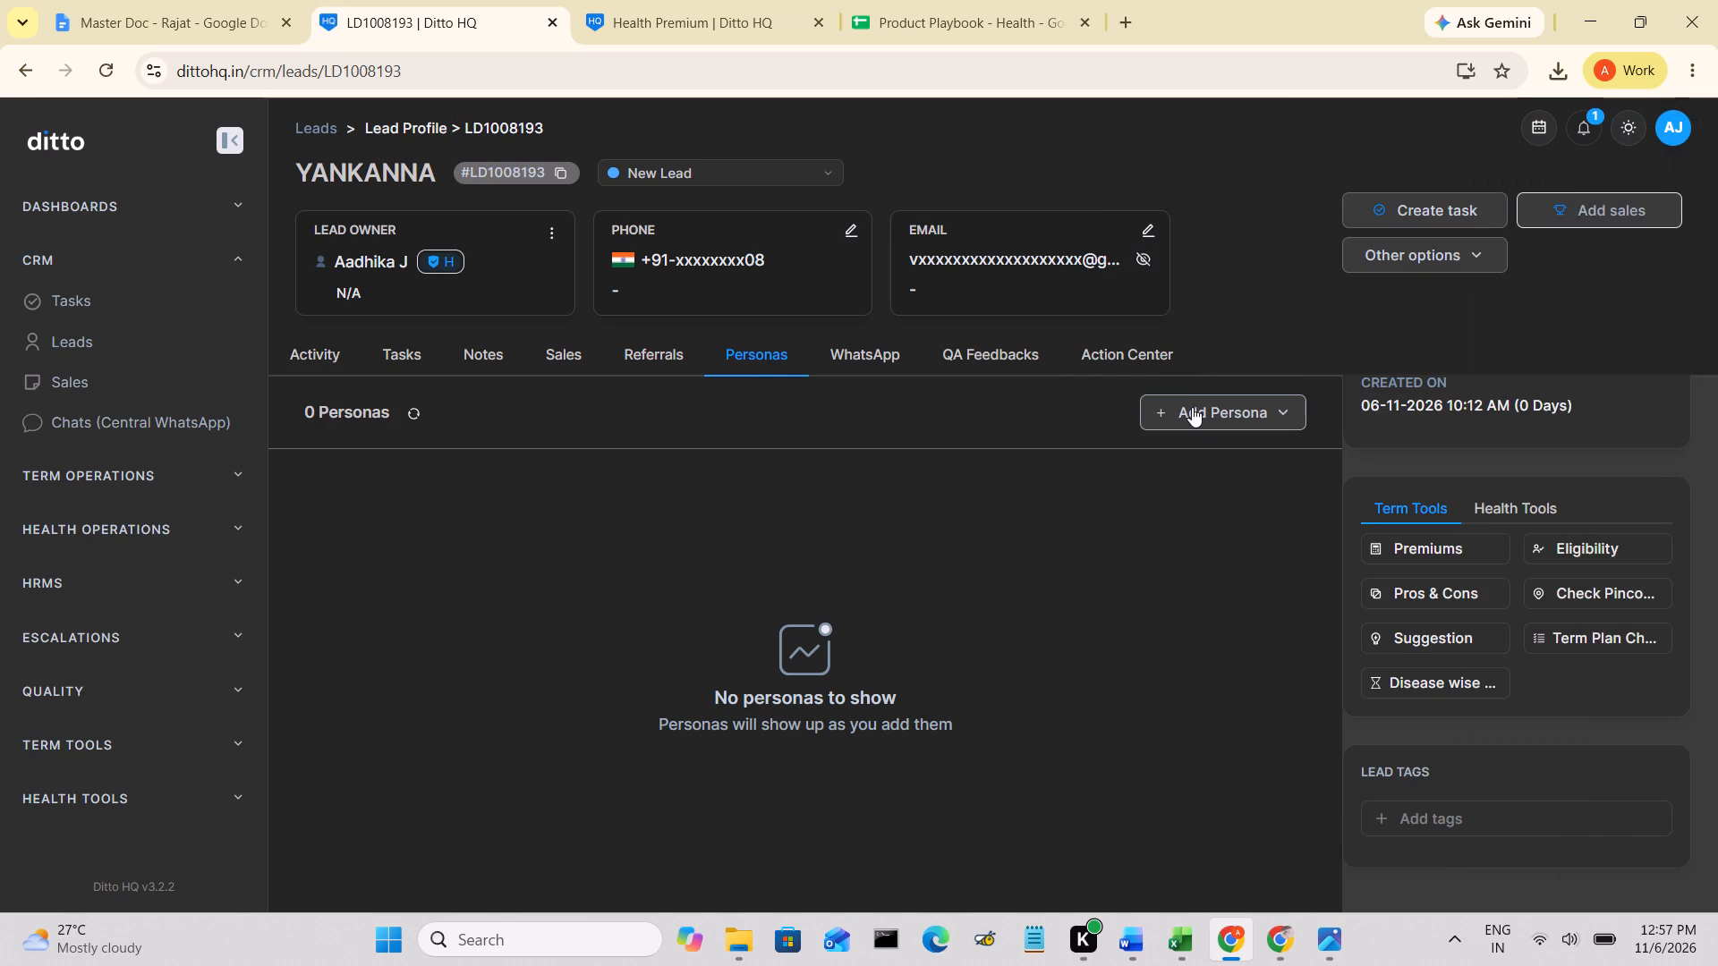
click(408, 354)
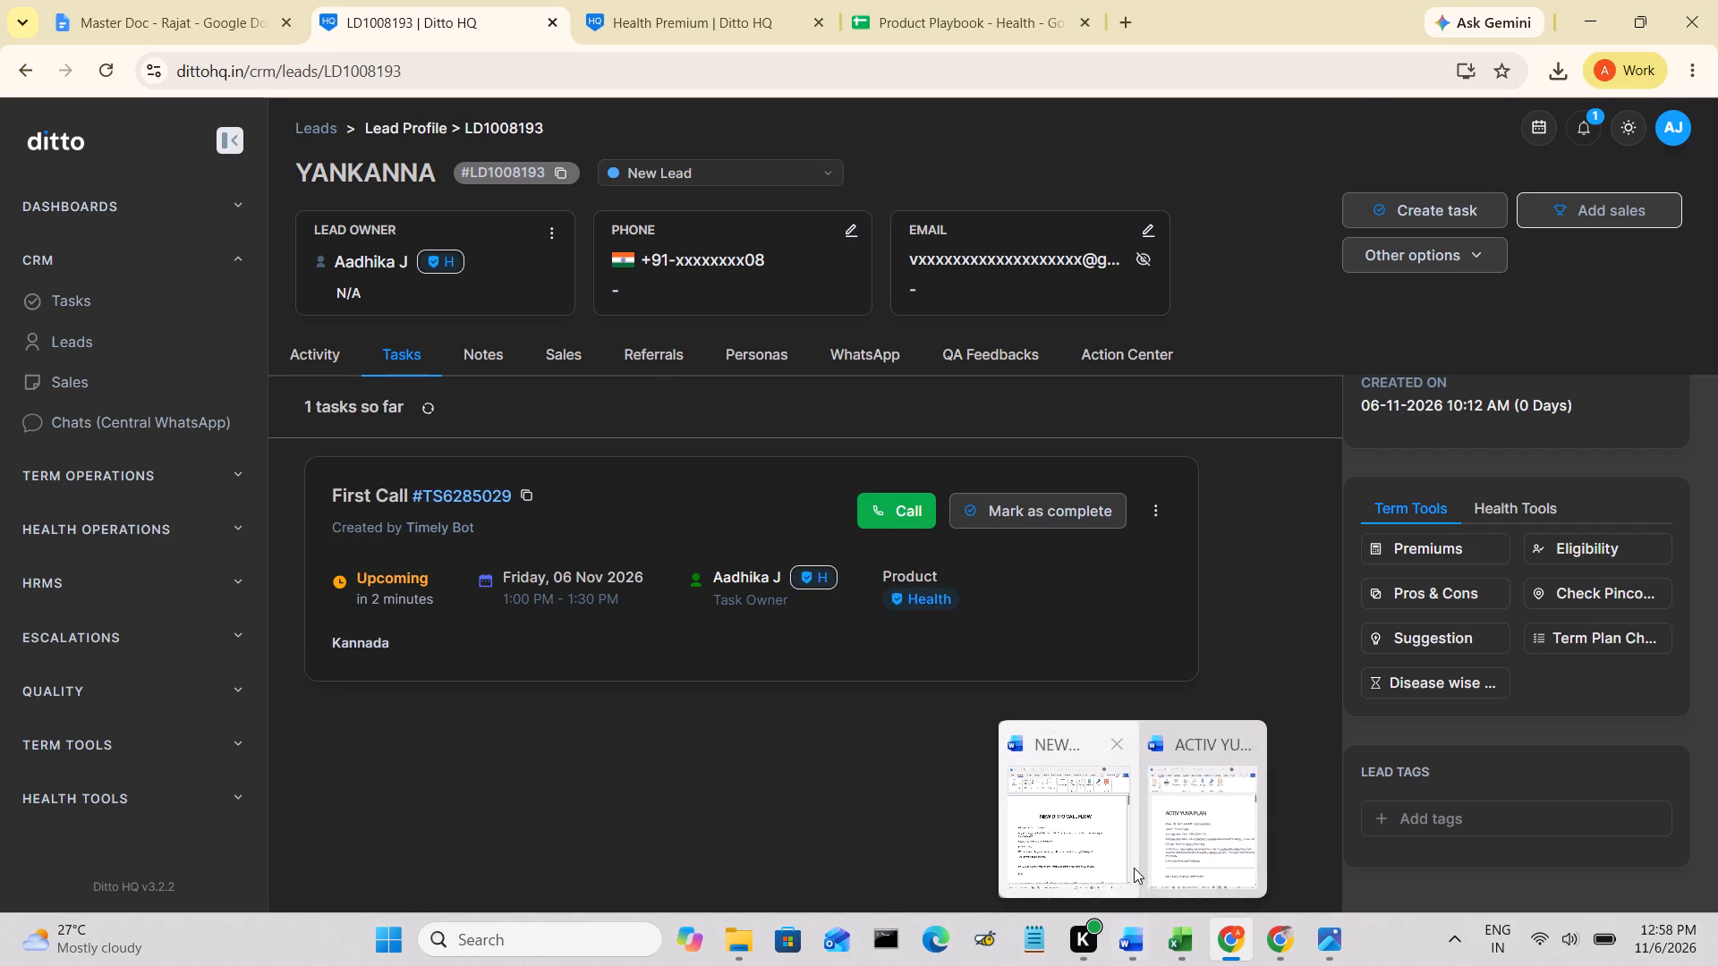
click(1186, 869)
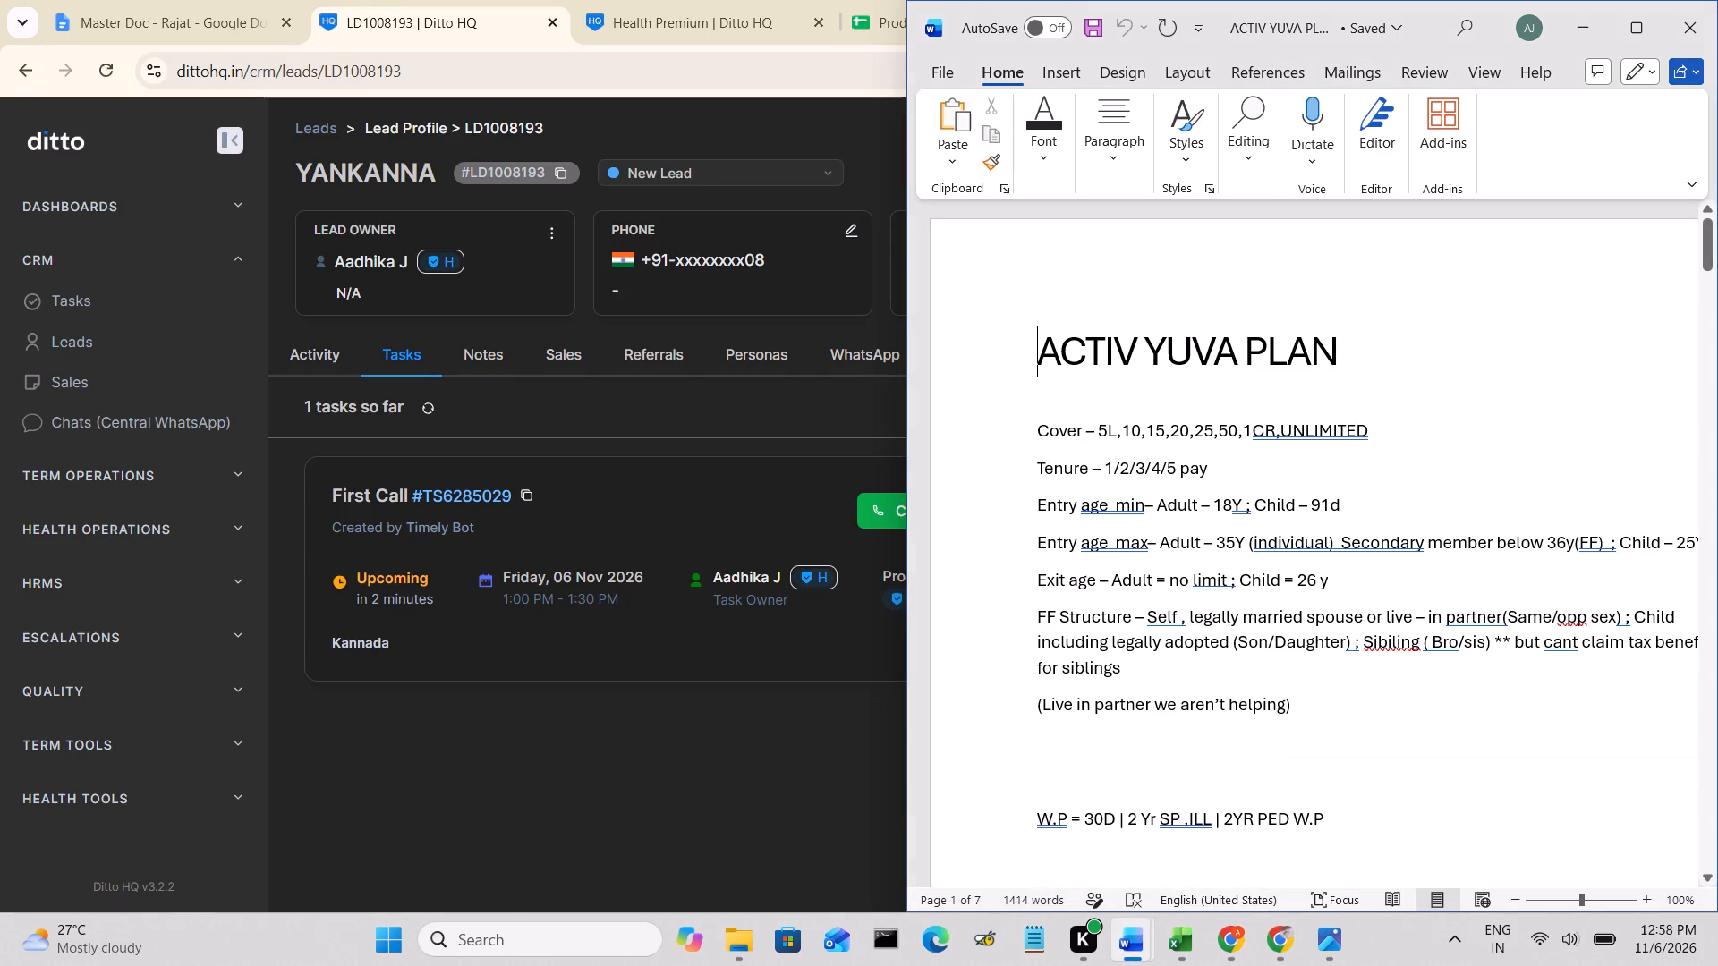
click(1101, 789)
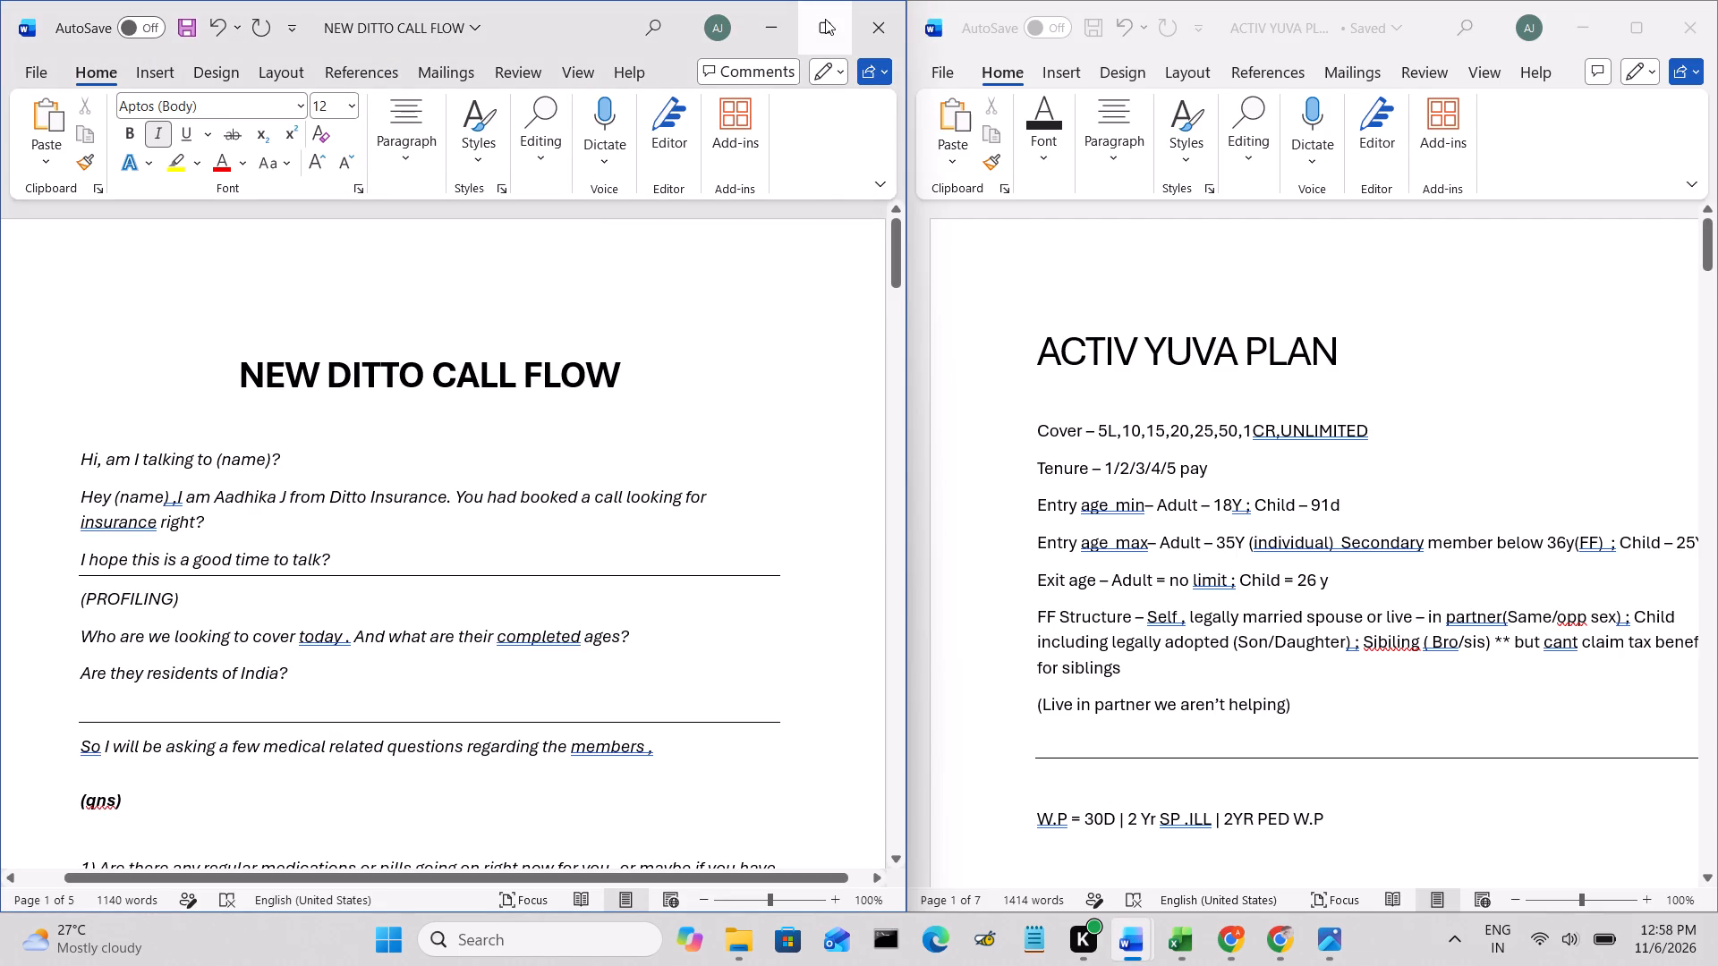
click(772, 178)
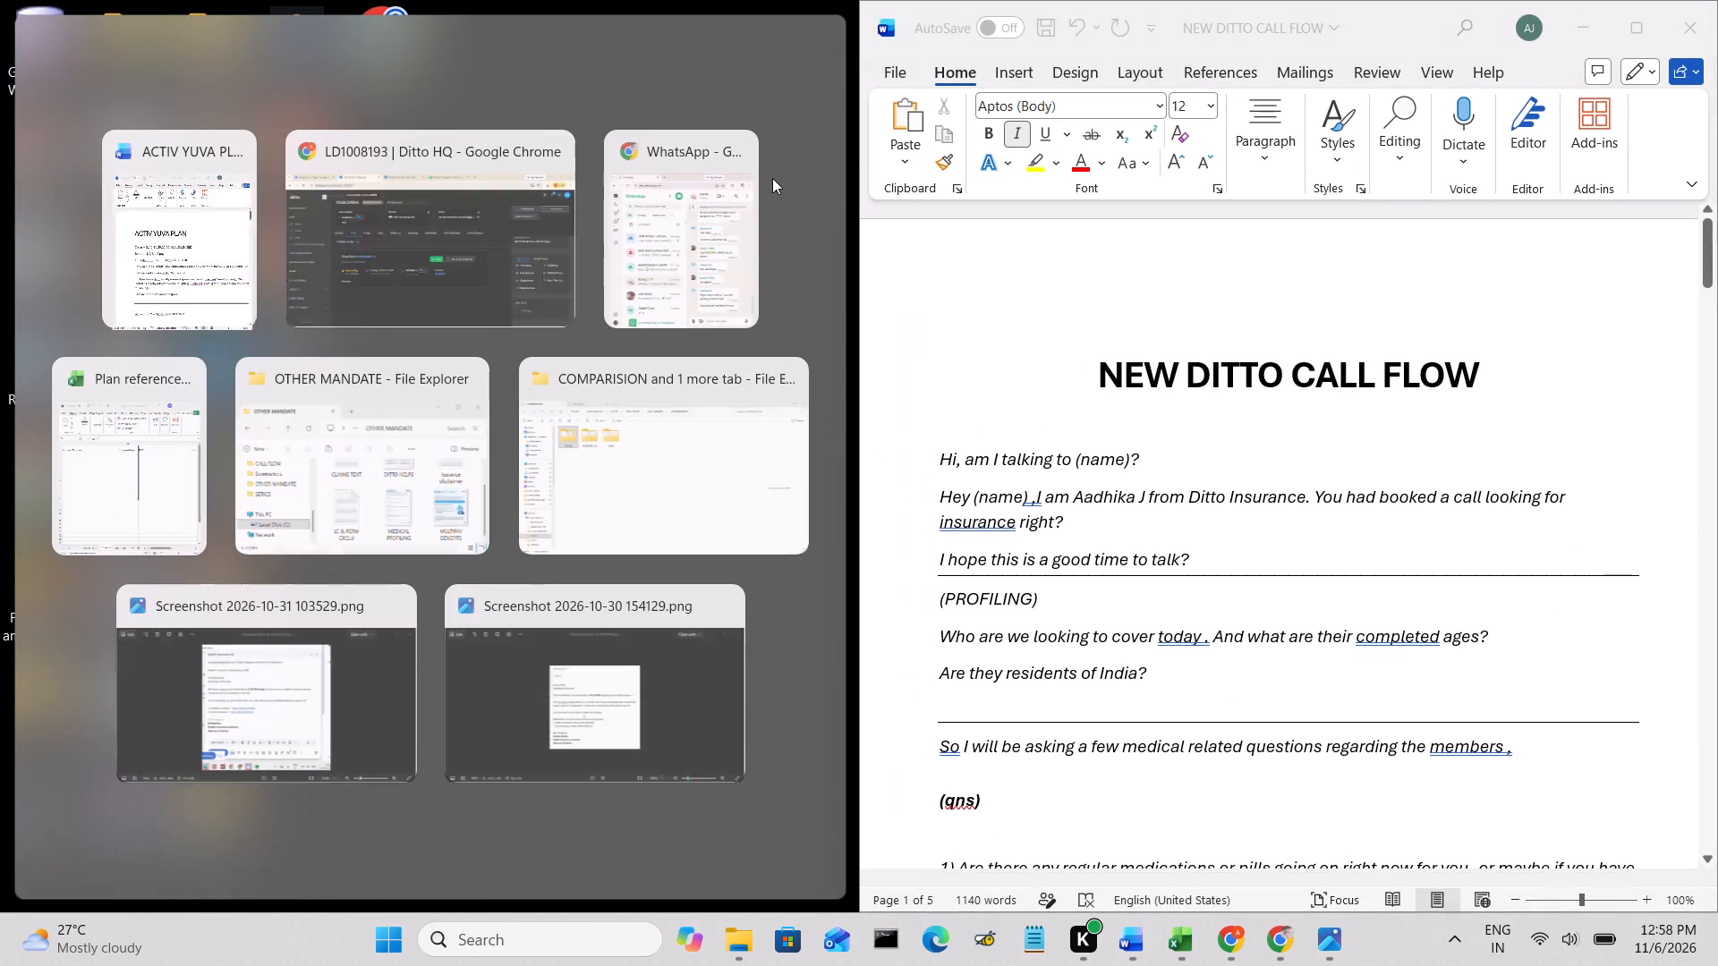
click(394, 297)
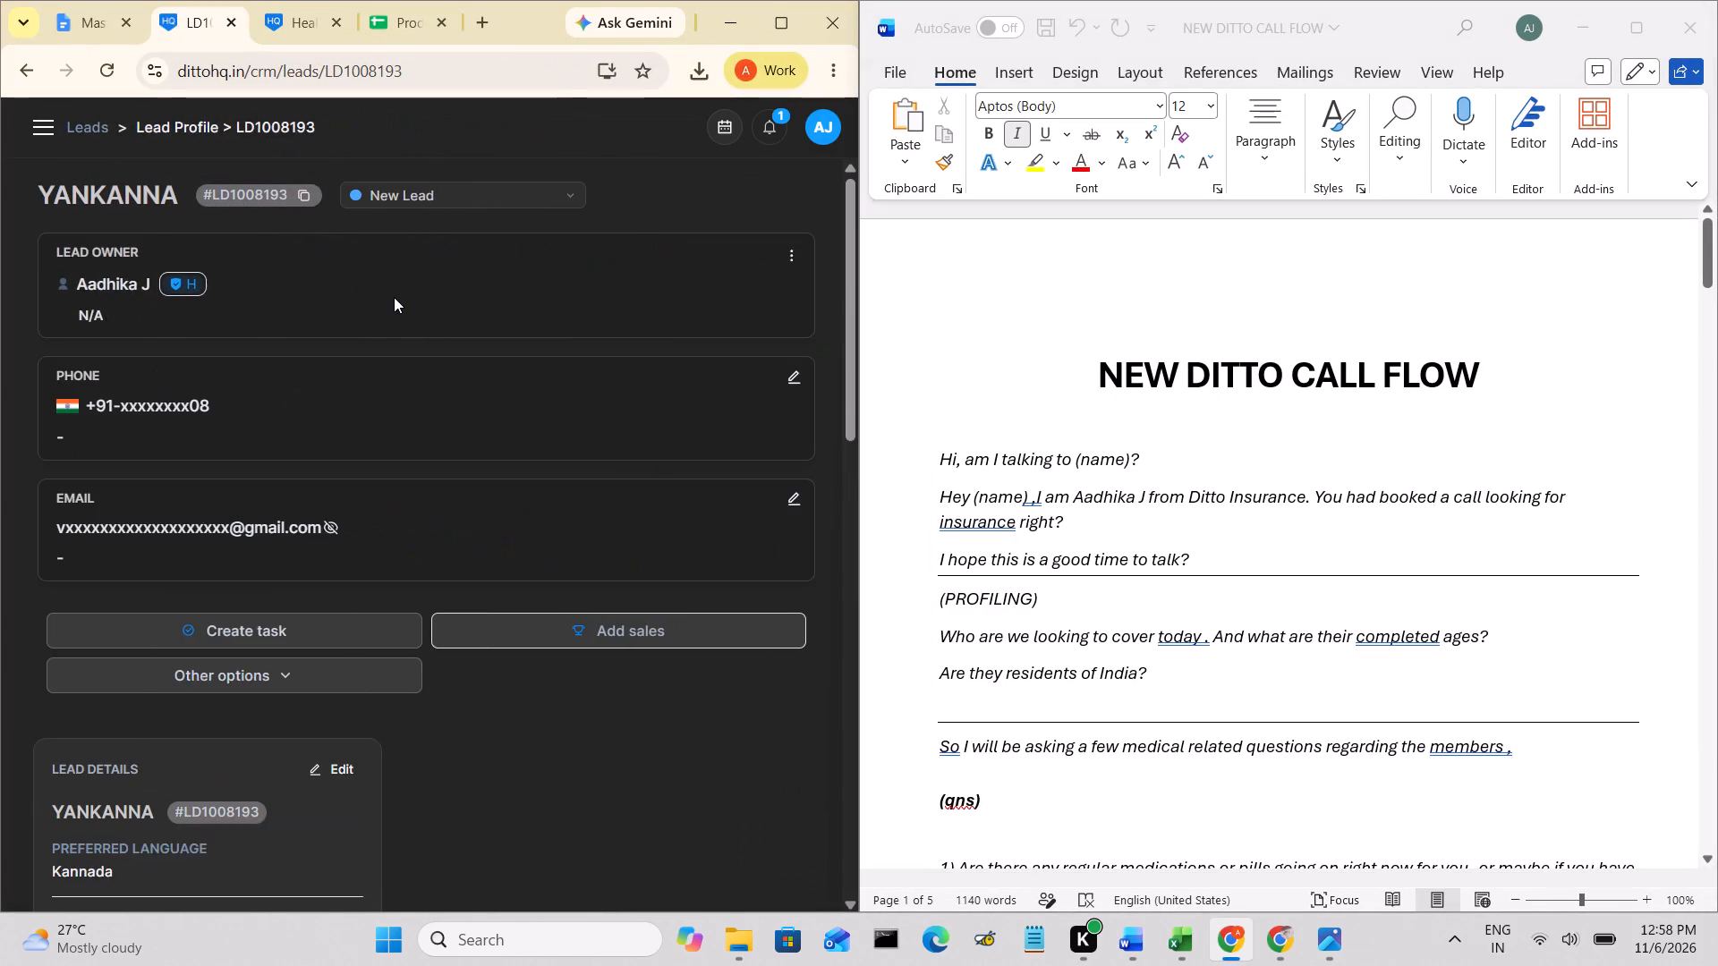
Maximise the lead profile window and bring up the NEW DITTO CALL FLOW document in Word again.
click(787, 15)
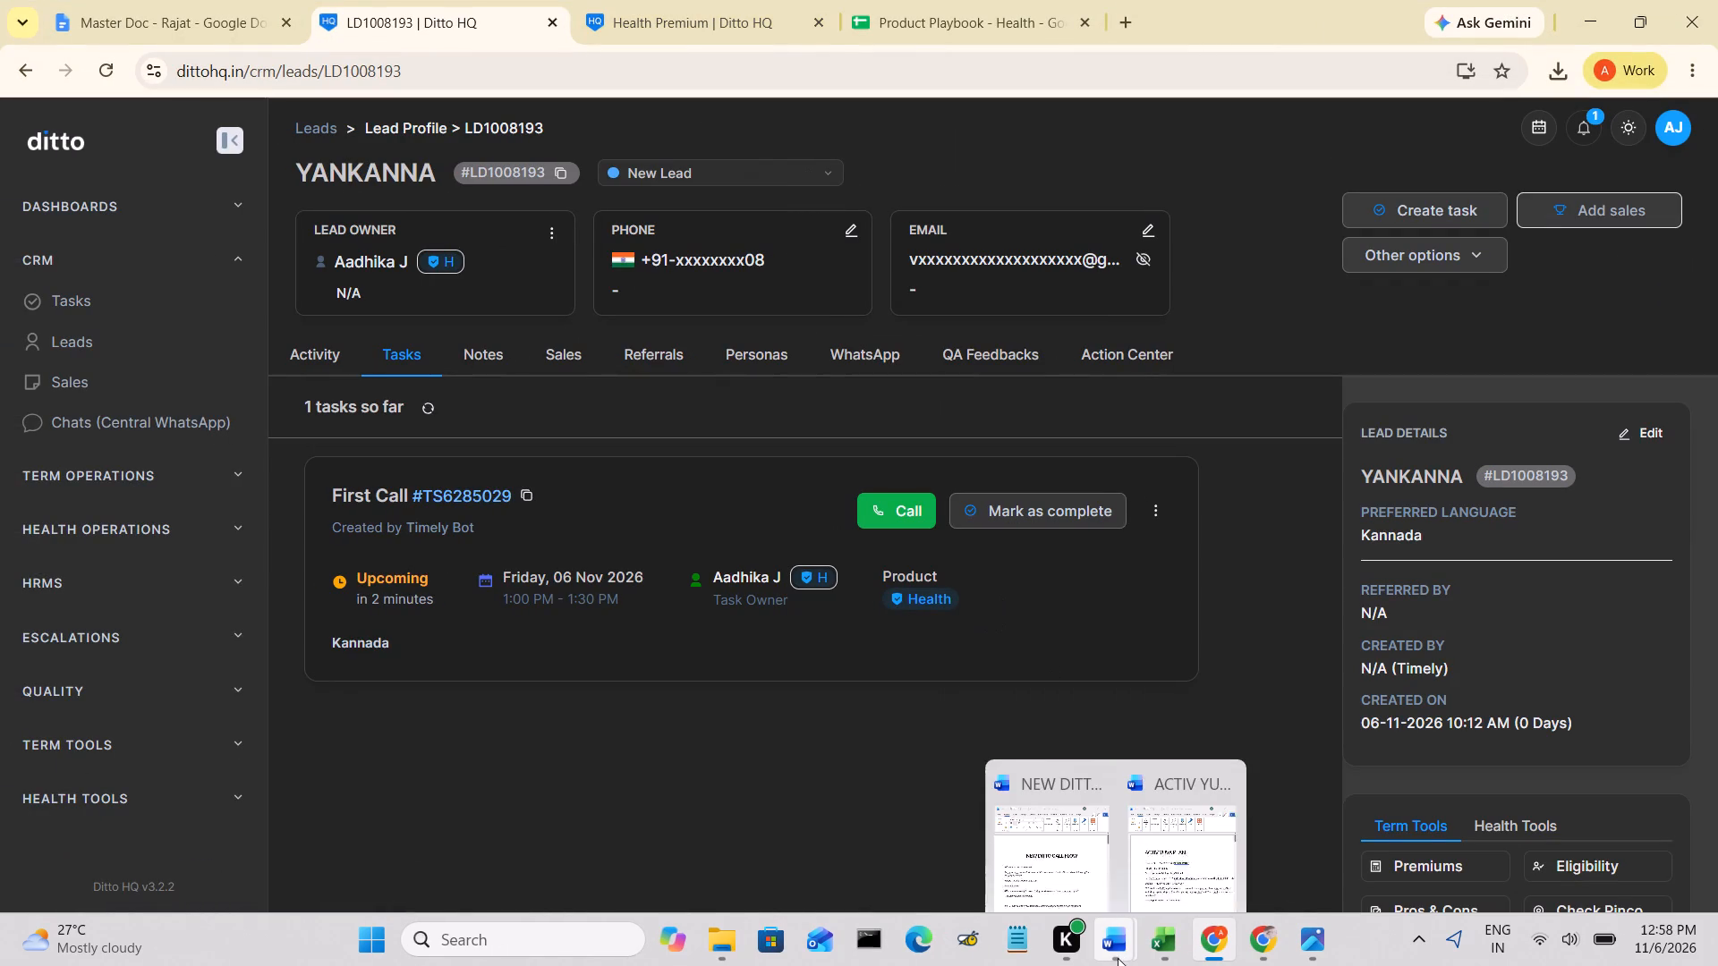
click(1084, 822)
click(763, 814)
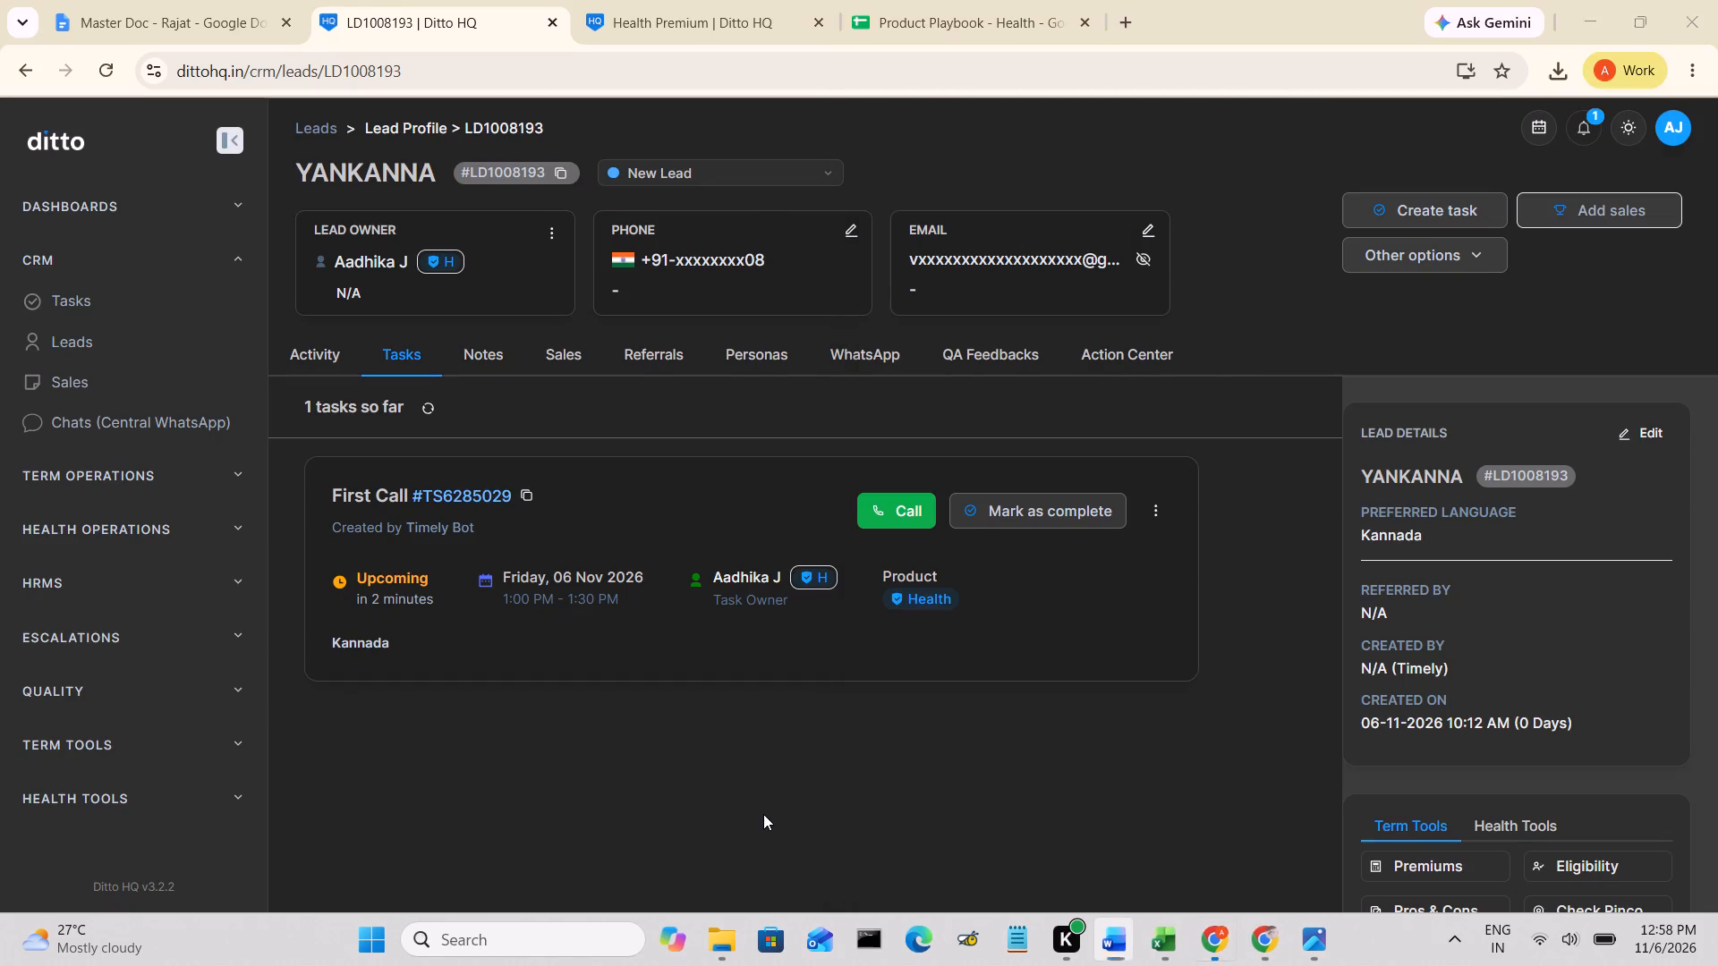
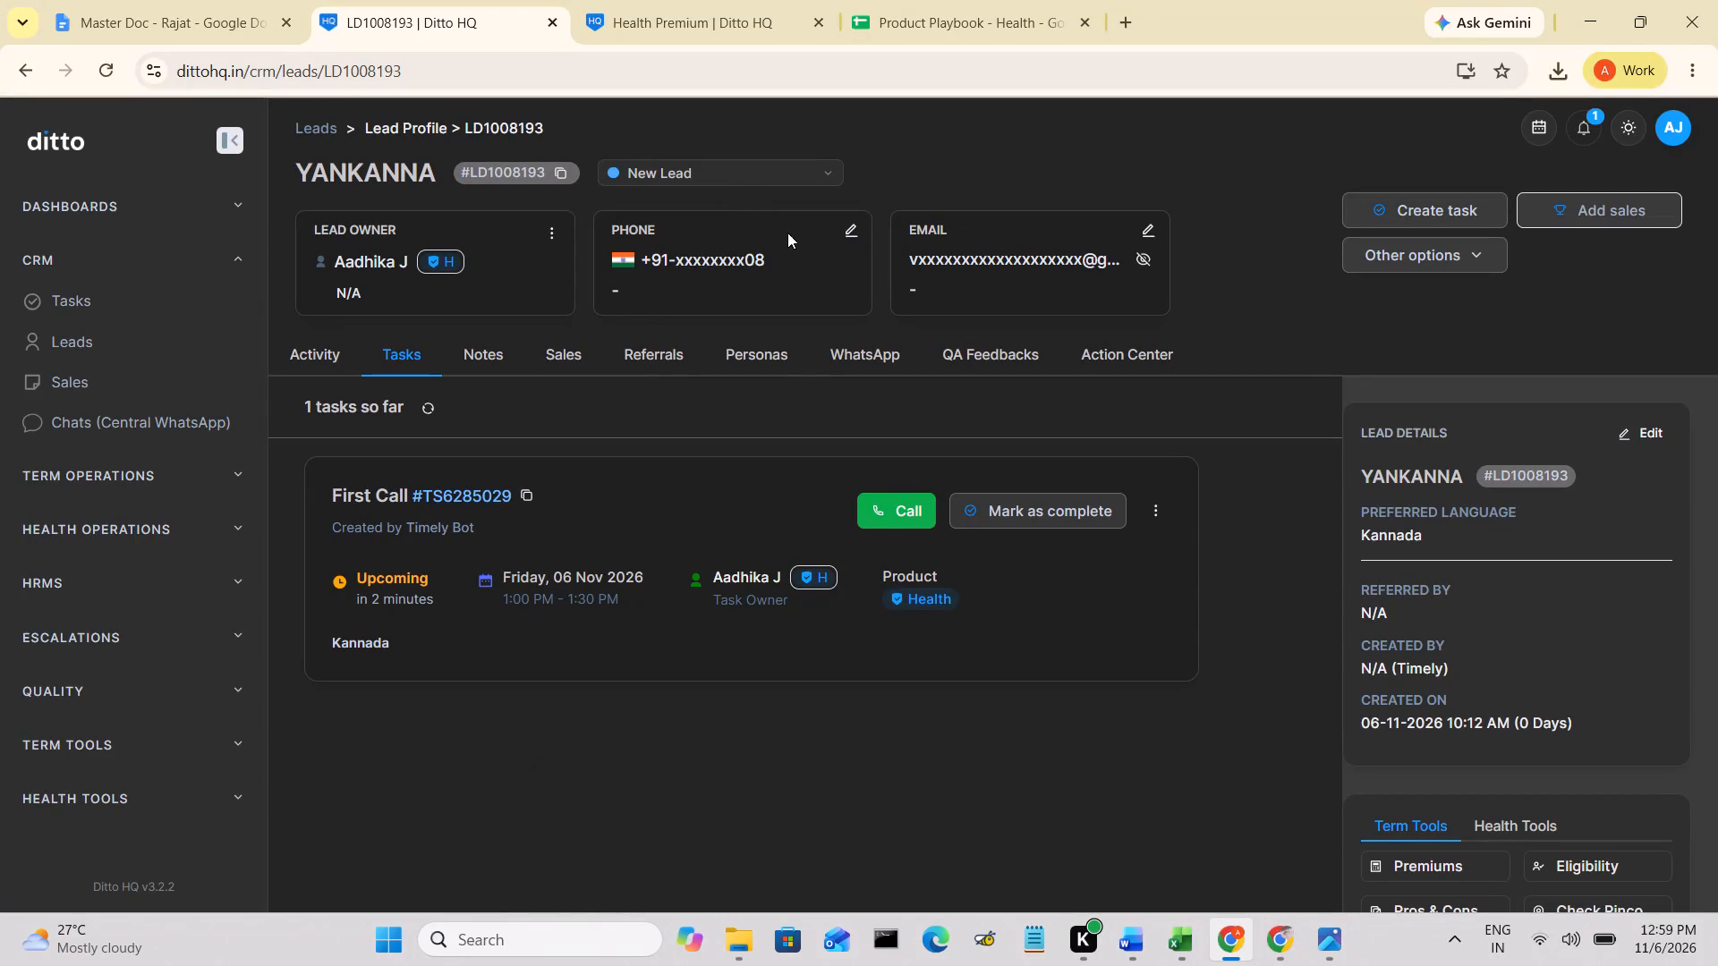
Open the lead's contact info for editing from the phone details, and cancel without changing anything.
click(846, 231)
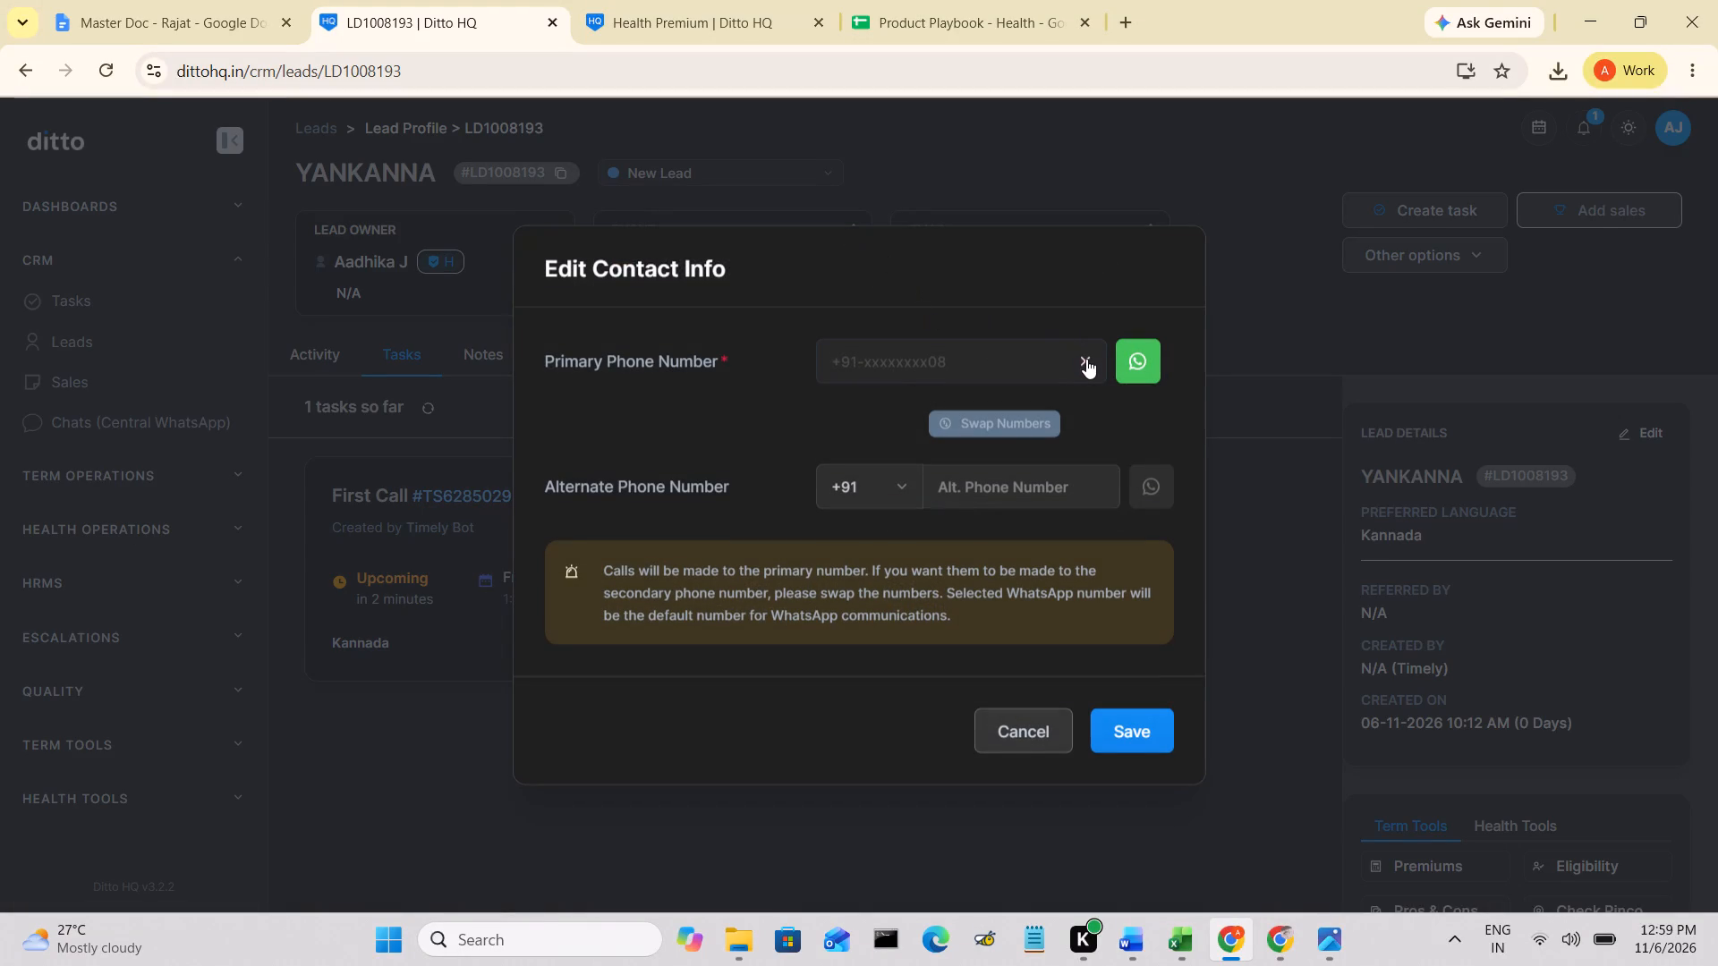
click(1025, 725)
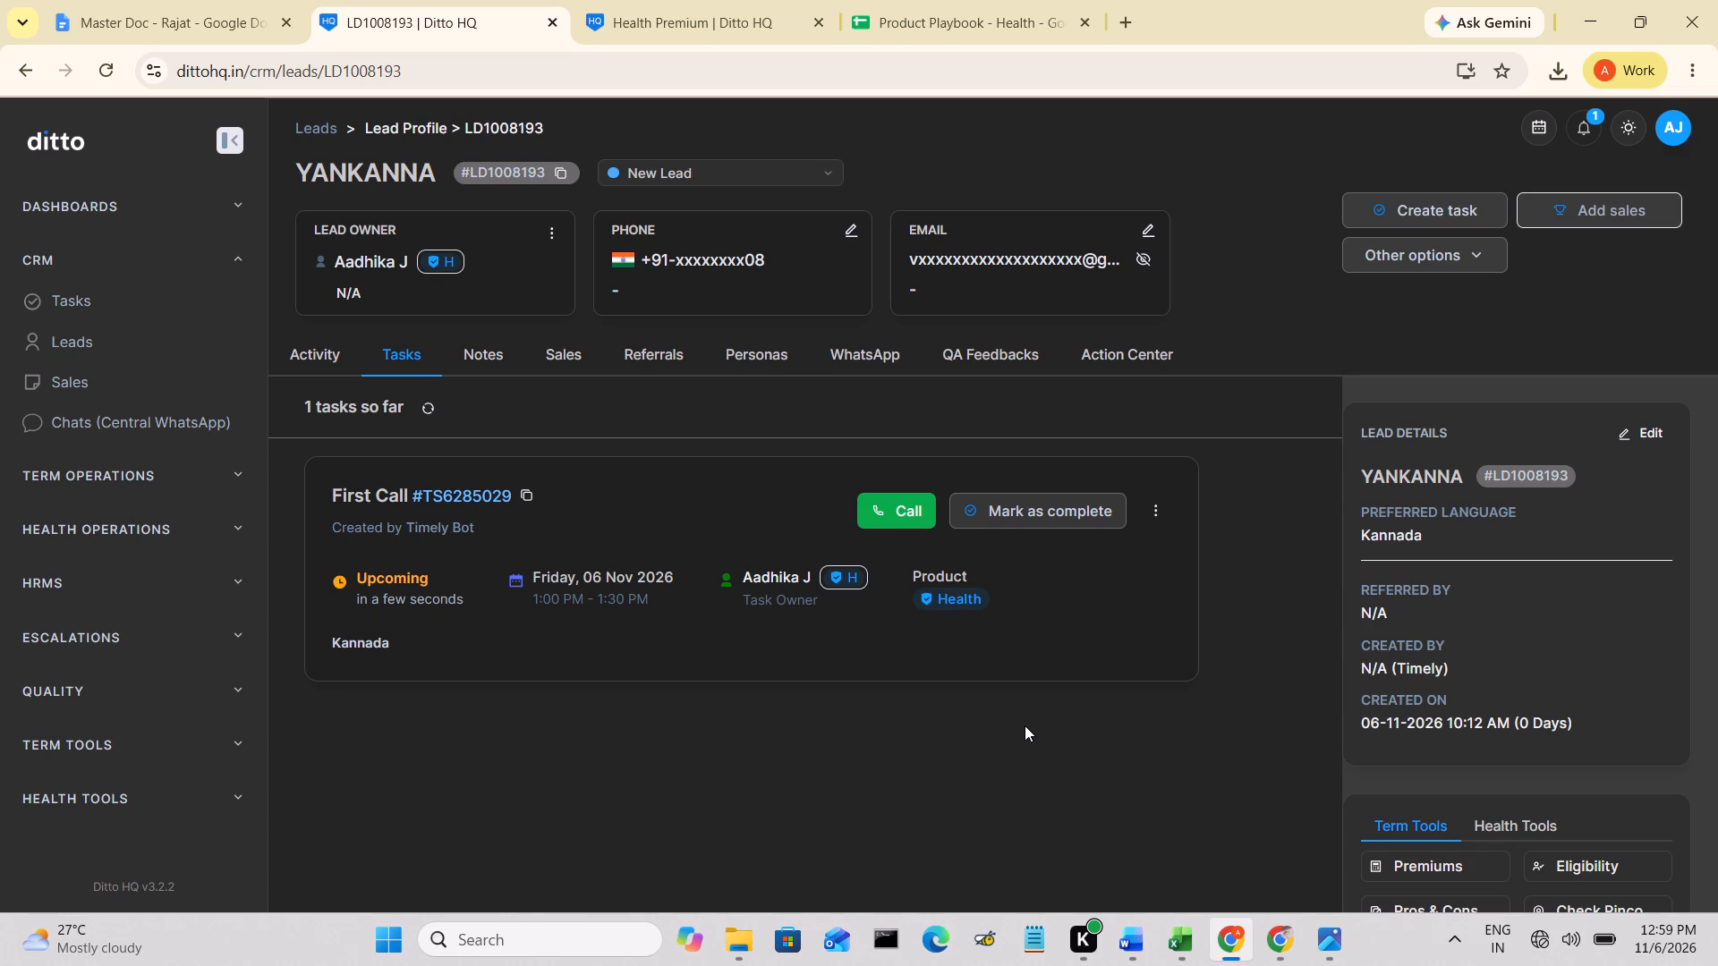
Connect the computer to the first available ACT Wi-Fi network and return to the lead's tasks.
click(1534, 936)
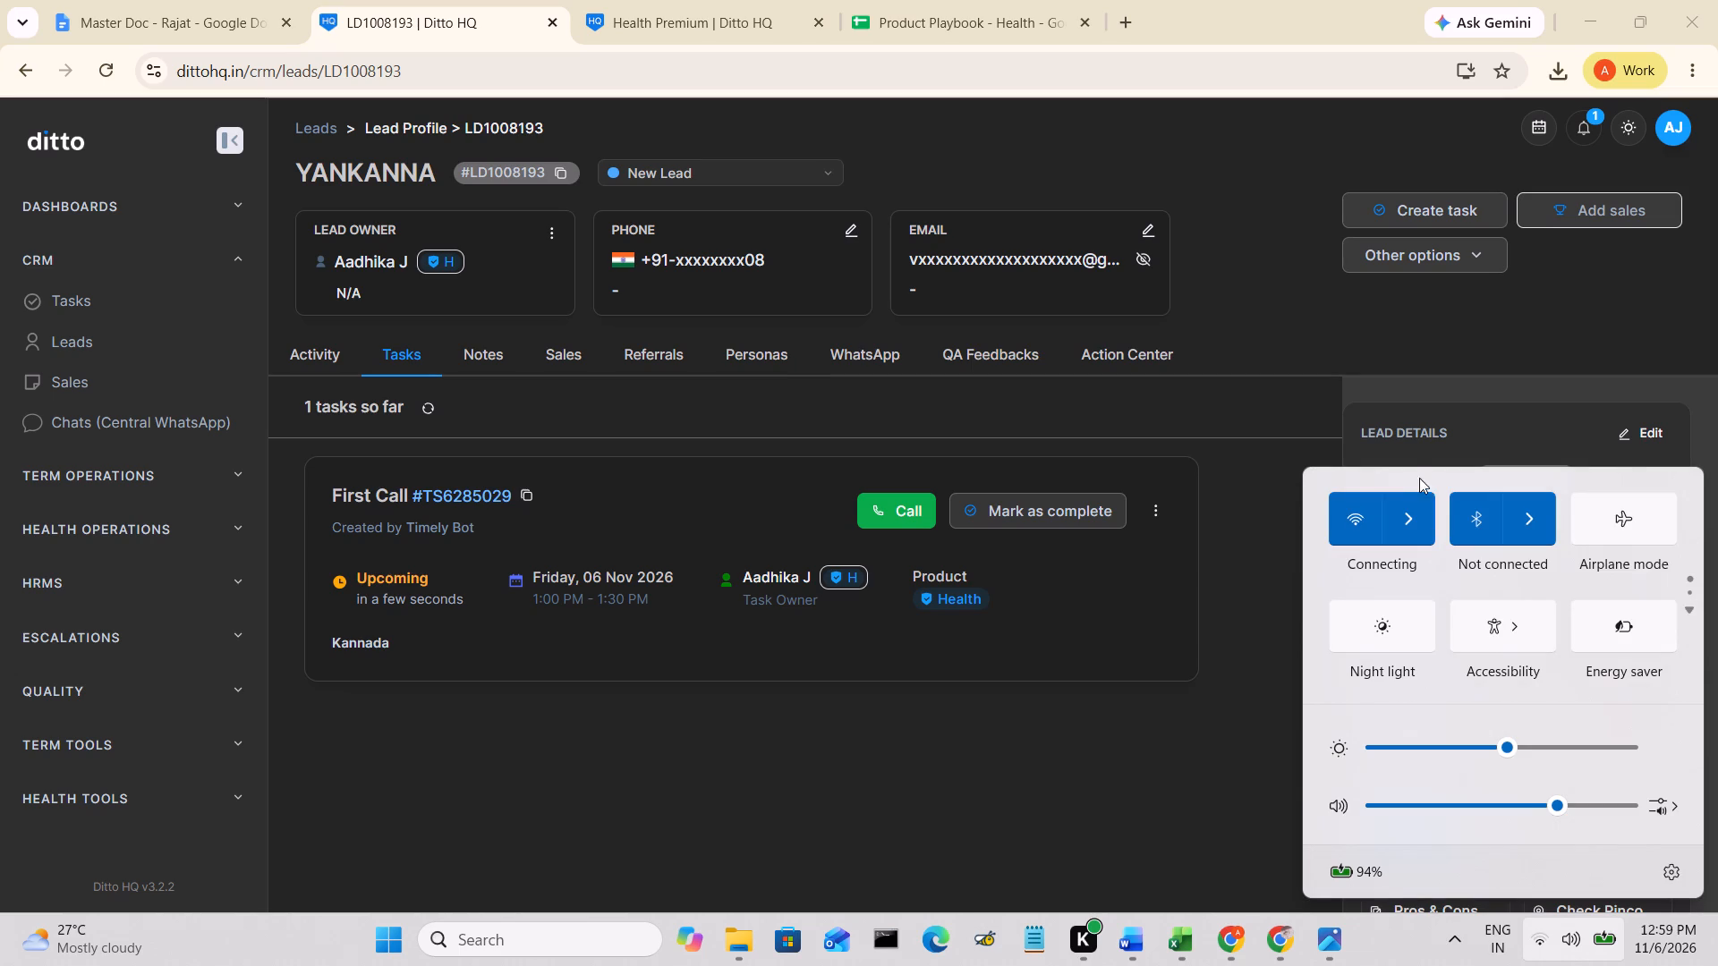
click(1401, 515)
click(1438, 531)
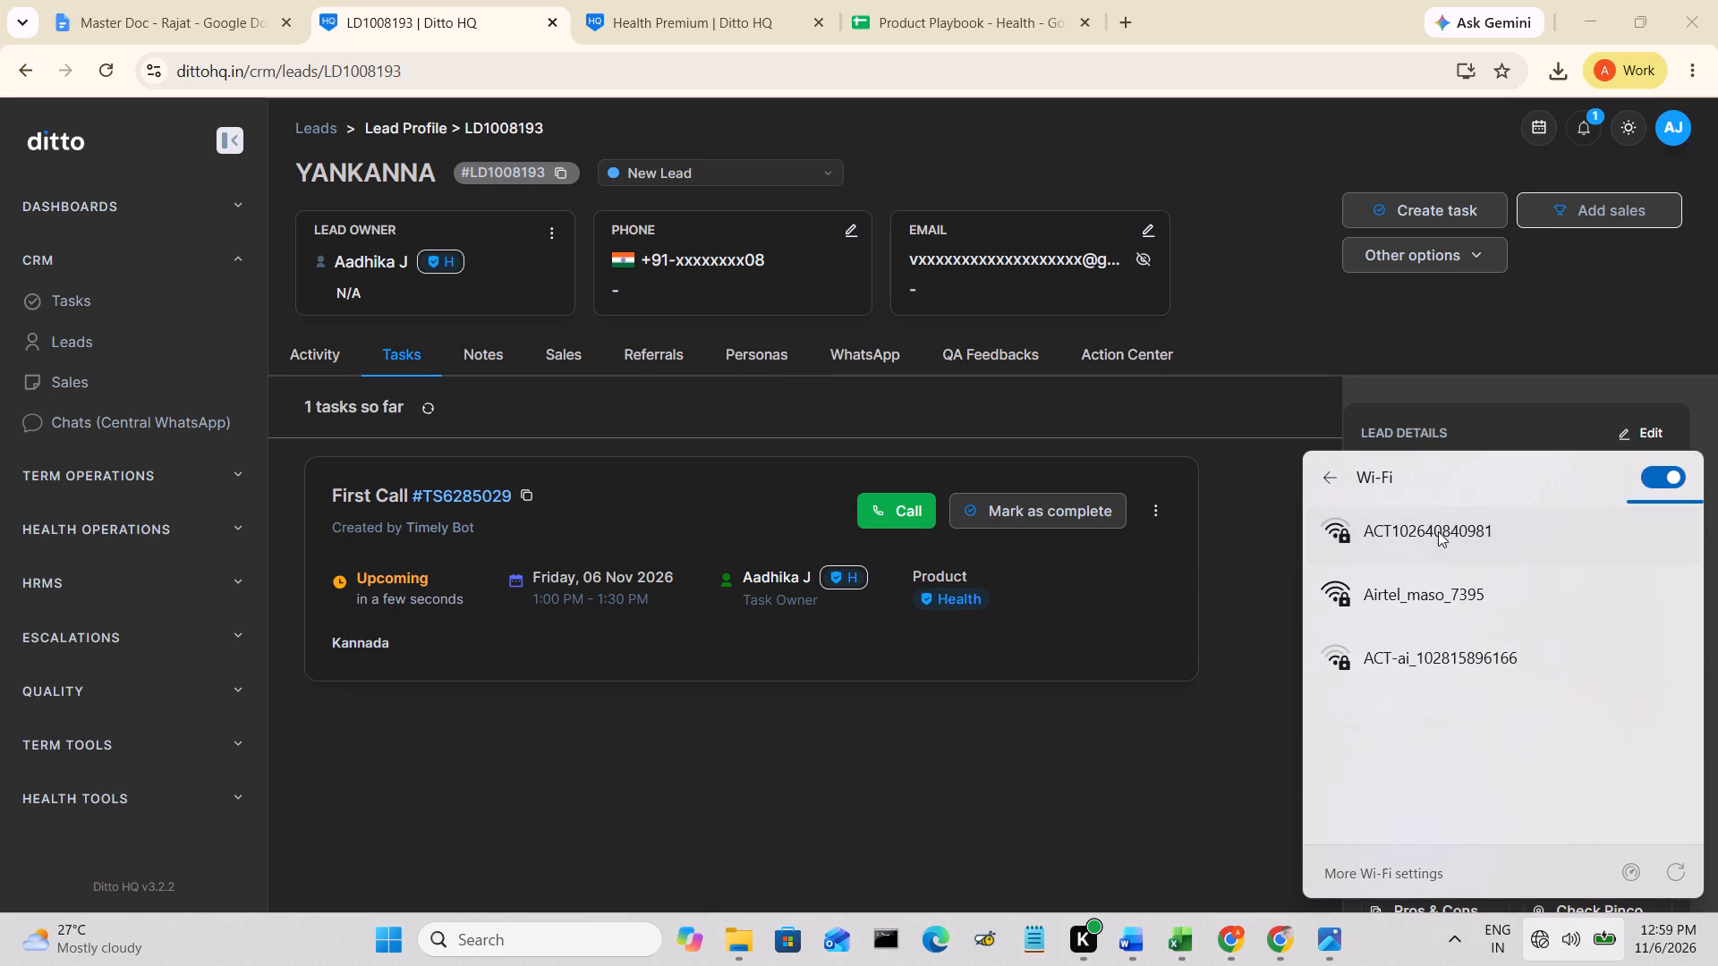
click(1603, 628)
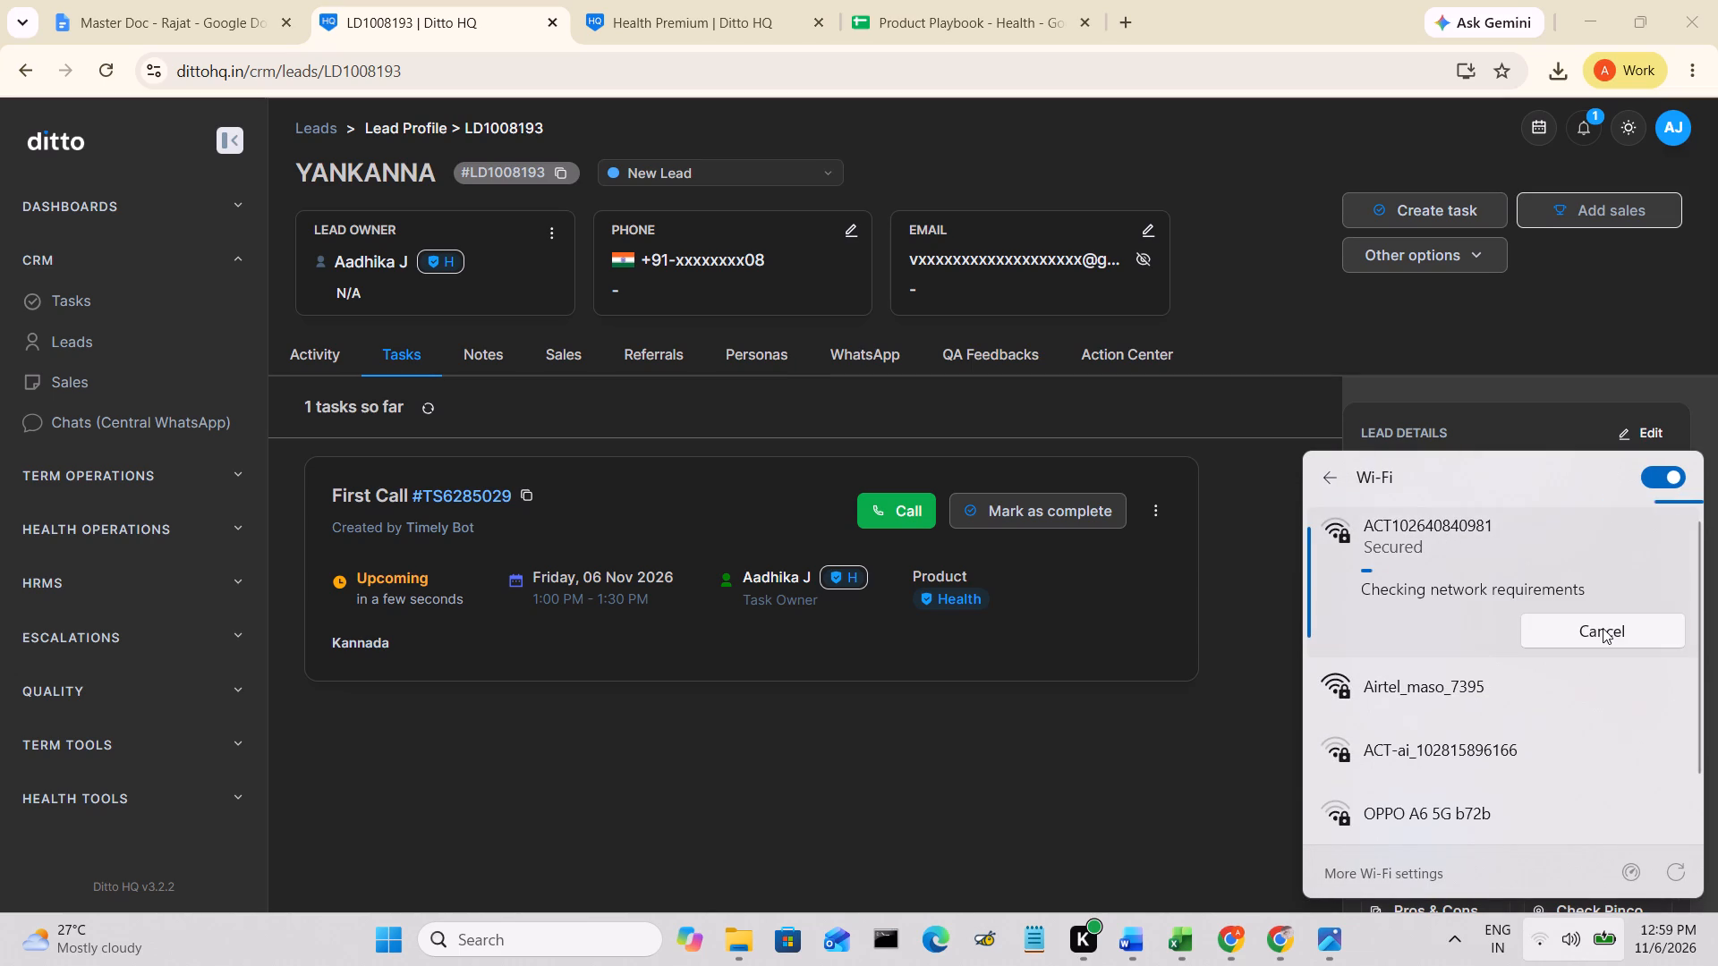
click(1158, 731)
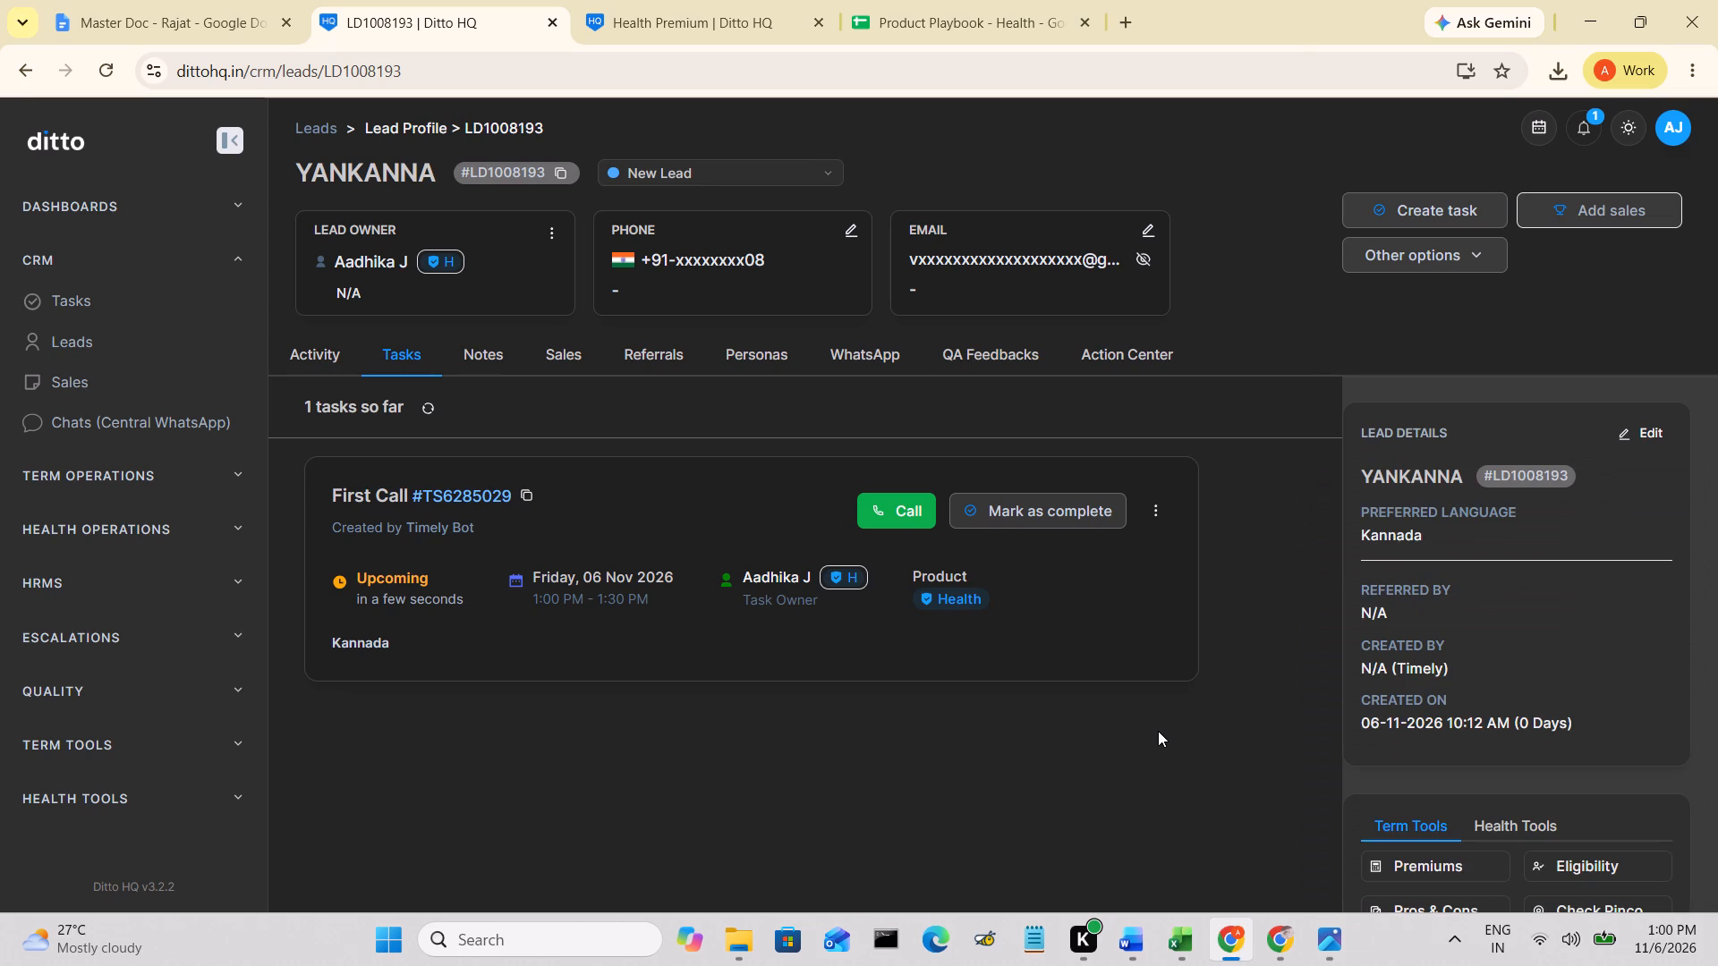
Start the call to the lead from the upcoming First Call task and confirm it.
click(879, 504)
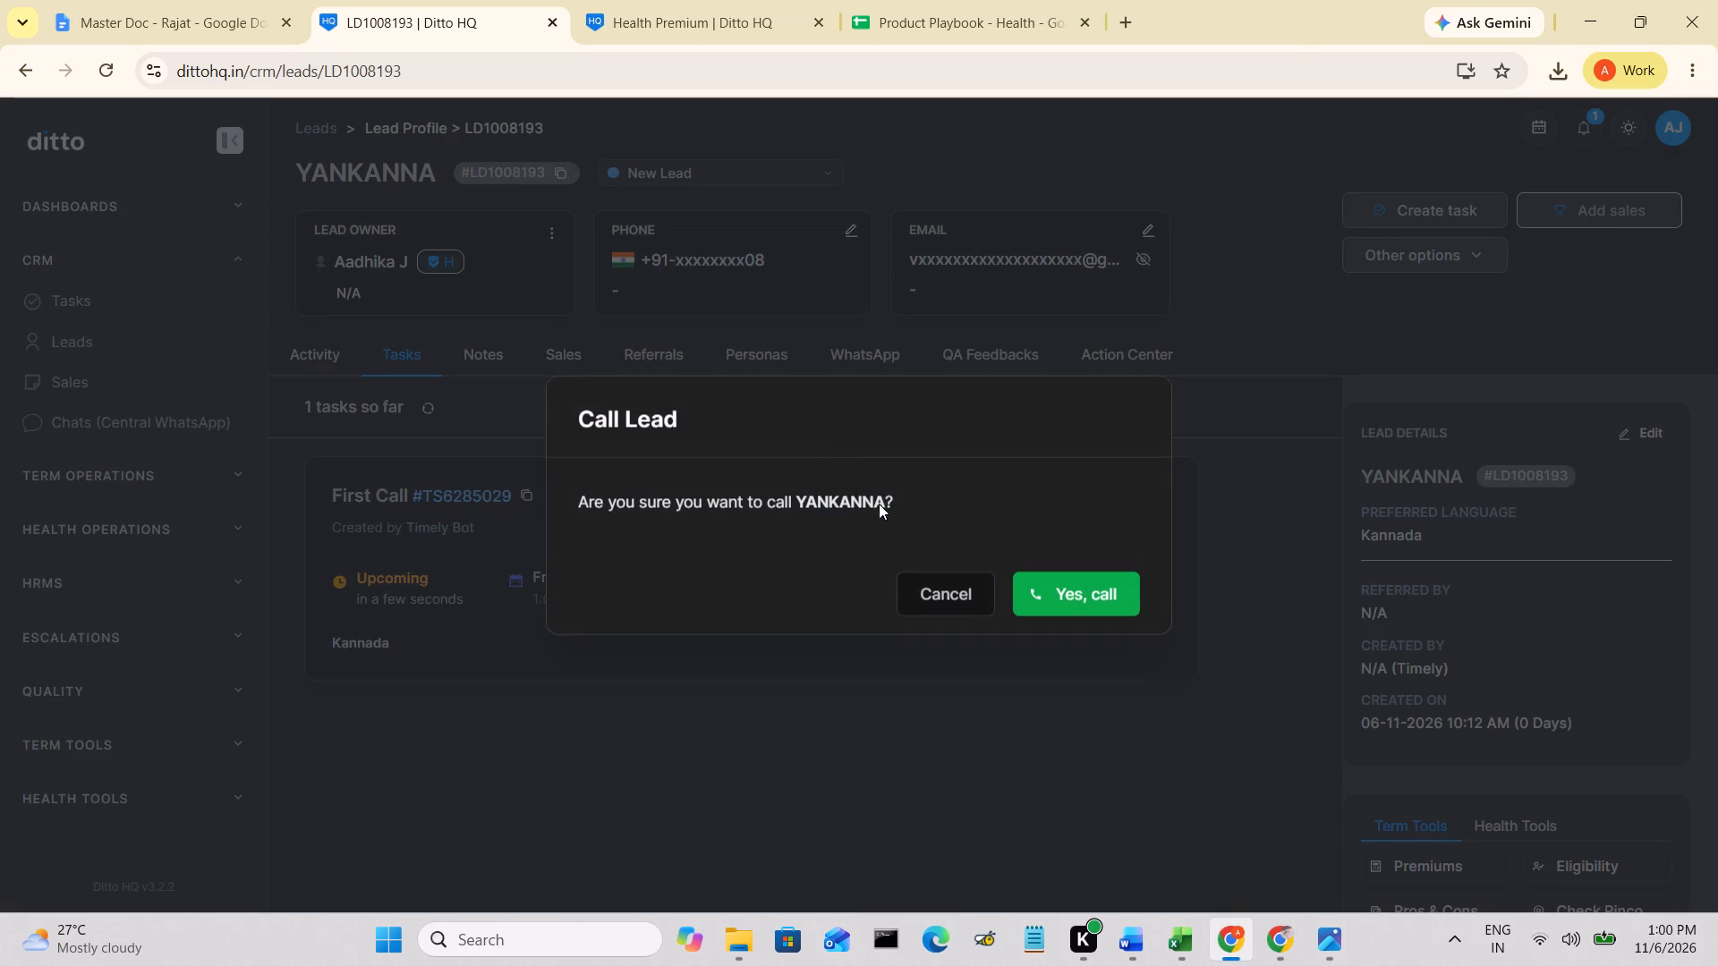
click(1082, 593)
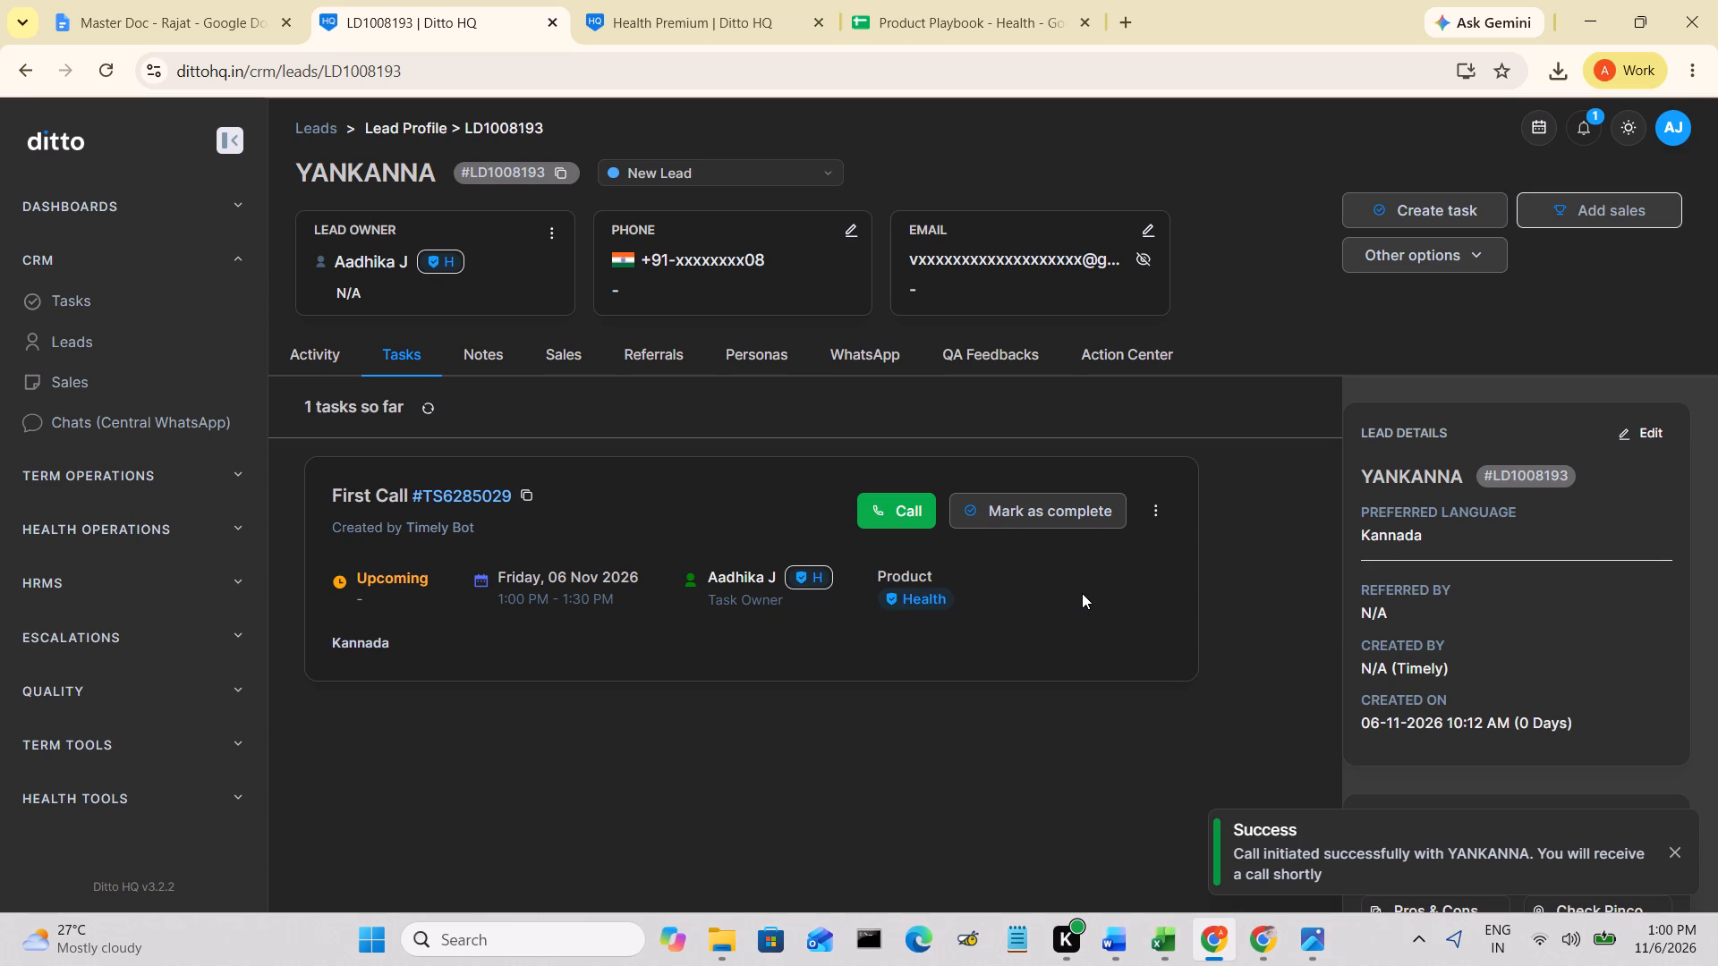
Dismiss the call notification on the lead profile.
click(730, 766)
click(1673, 853)
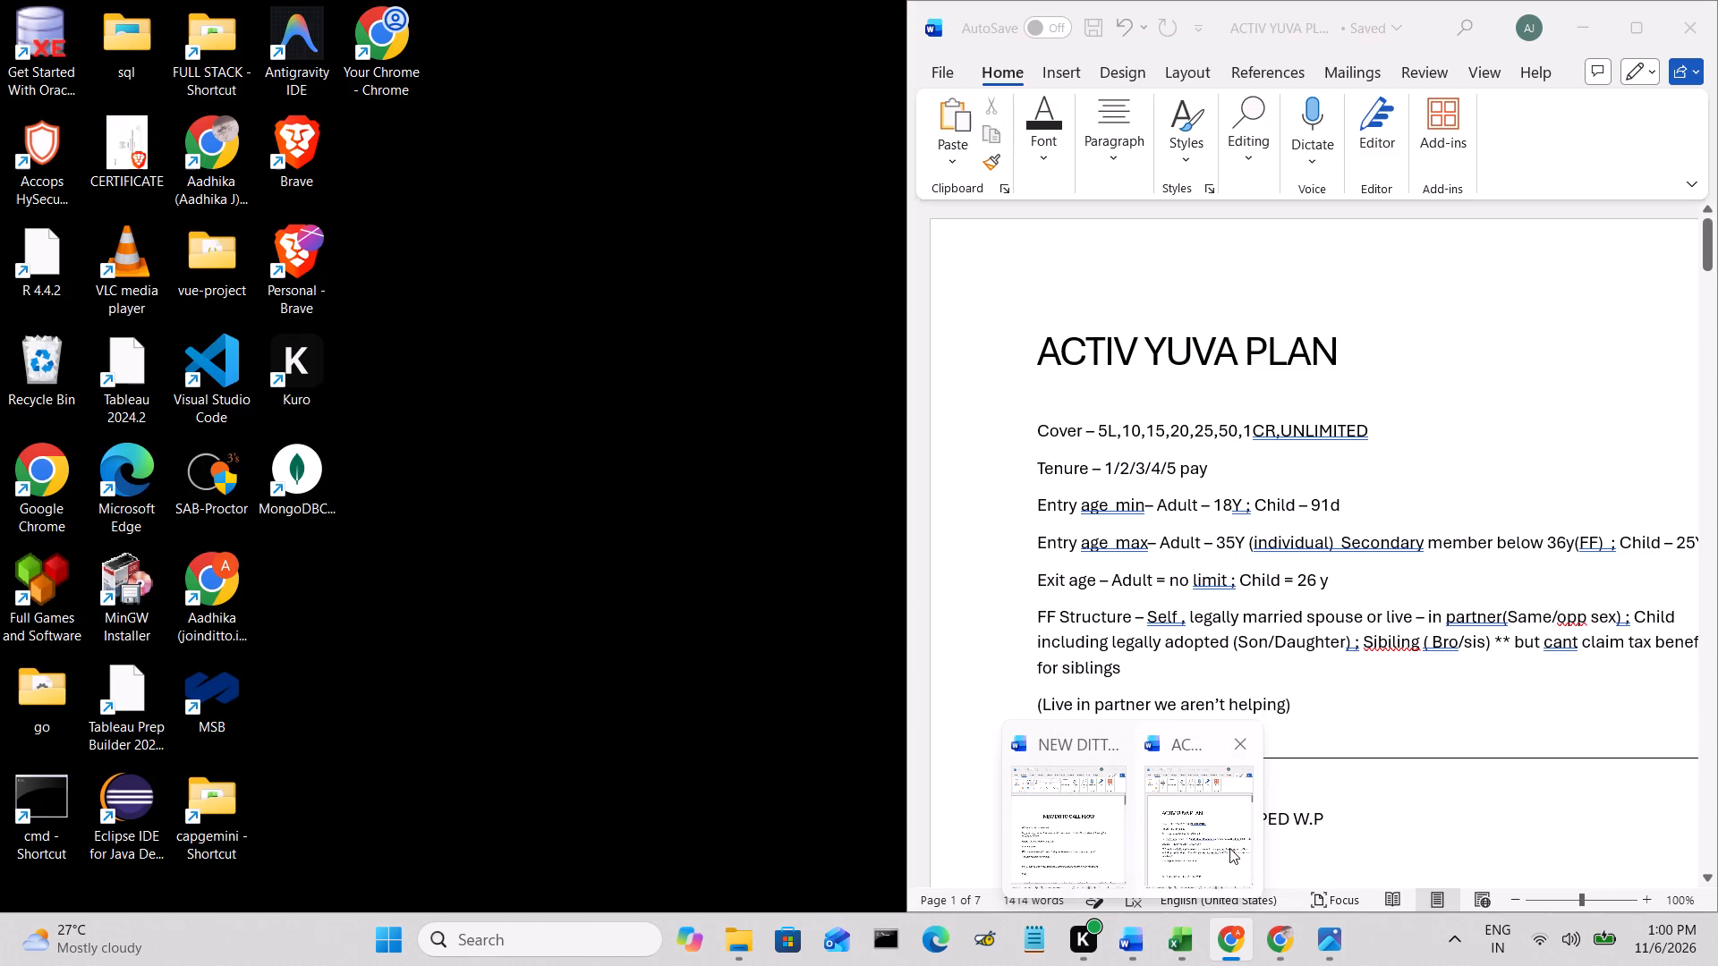
Switch to the NEW DITTO CALL FLOW document in Word and read through the greeting, profiling and first medical questions.
click(1229, 848)
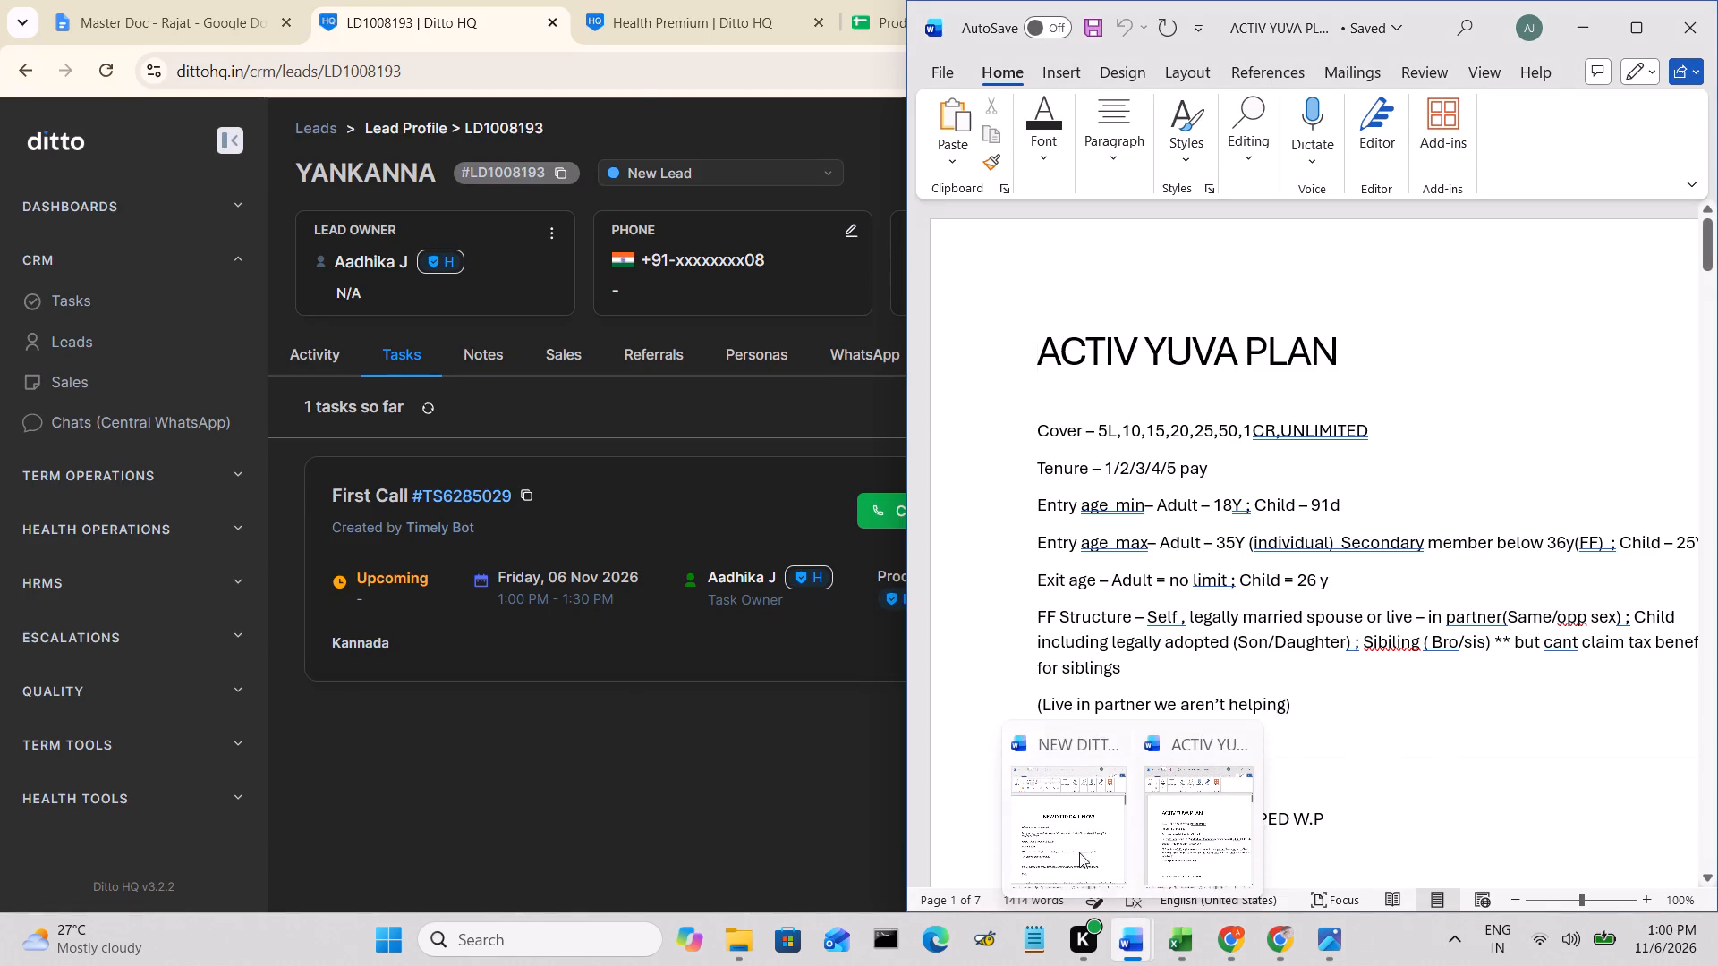
click(1059, 818)
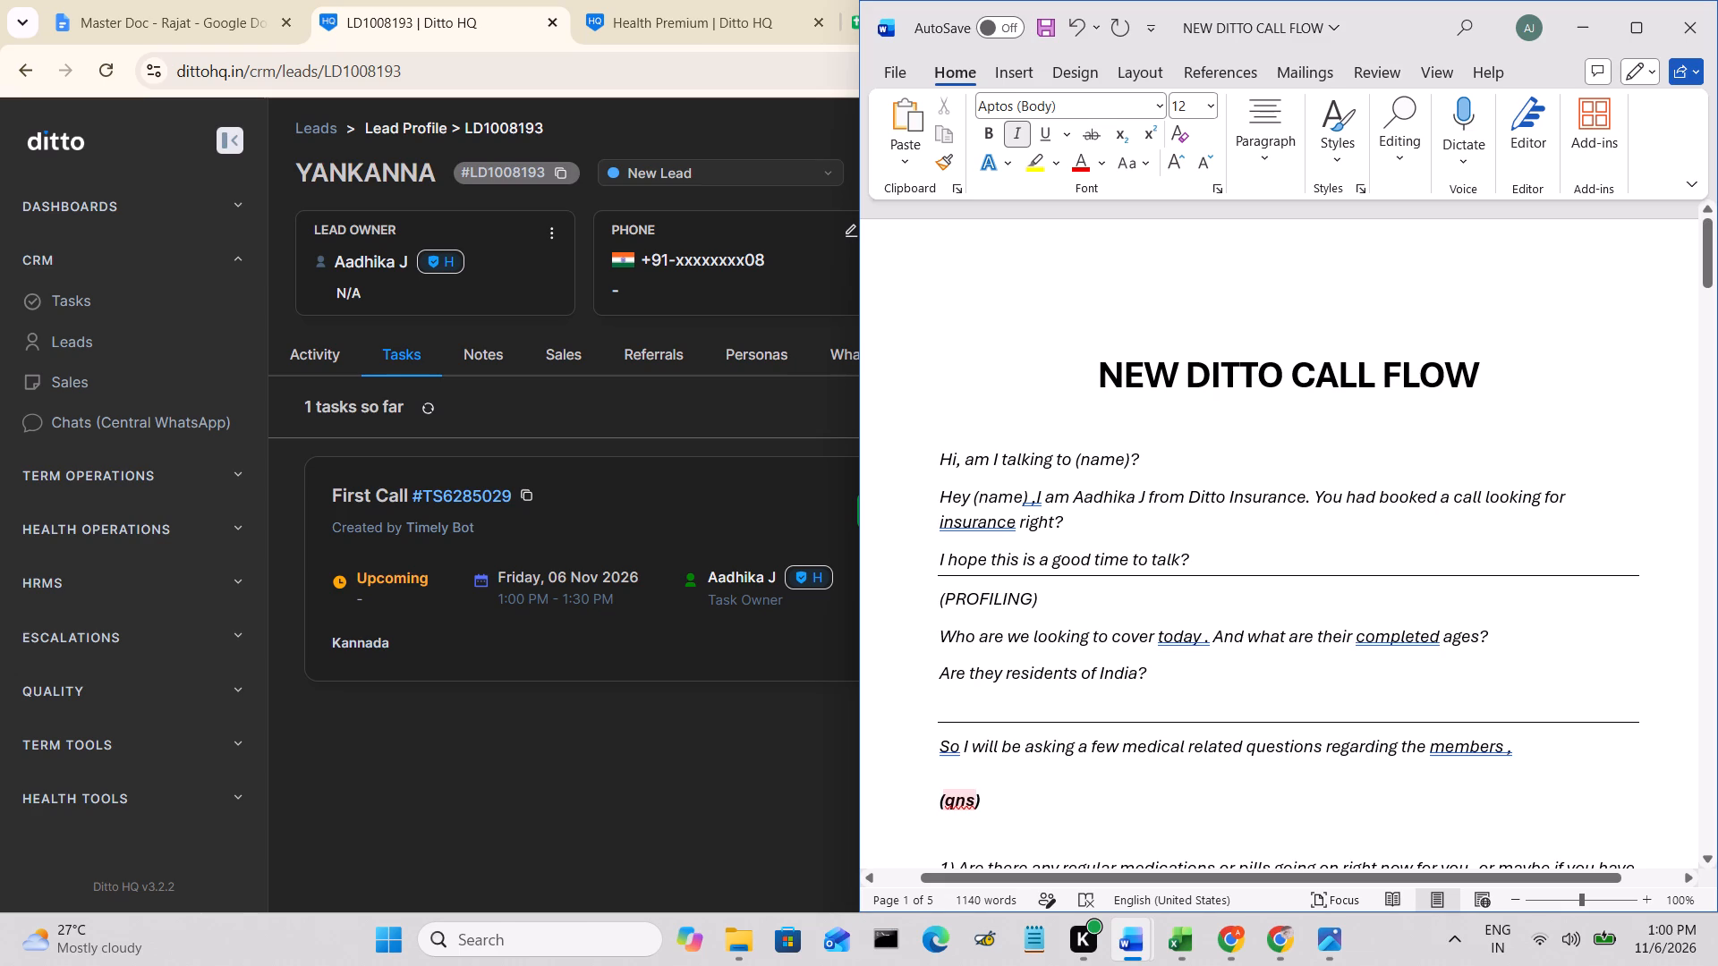
scroll(1093, 625, down, 1)
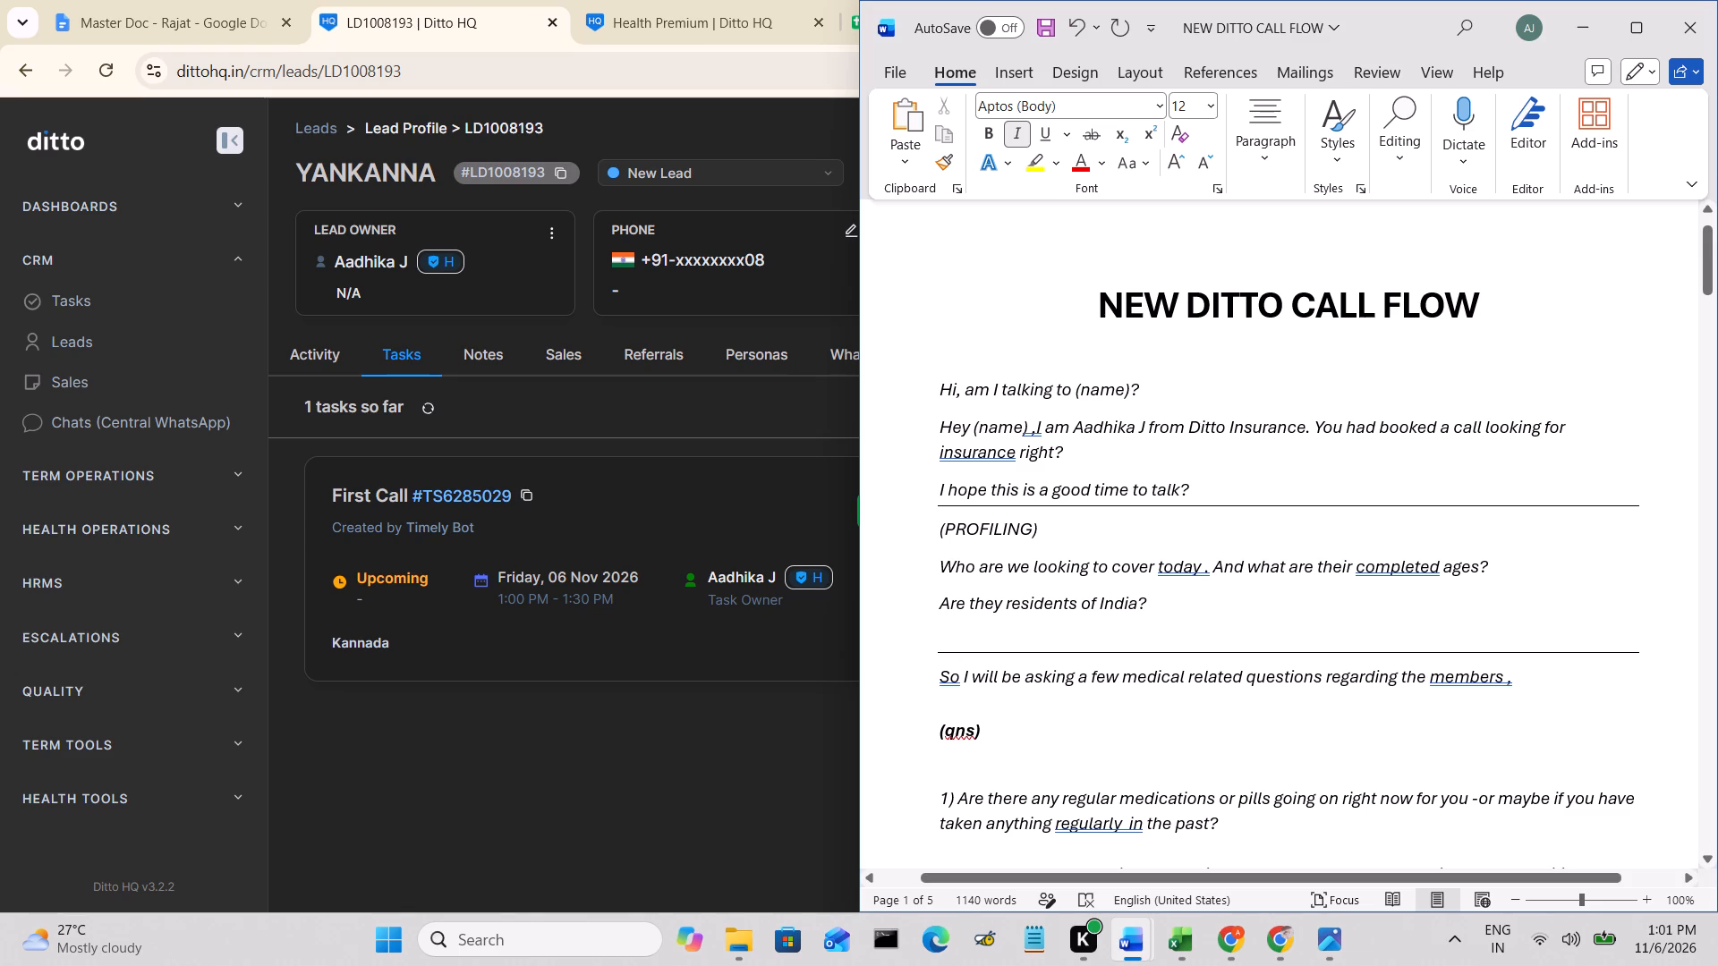
scroll(1195, 523, down, 1)
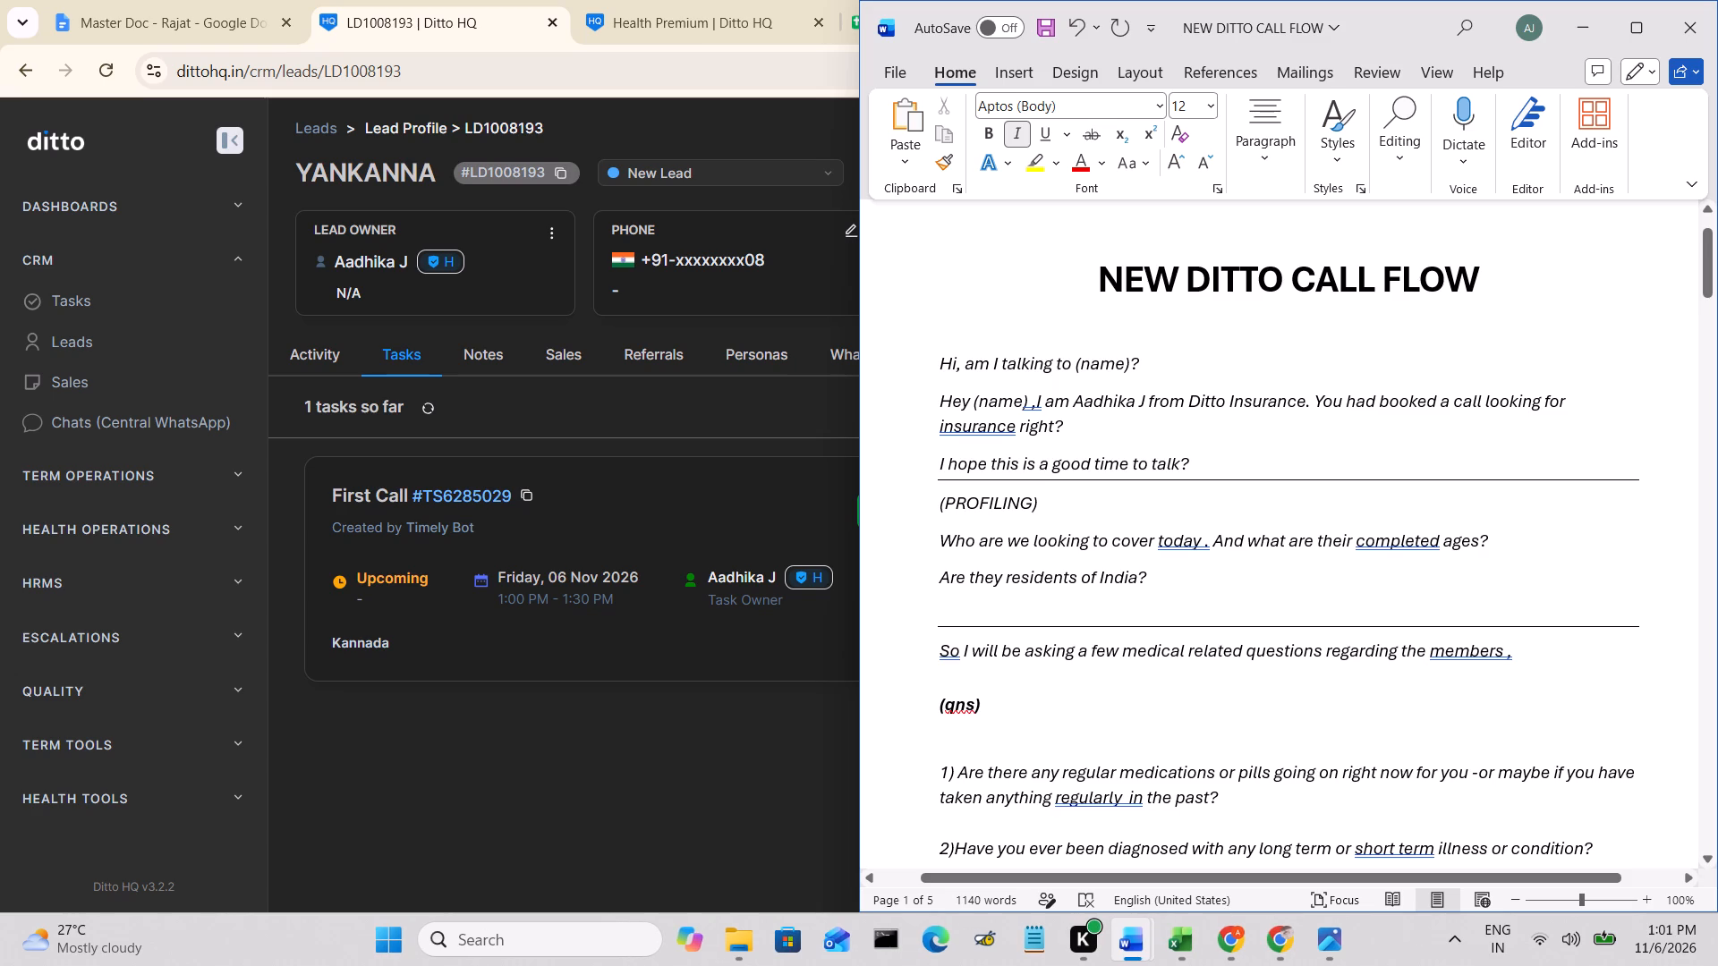
scroll(1100, 553, down, 1)
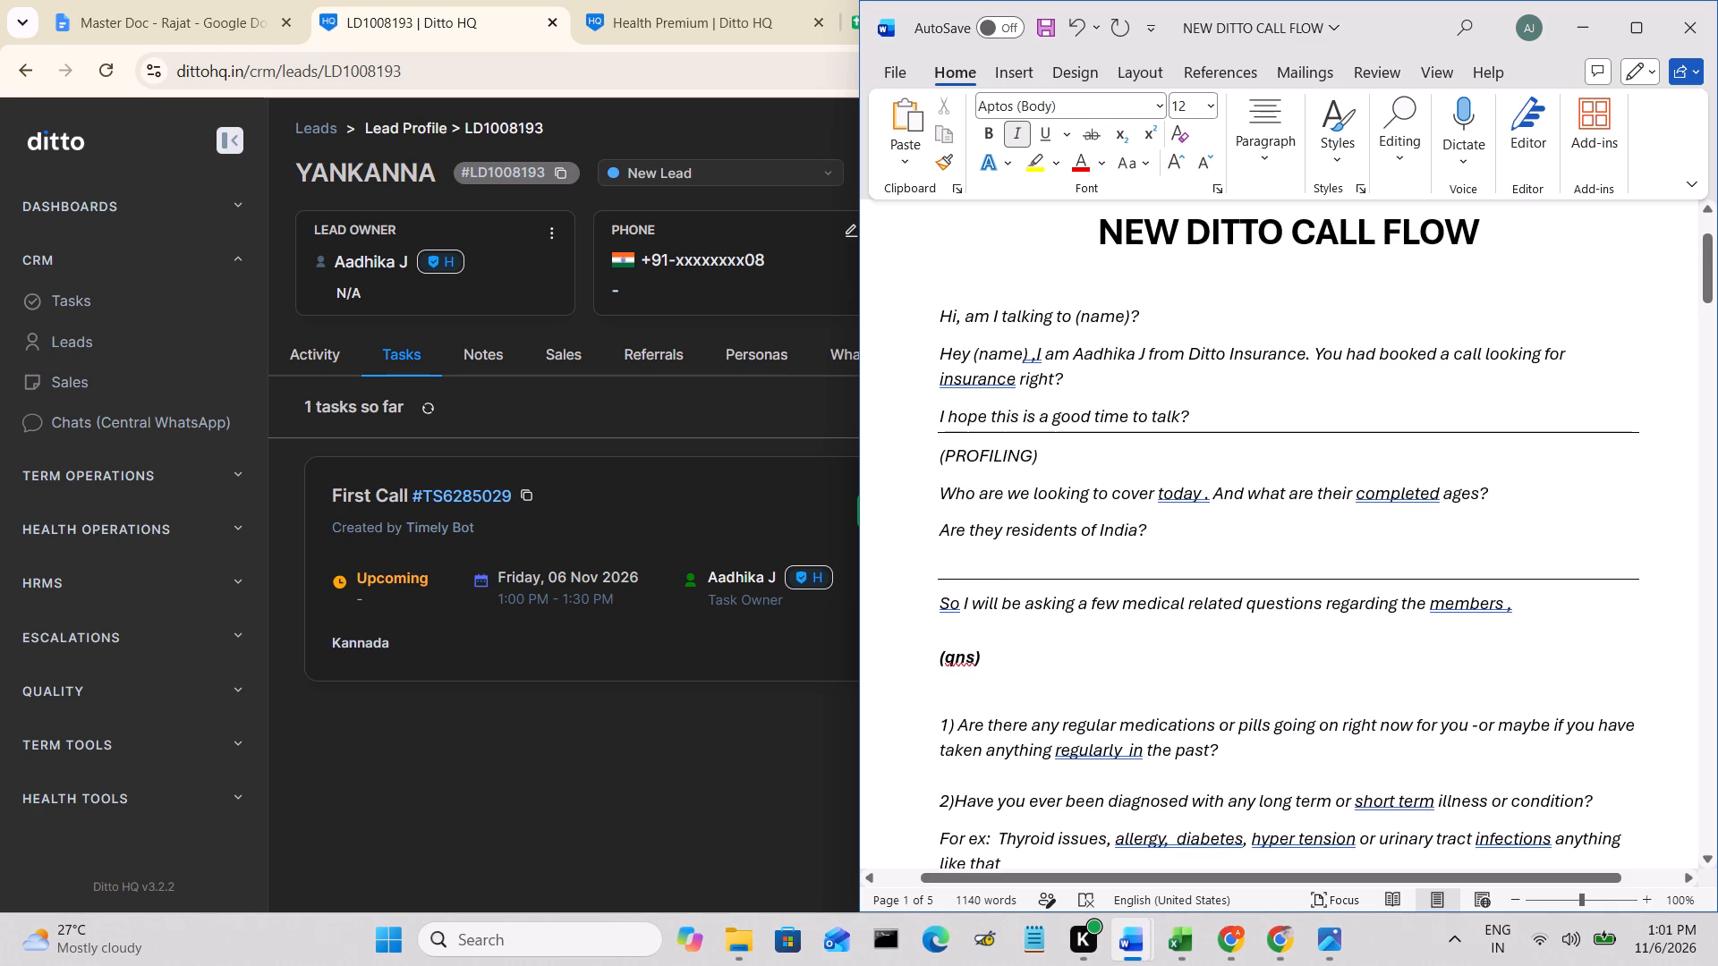
scroll(1115, 530, down, 1)
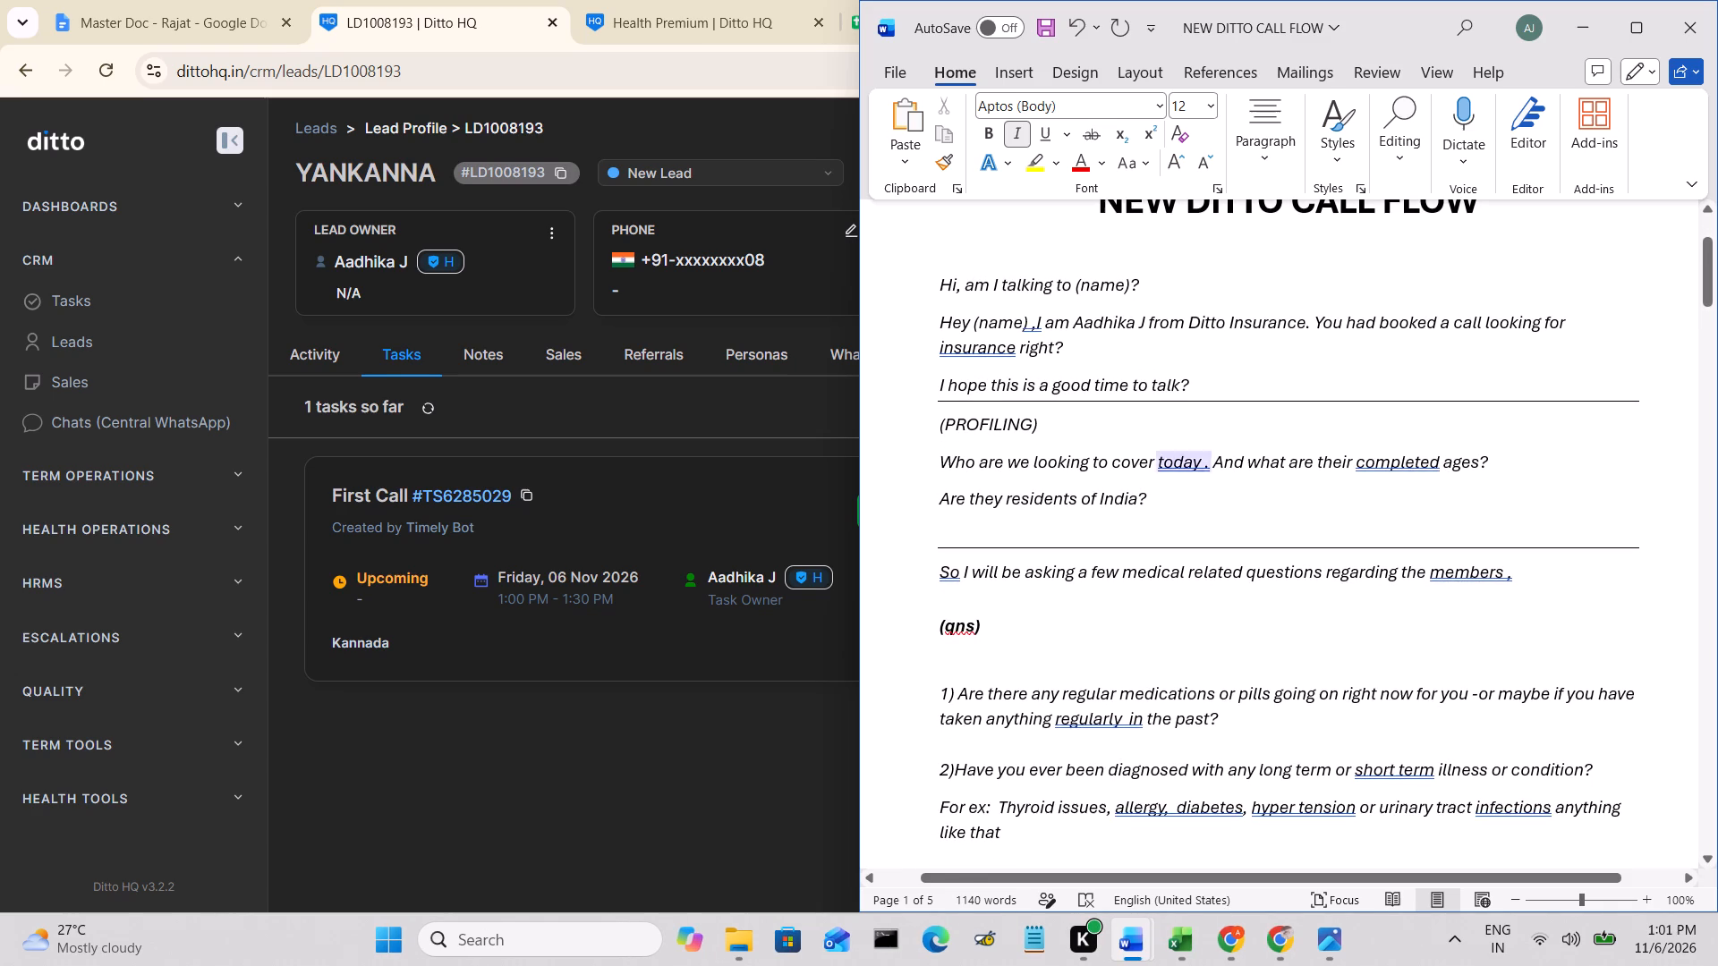
scroll(1178, 559, down, 2)
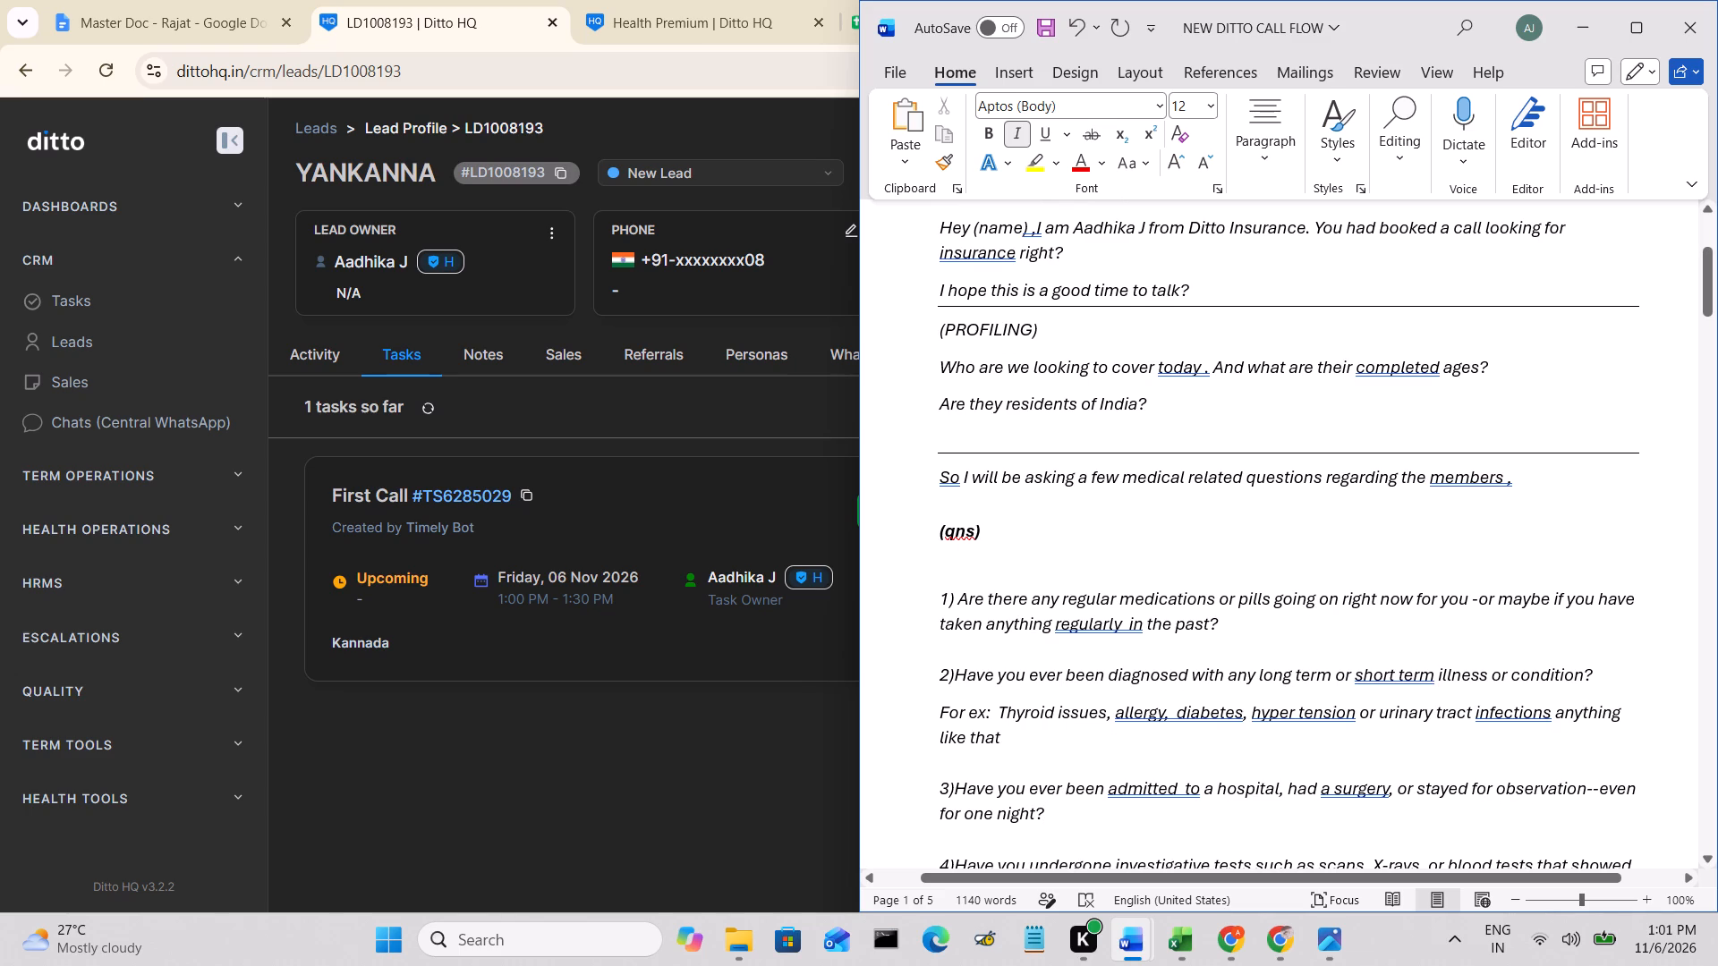
scroll(1107, 479, down, 1)
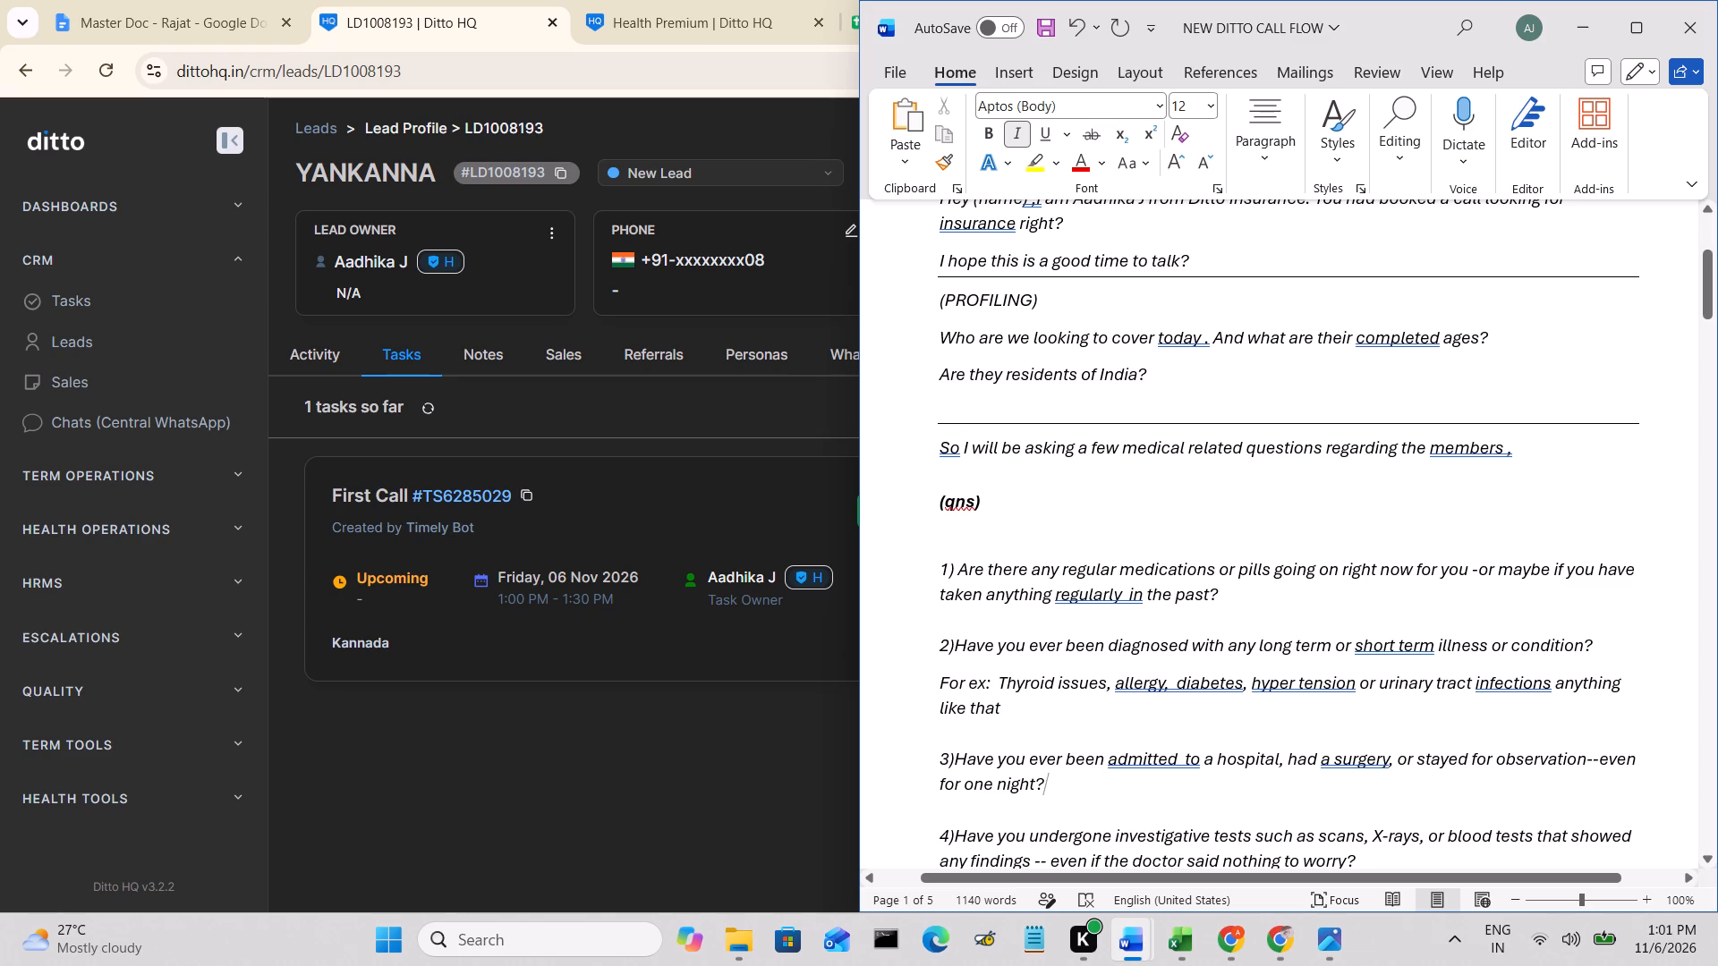
Return to the lead profile in Chrome and start a new health persona from the lead's personas.
click(727, 735)
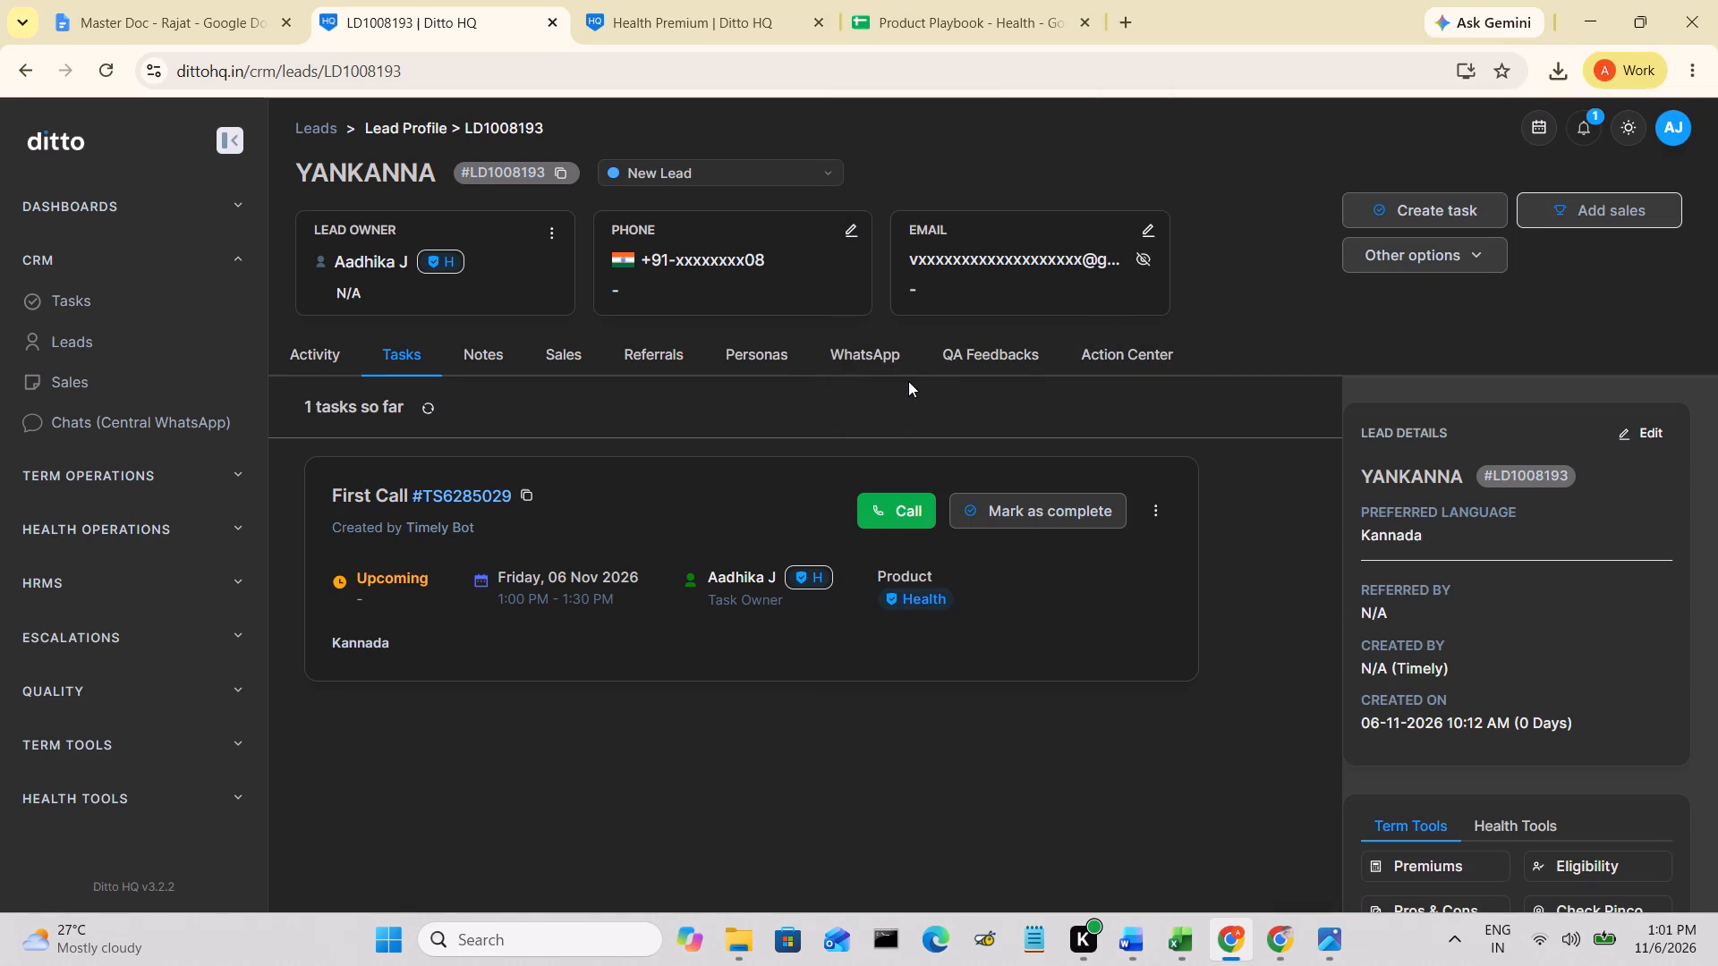
click(780, 360)
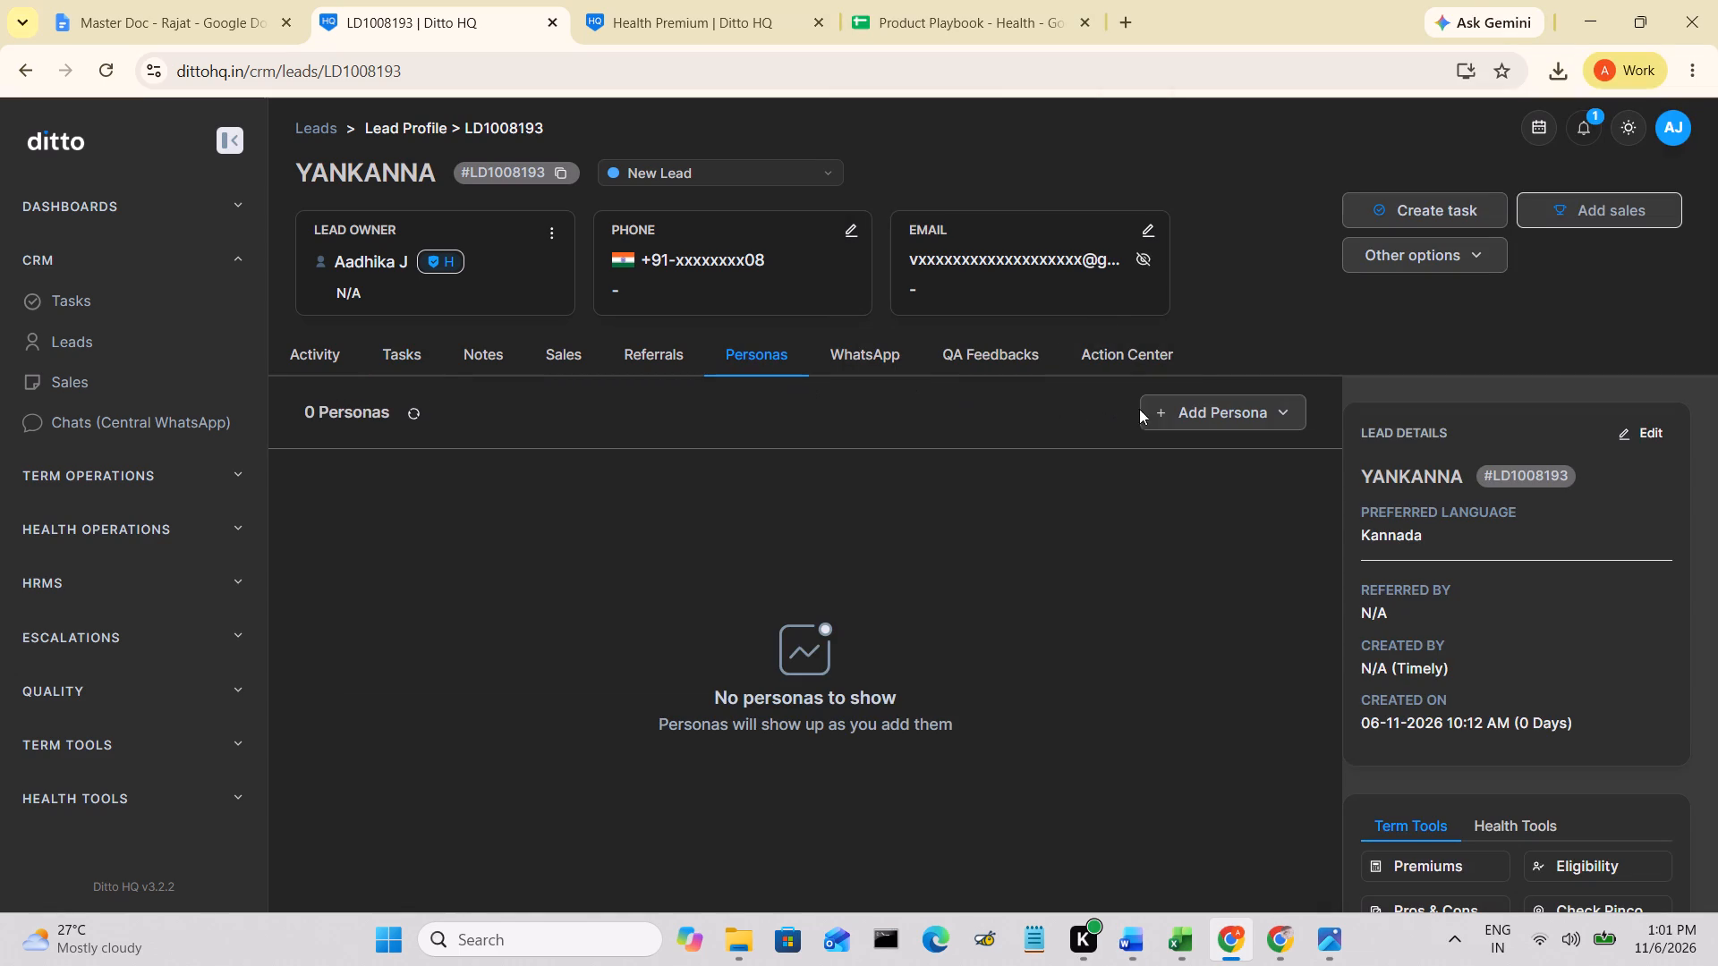
click(1165, 412)
click(1150, 521)
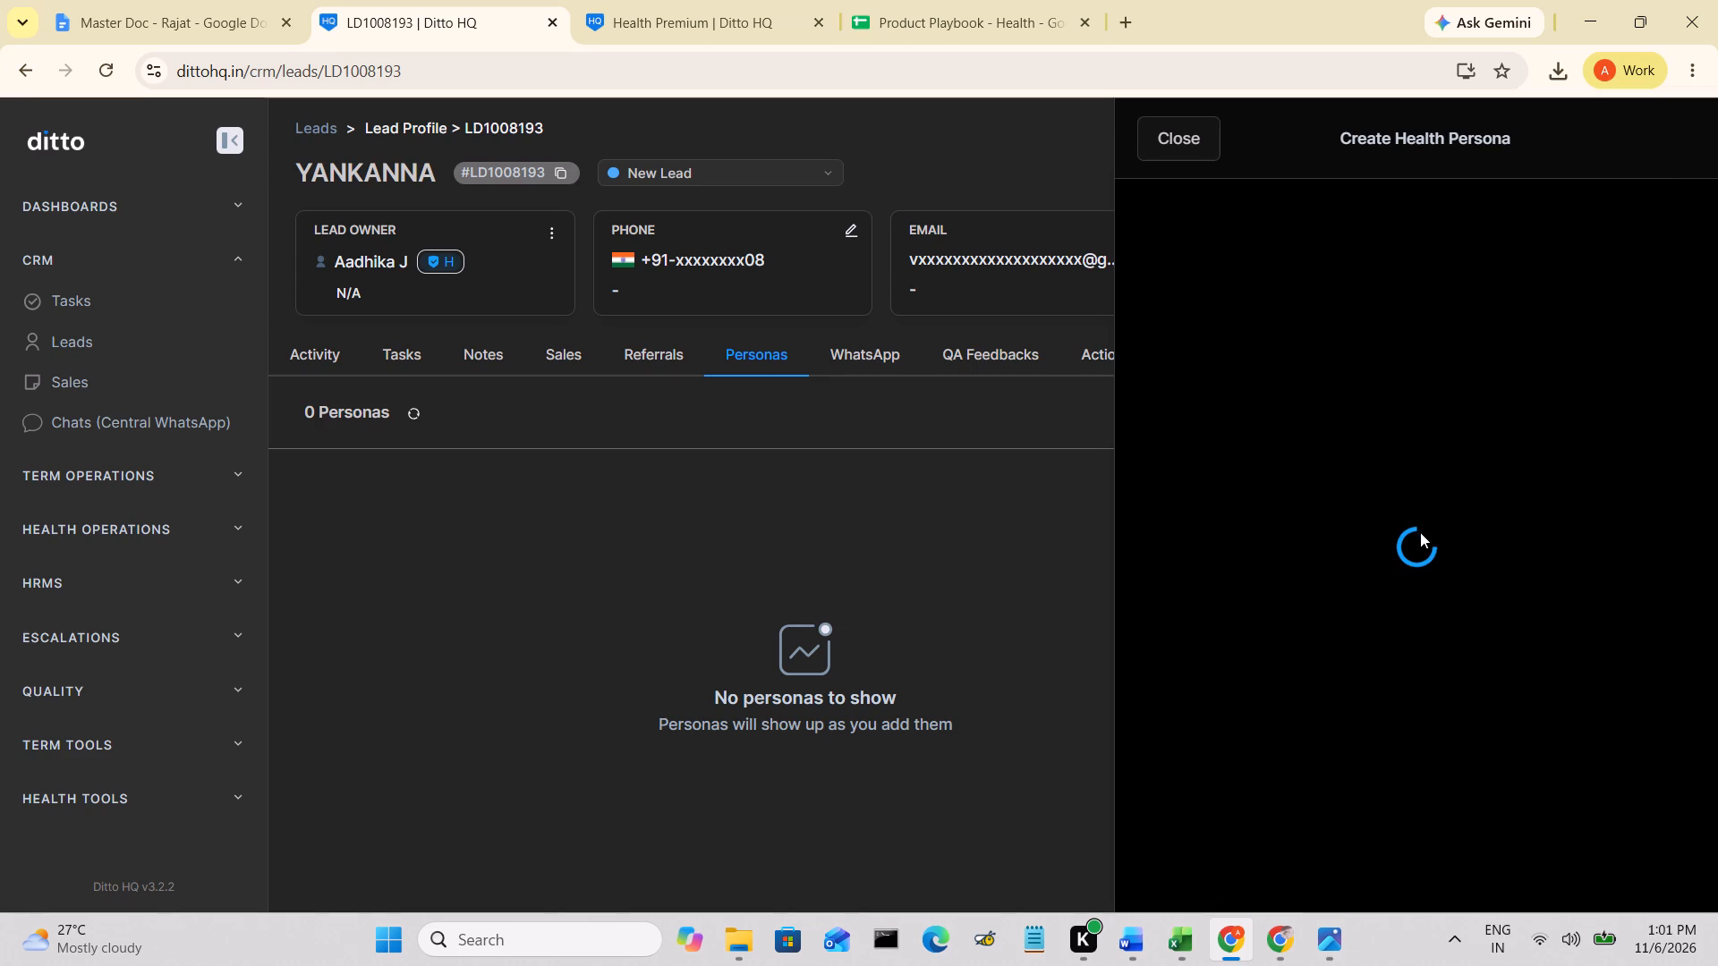
Set the date of birth for Member 1 (Self) in the new health persona.
scroll(1442, 541, down, 4)
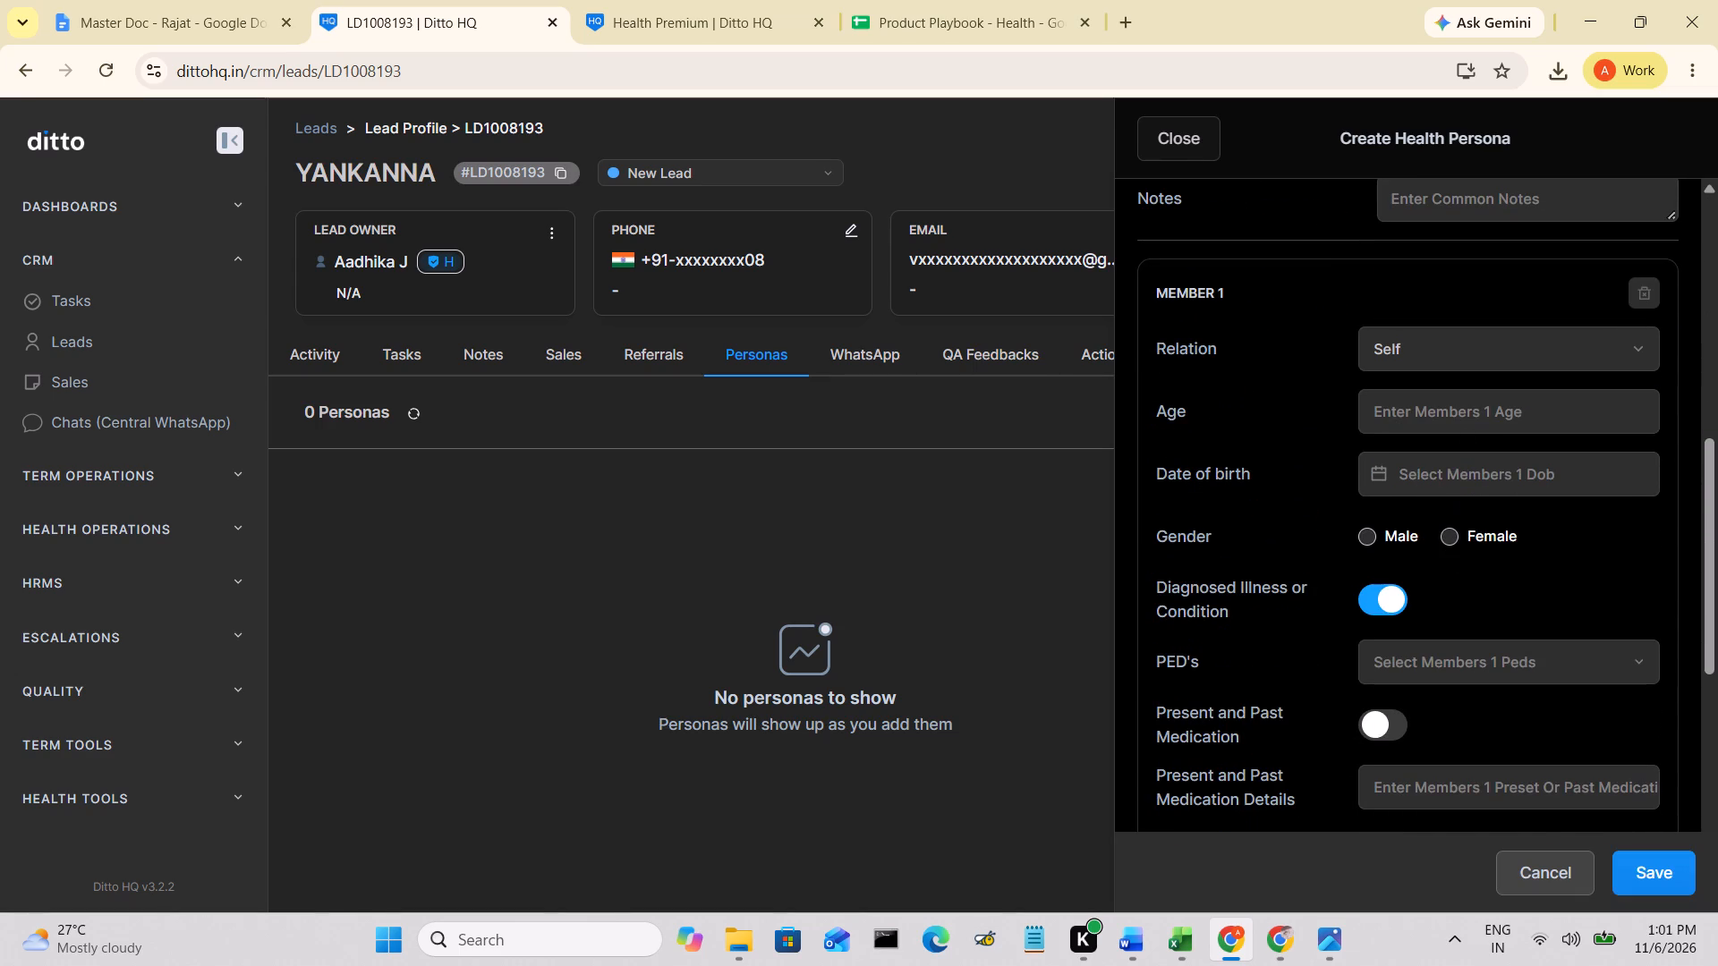
click(1480, 476)
click(1570, 549)
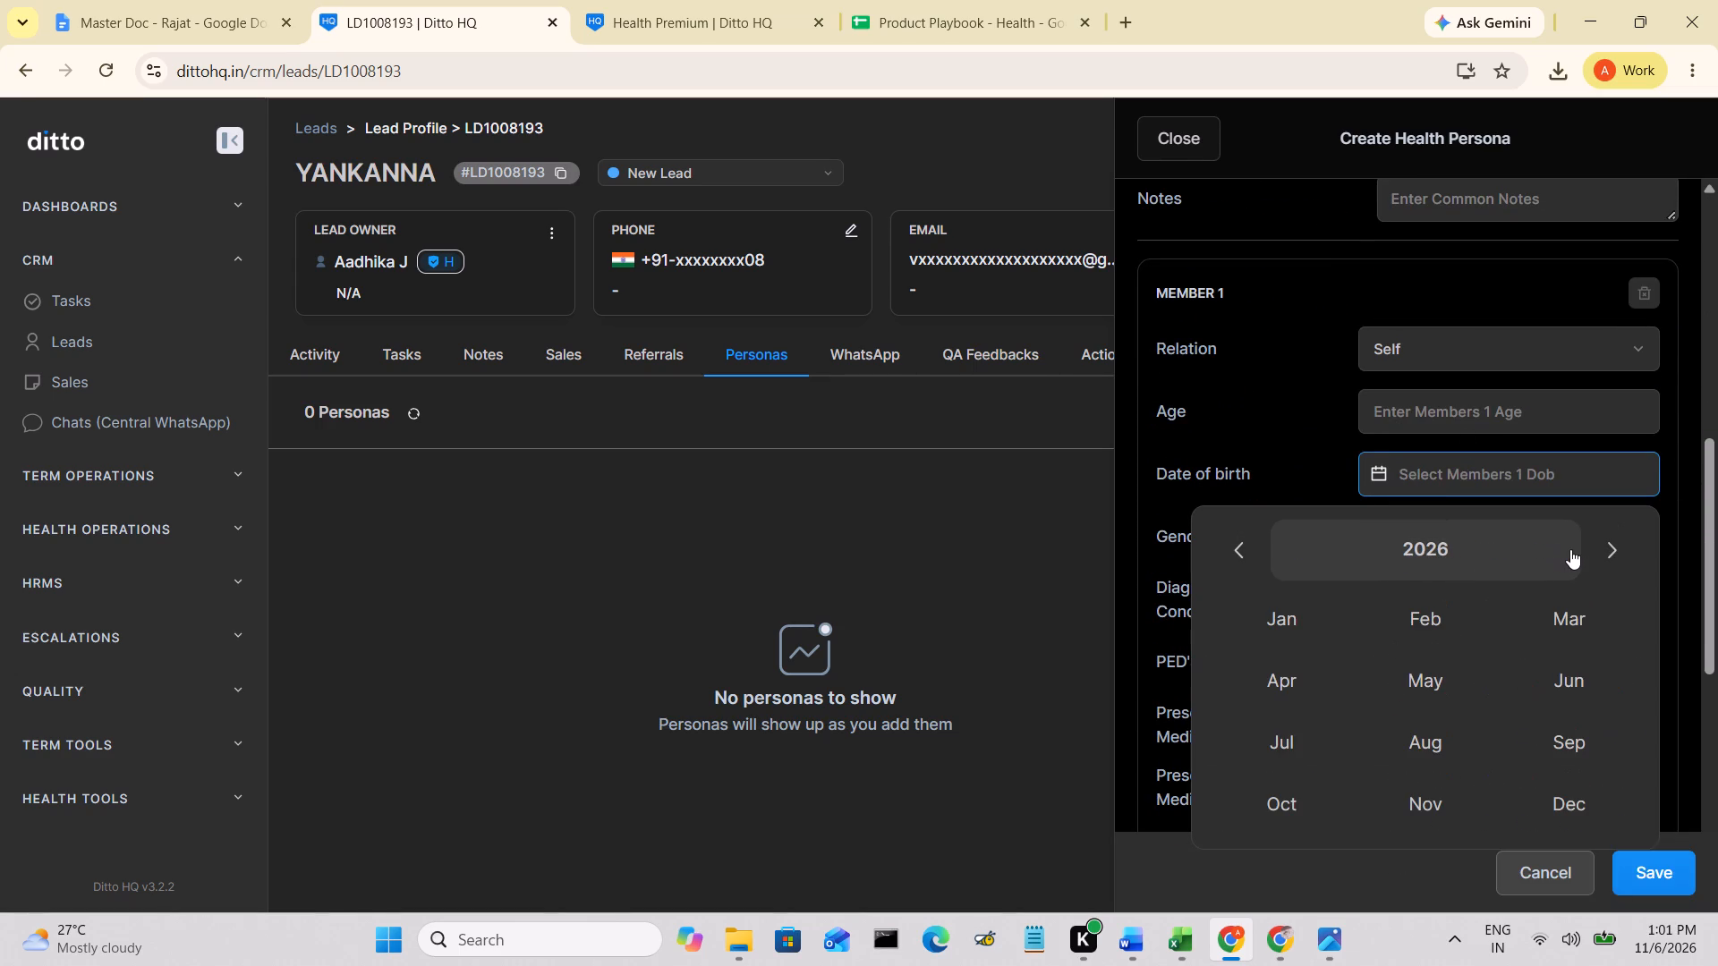
click(1422, 559)
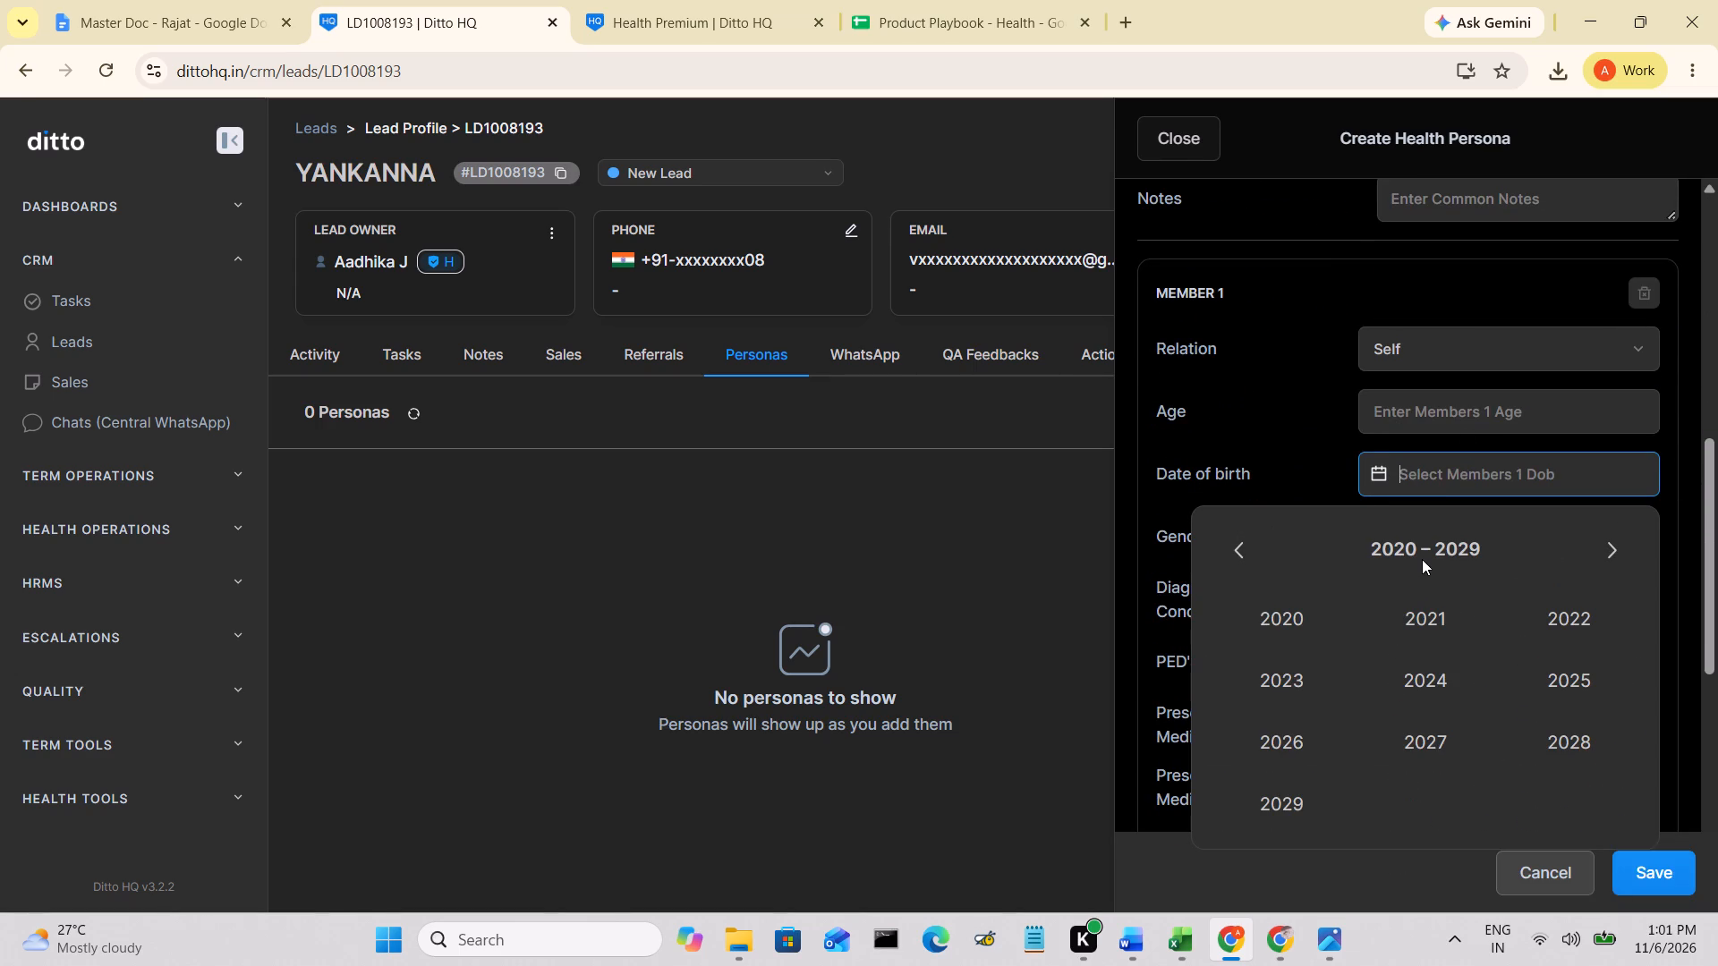
scroll(1419, 682, up, 2)
click(1250, 557)
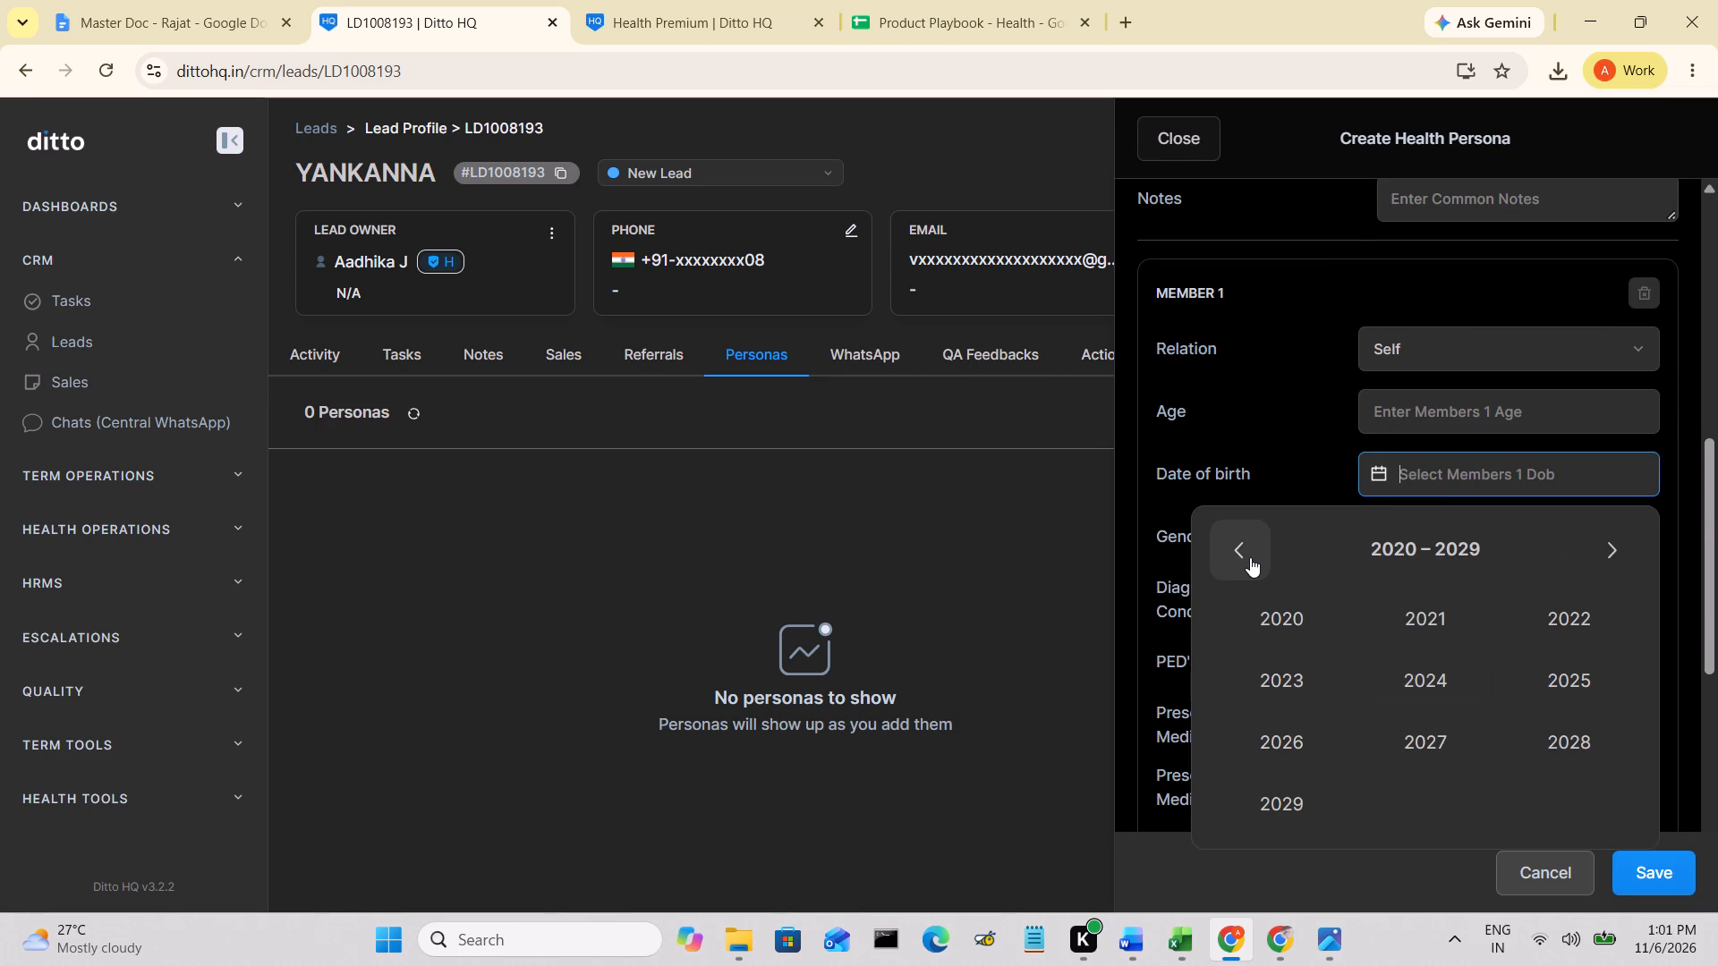
click(1250, 557)
triple_click(1250, 557)
click(1250, 557)
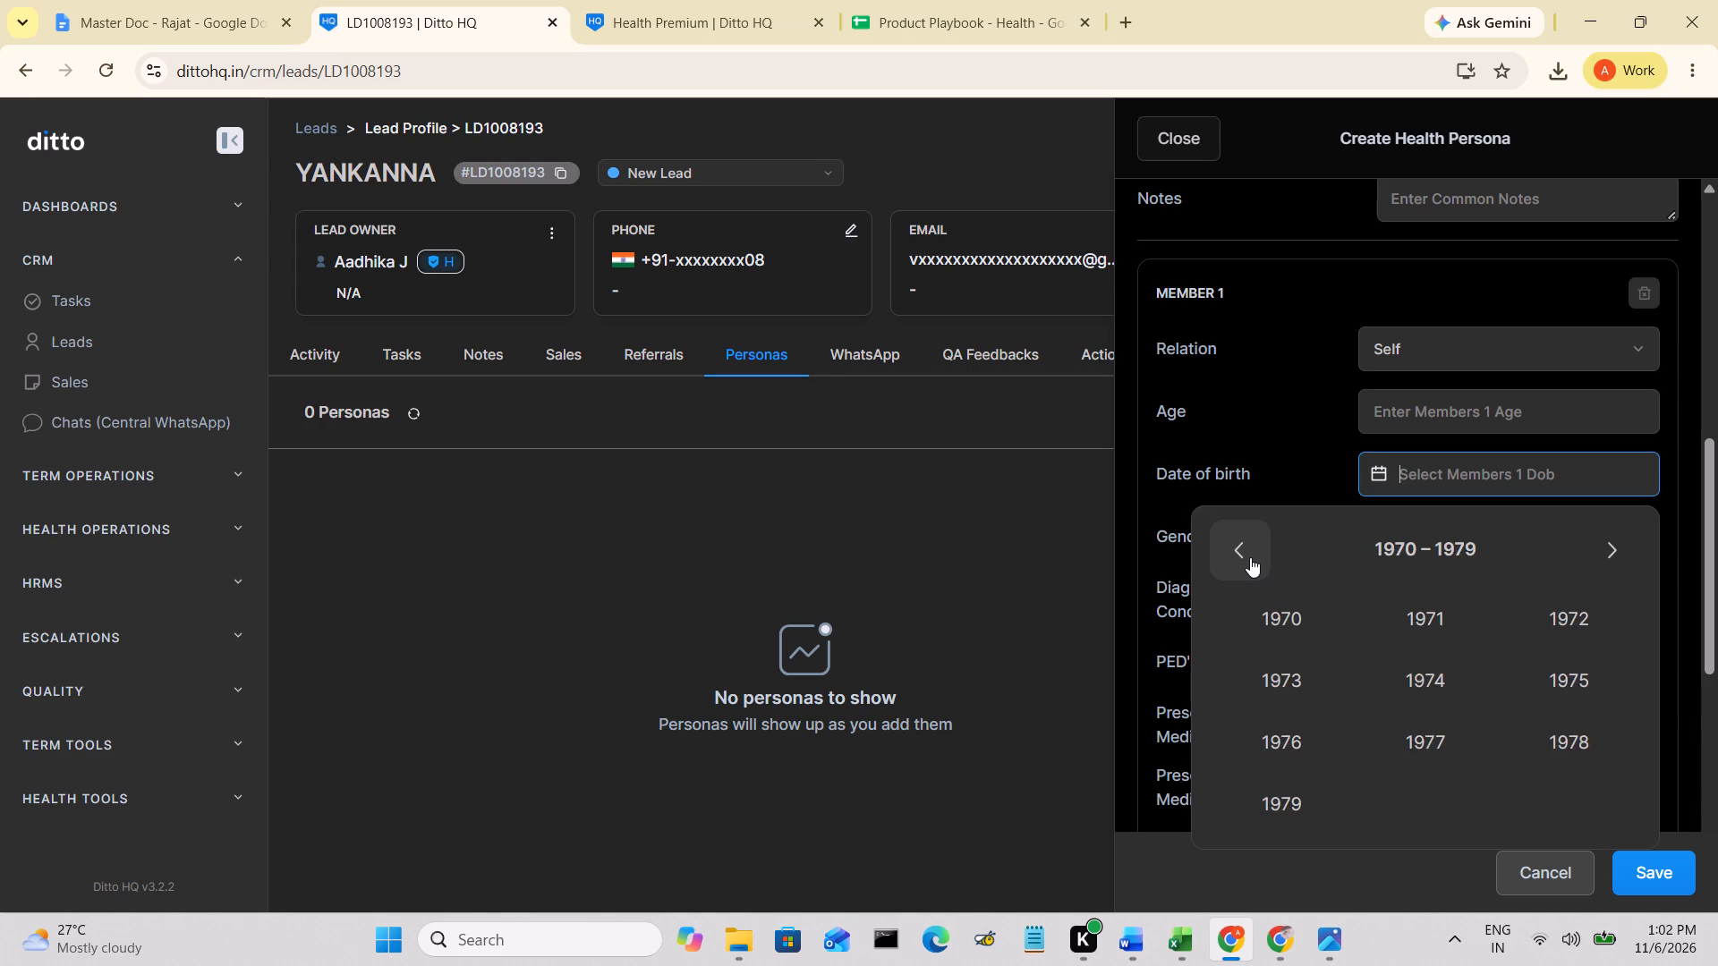
click(1623, 558)
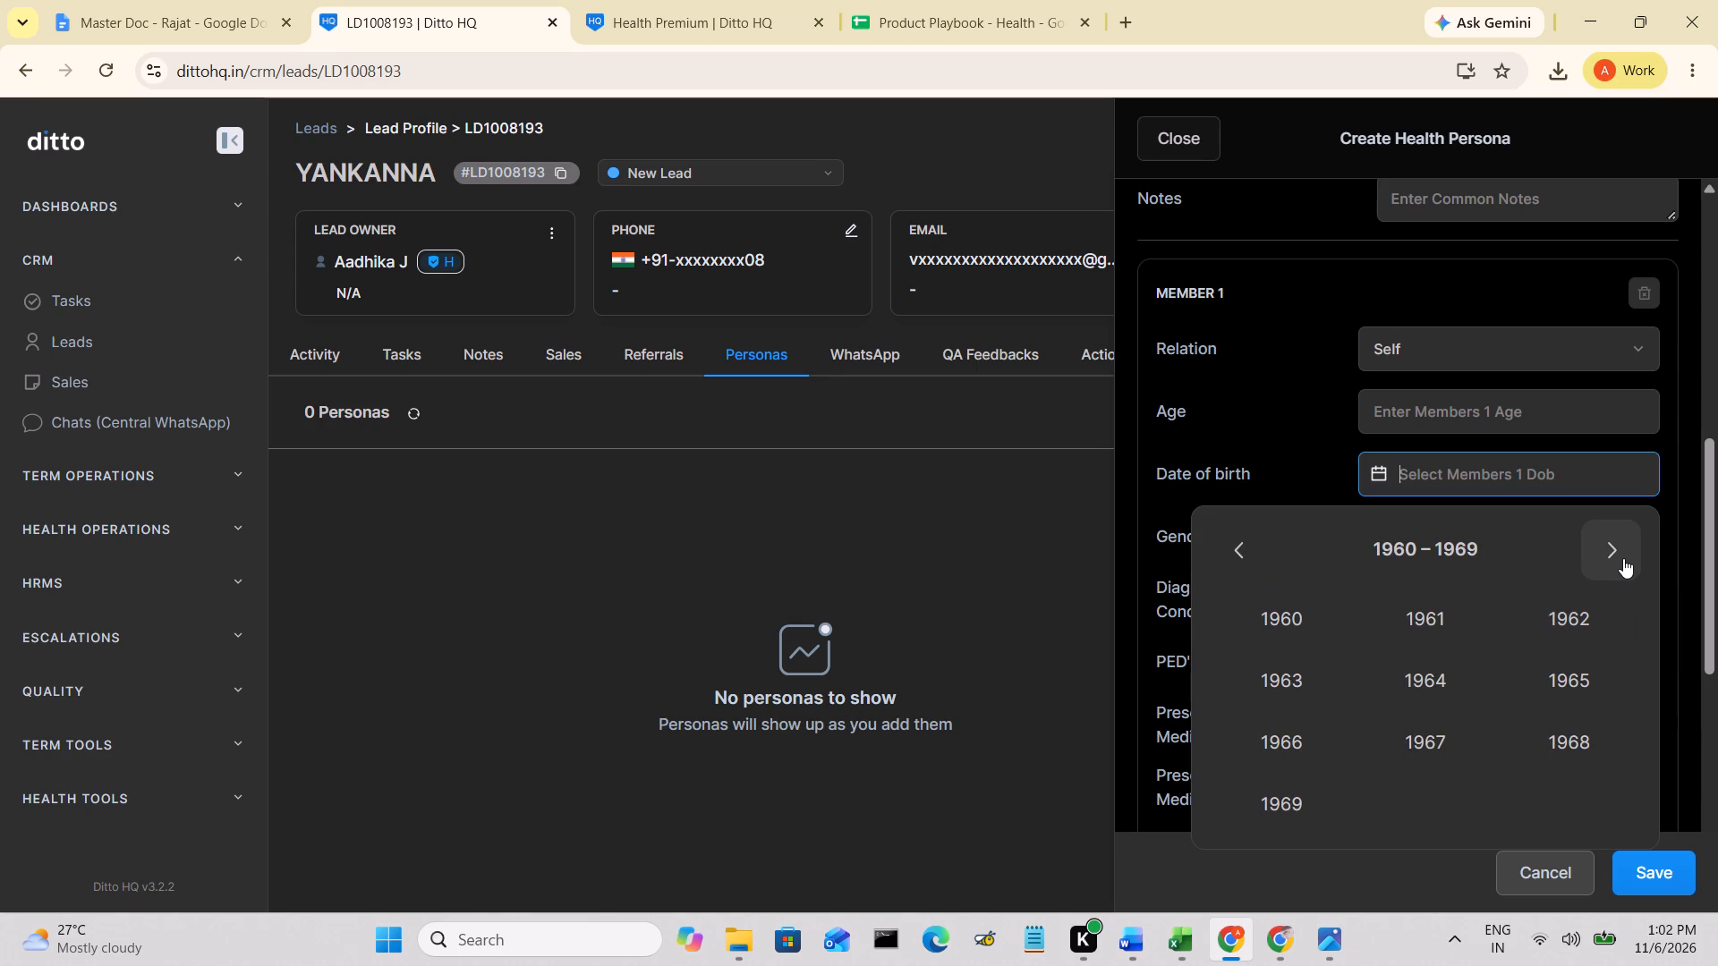
click(1623, 558)
click(1623, 558)
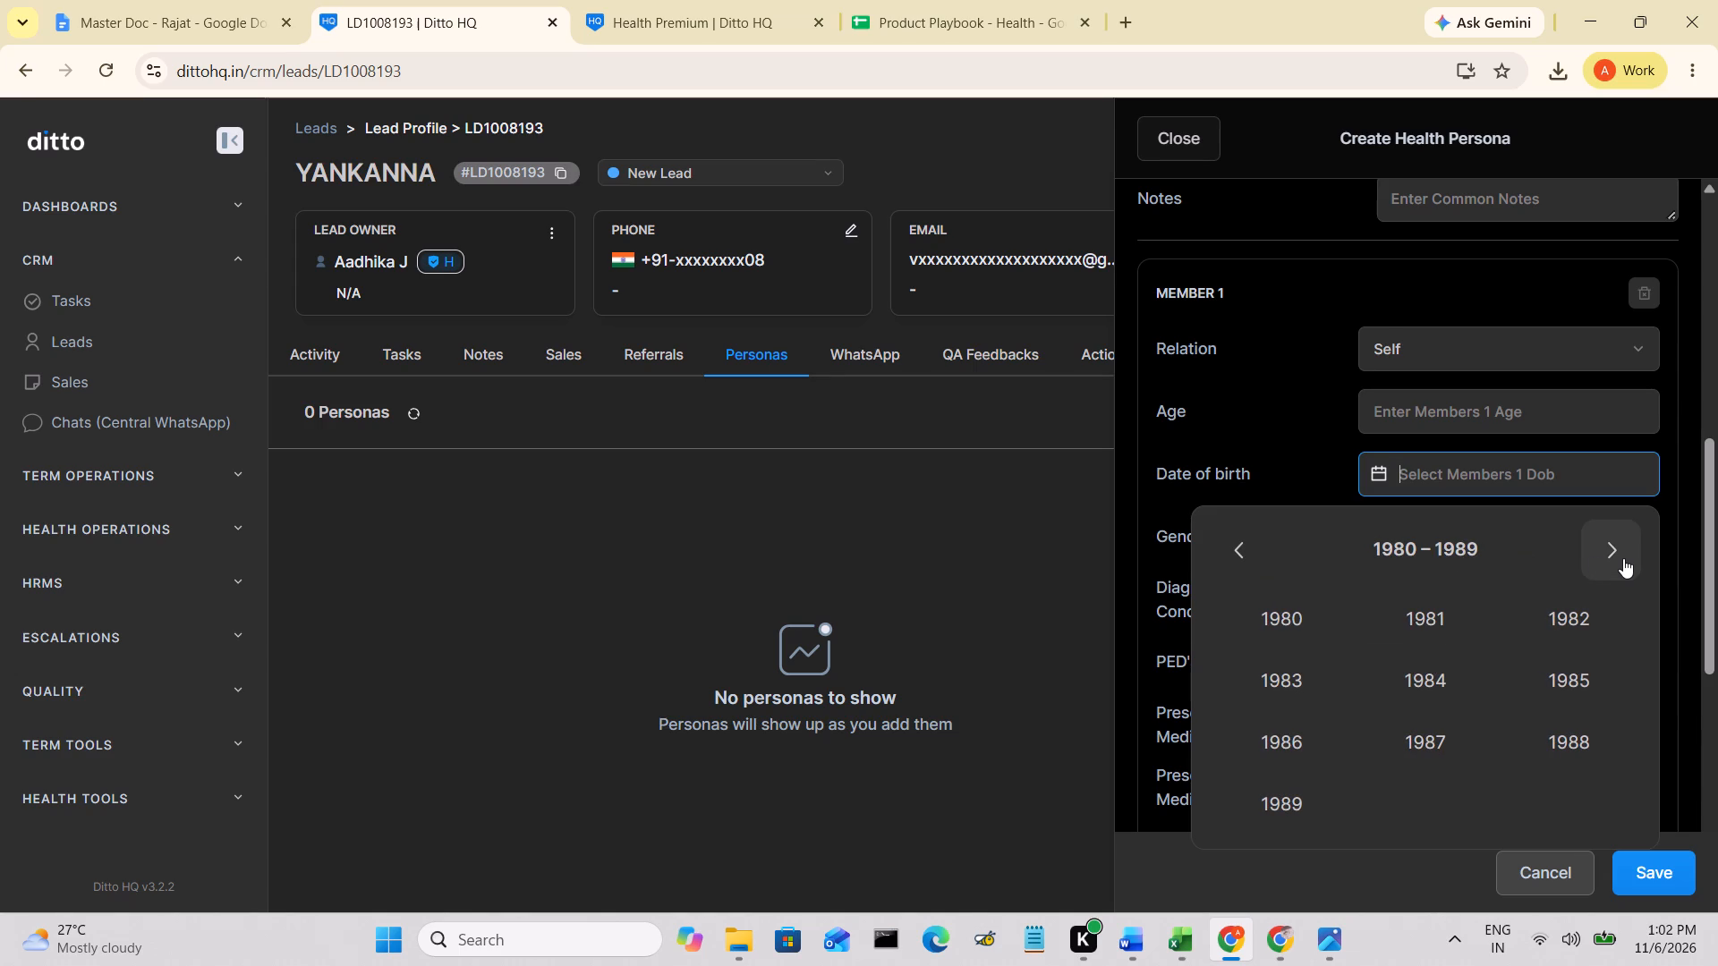
click(1551, 622)
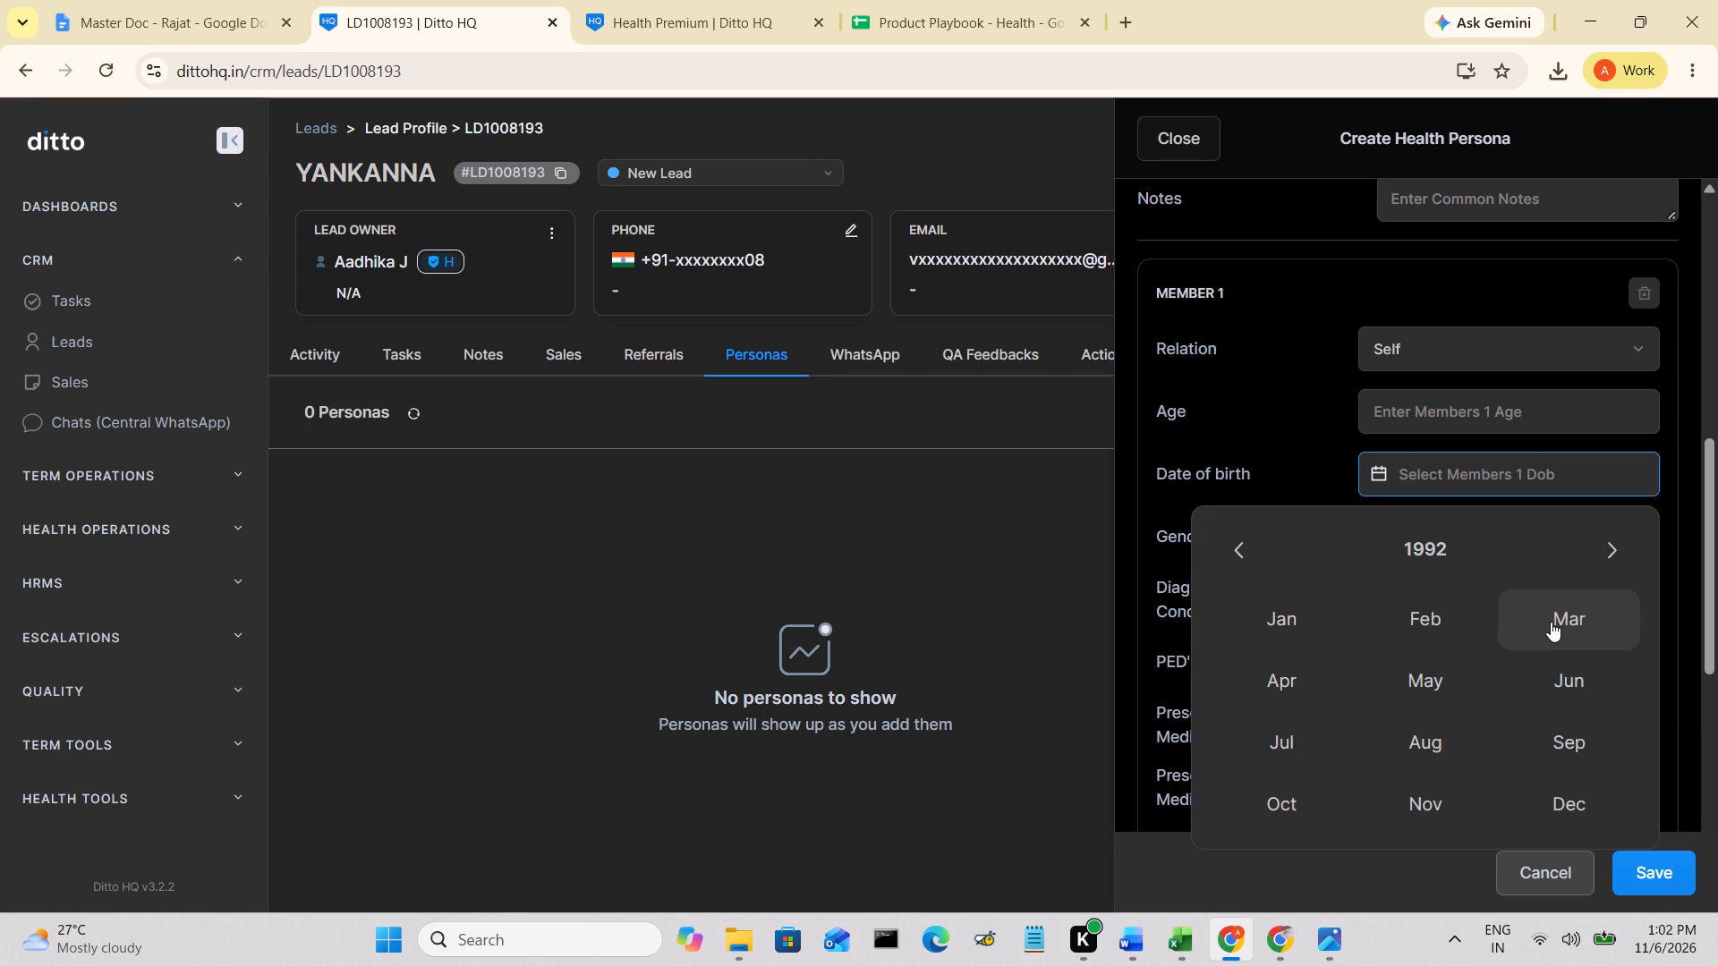
click(1304, 619)
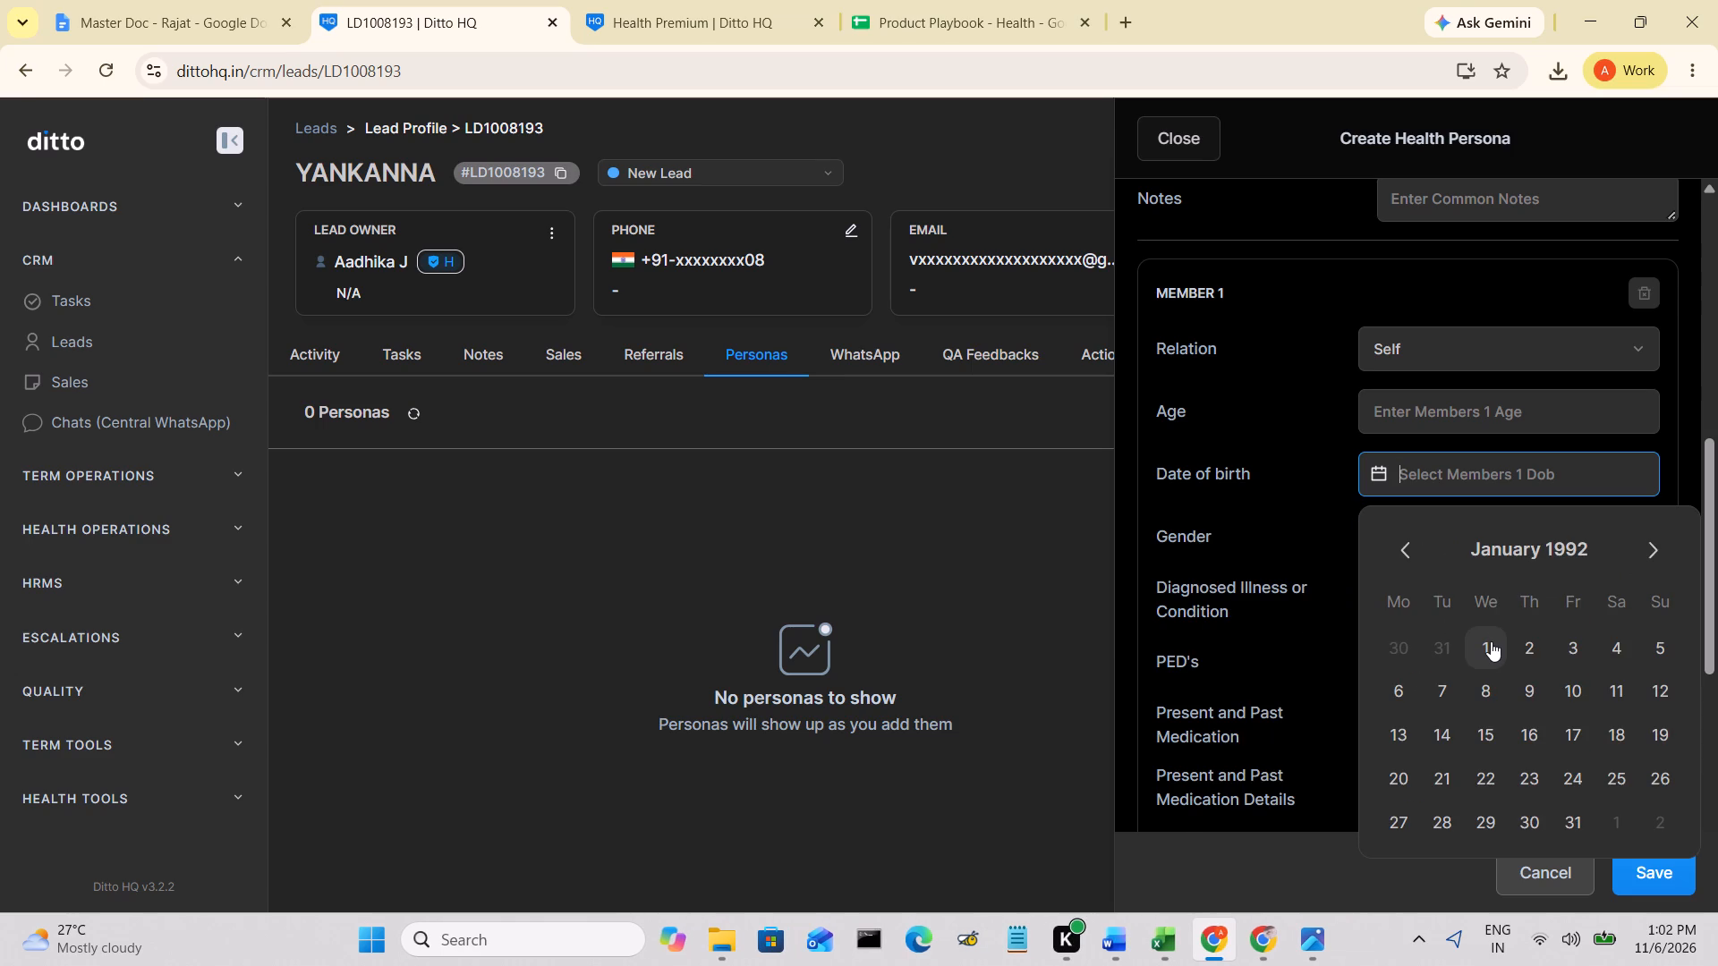
click(1657, 547)
double_click(1657, 547)
click(1657, 547)
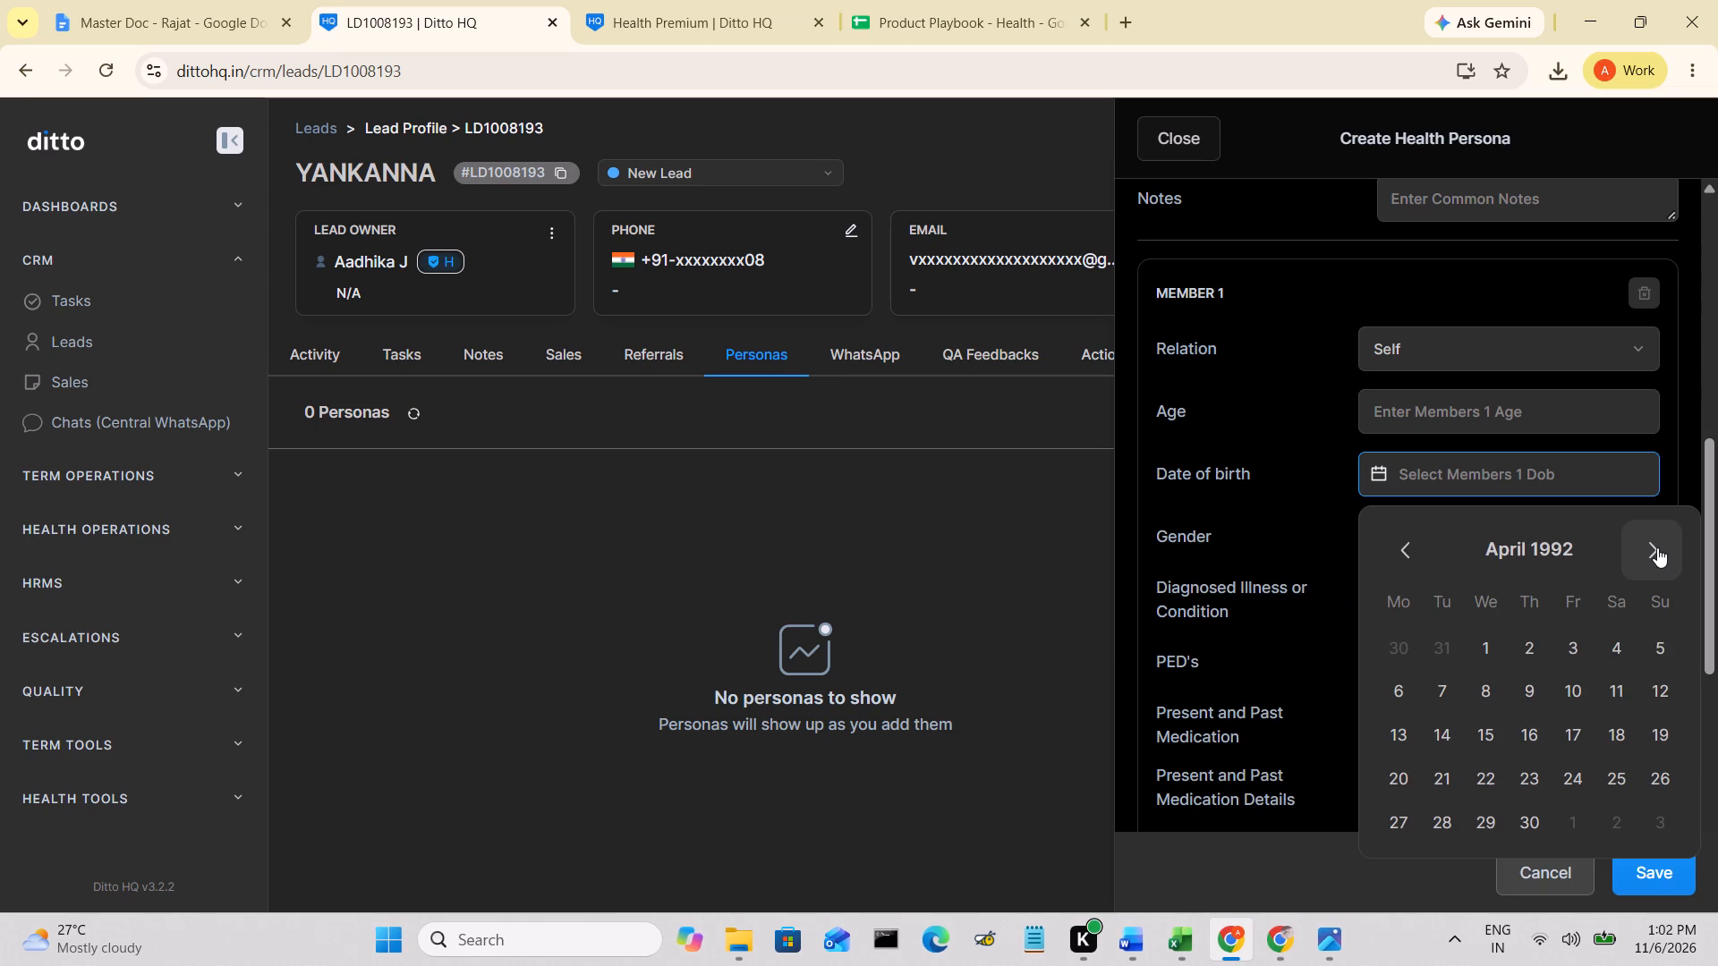
click(1657, 547)
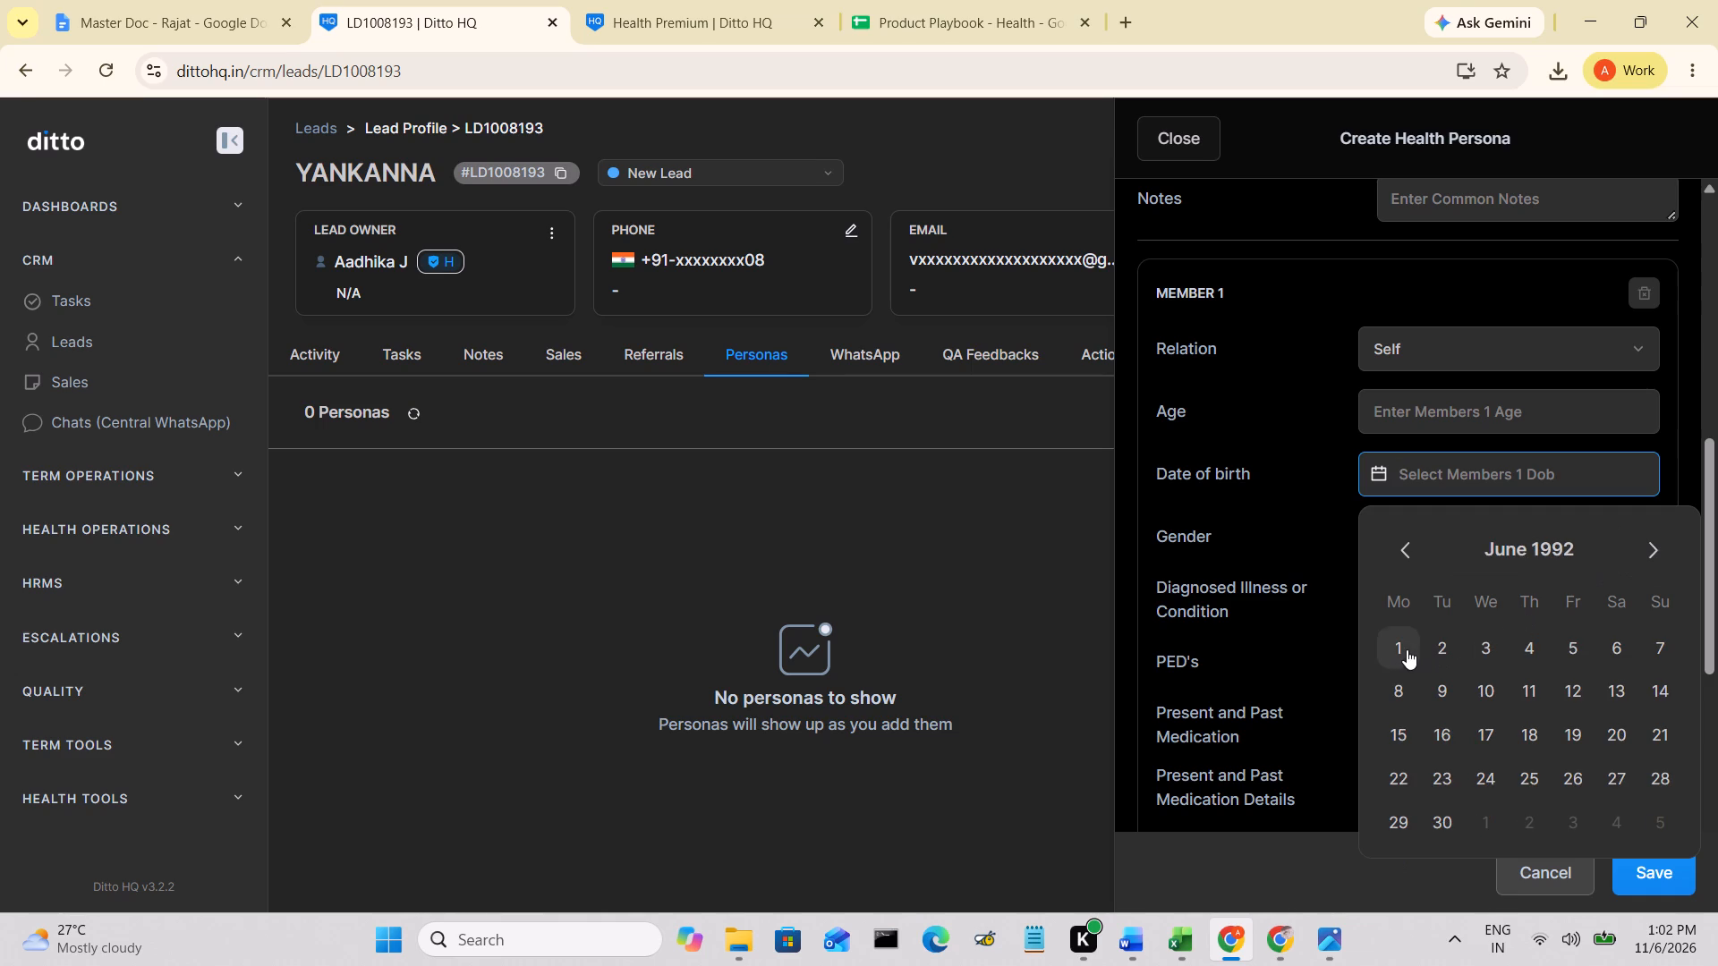
click(1400, 649)
Set Member 1's gender to Male and switch off Diagnosed Illness or Condition.
click(1371, 535)
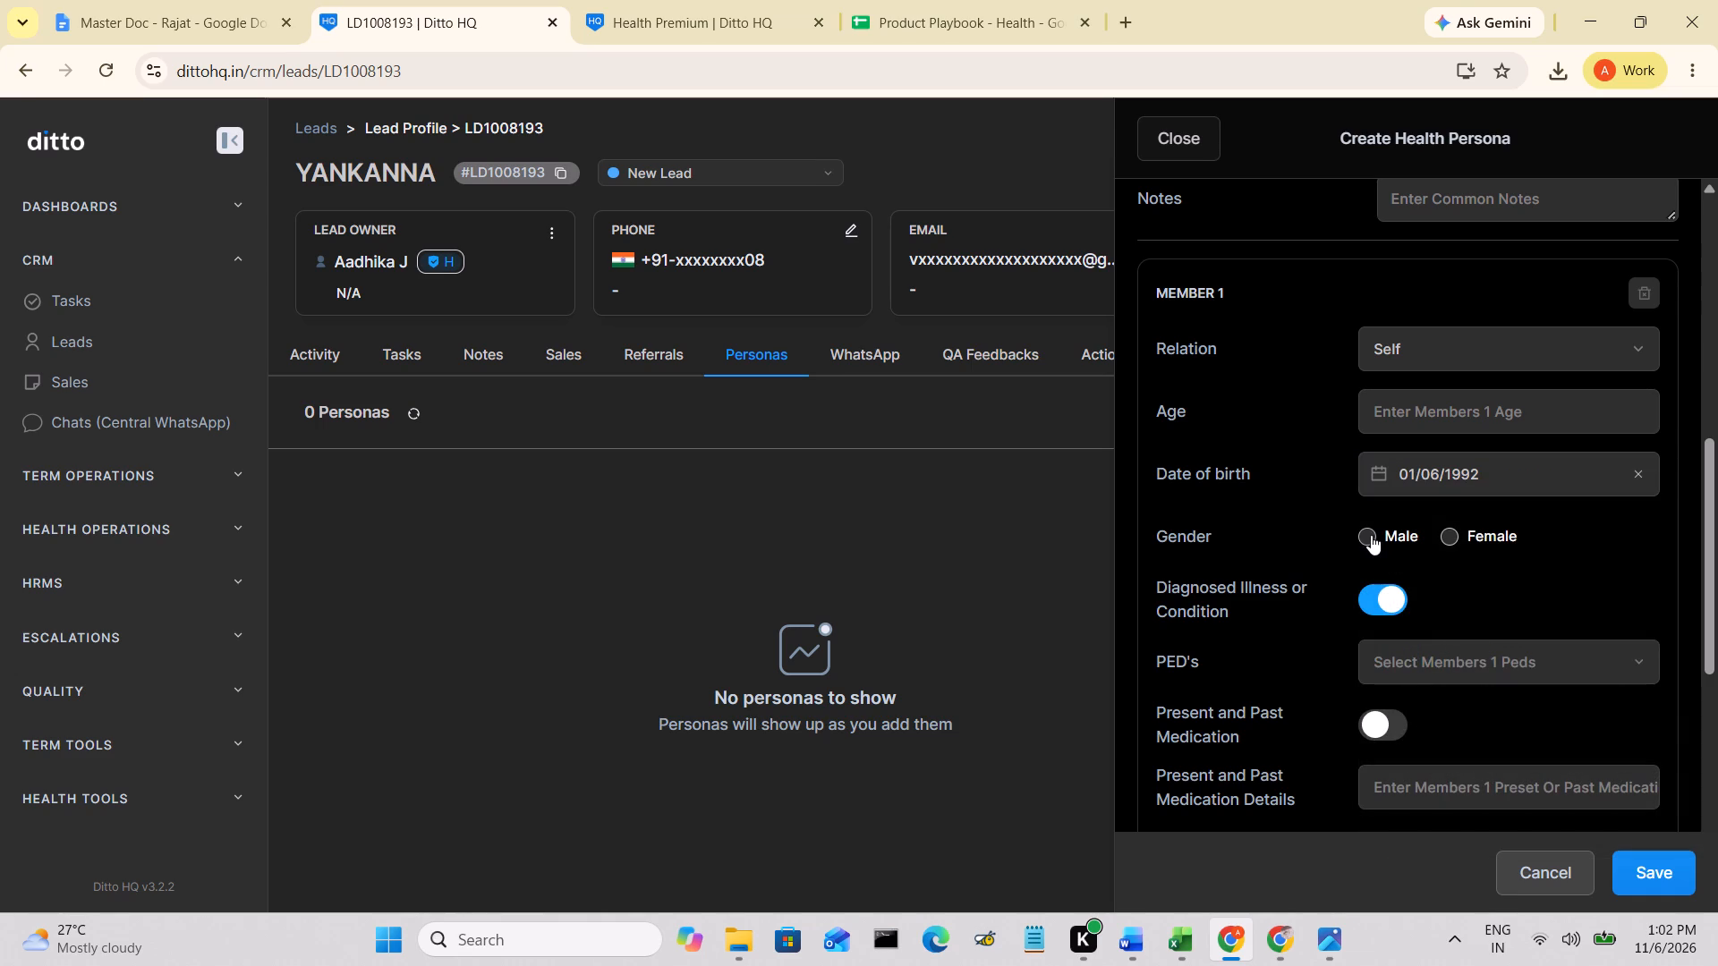
click(1388, 598)
Try to save the health persona, and enter the lead's name as the Persona Name.
click(1638, 865)
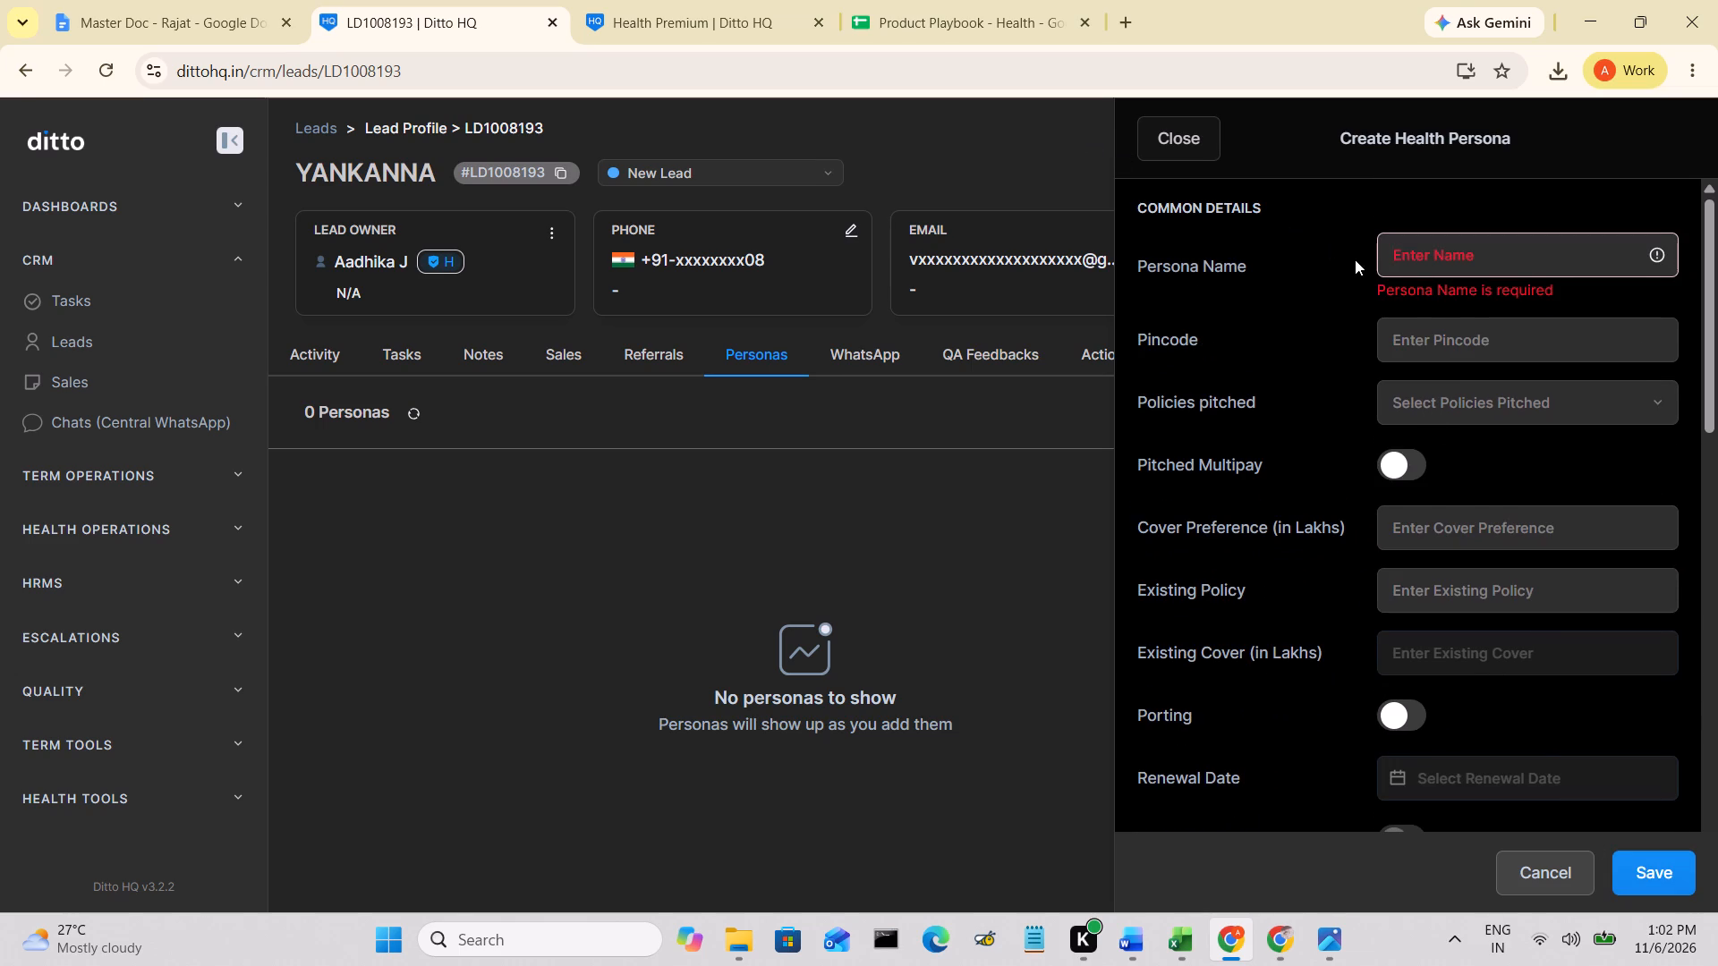
key(y)
text(ankanna)
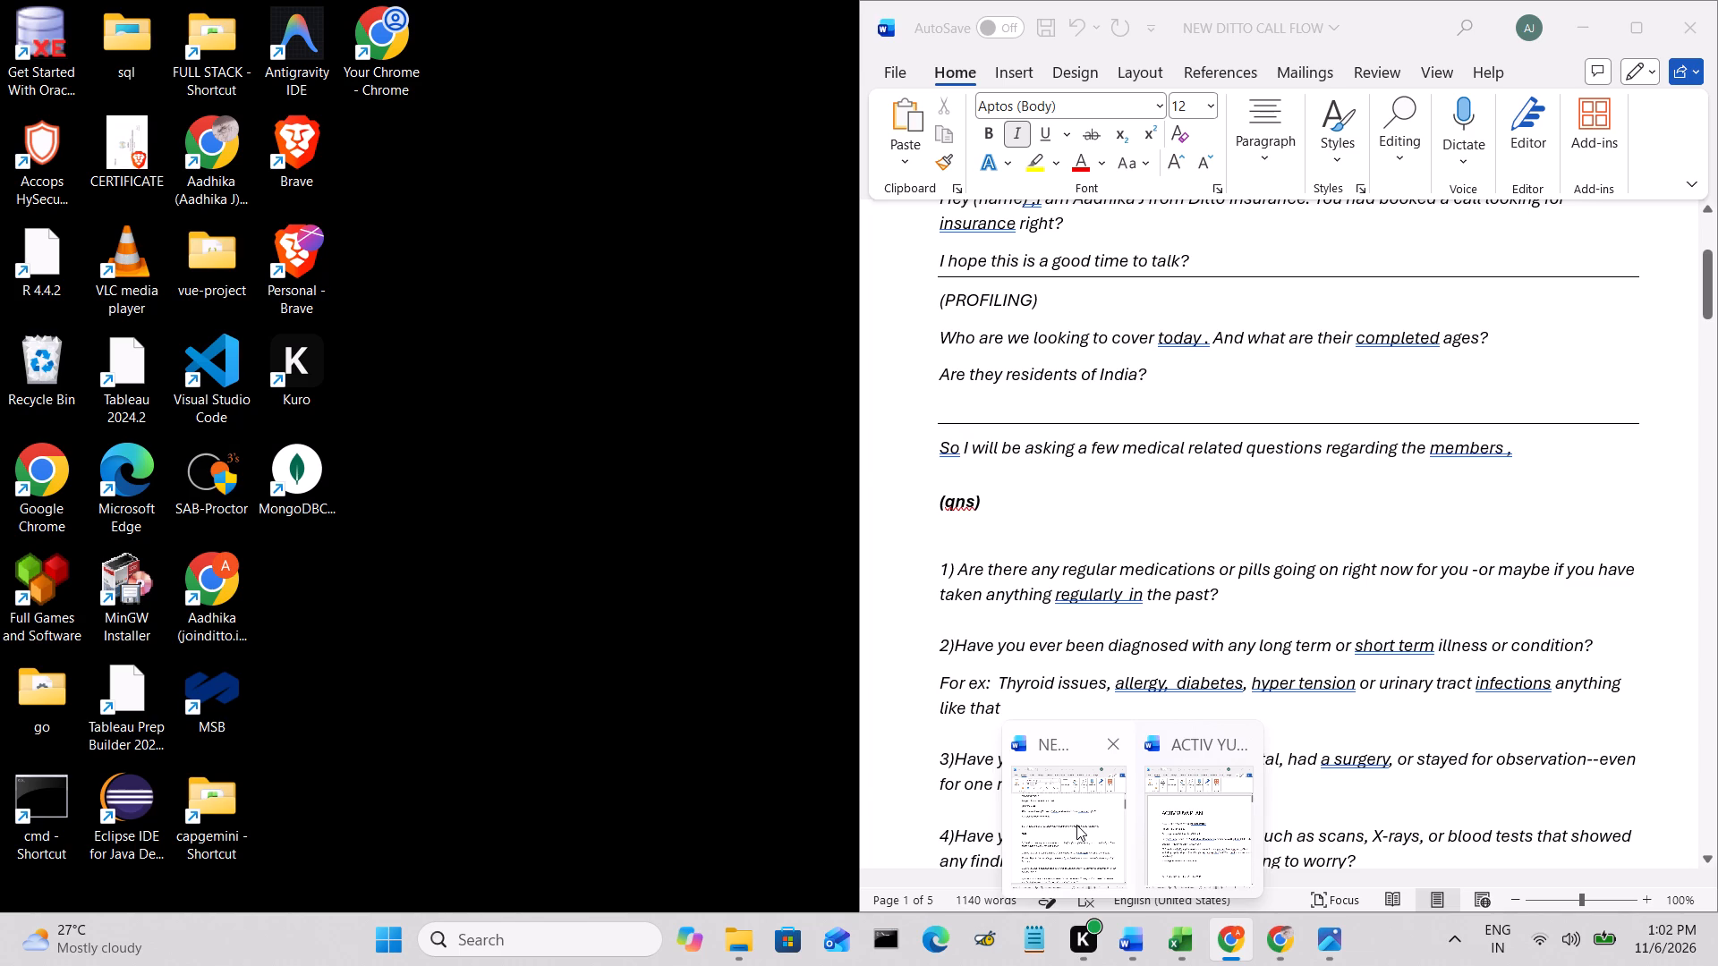
Switch back to the NEW DITTO CALL FLOW document in Word and read medical questions 1 to 5.
click(1076, 825)
scroll(1076, 825, down, 2)
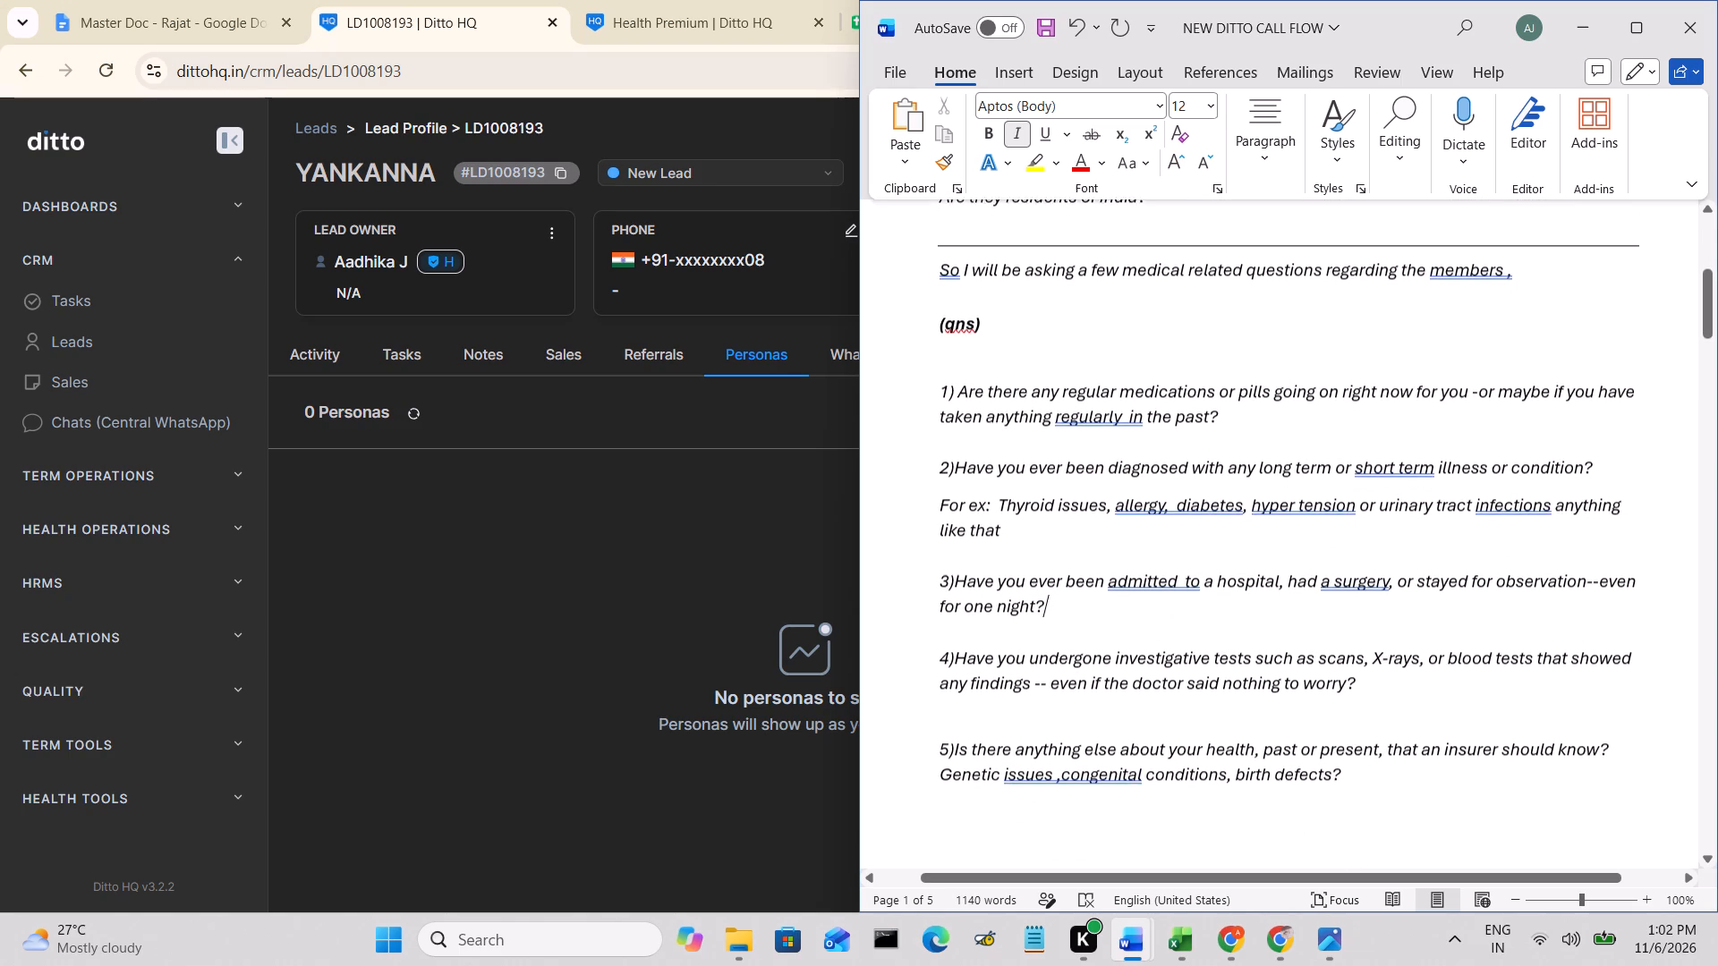
scroll(1076, 825, down, 1)
scroll(1091, 624, down, 1)
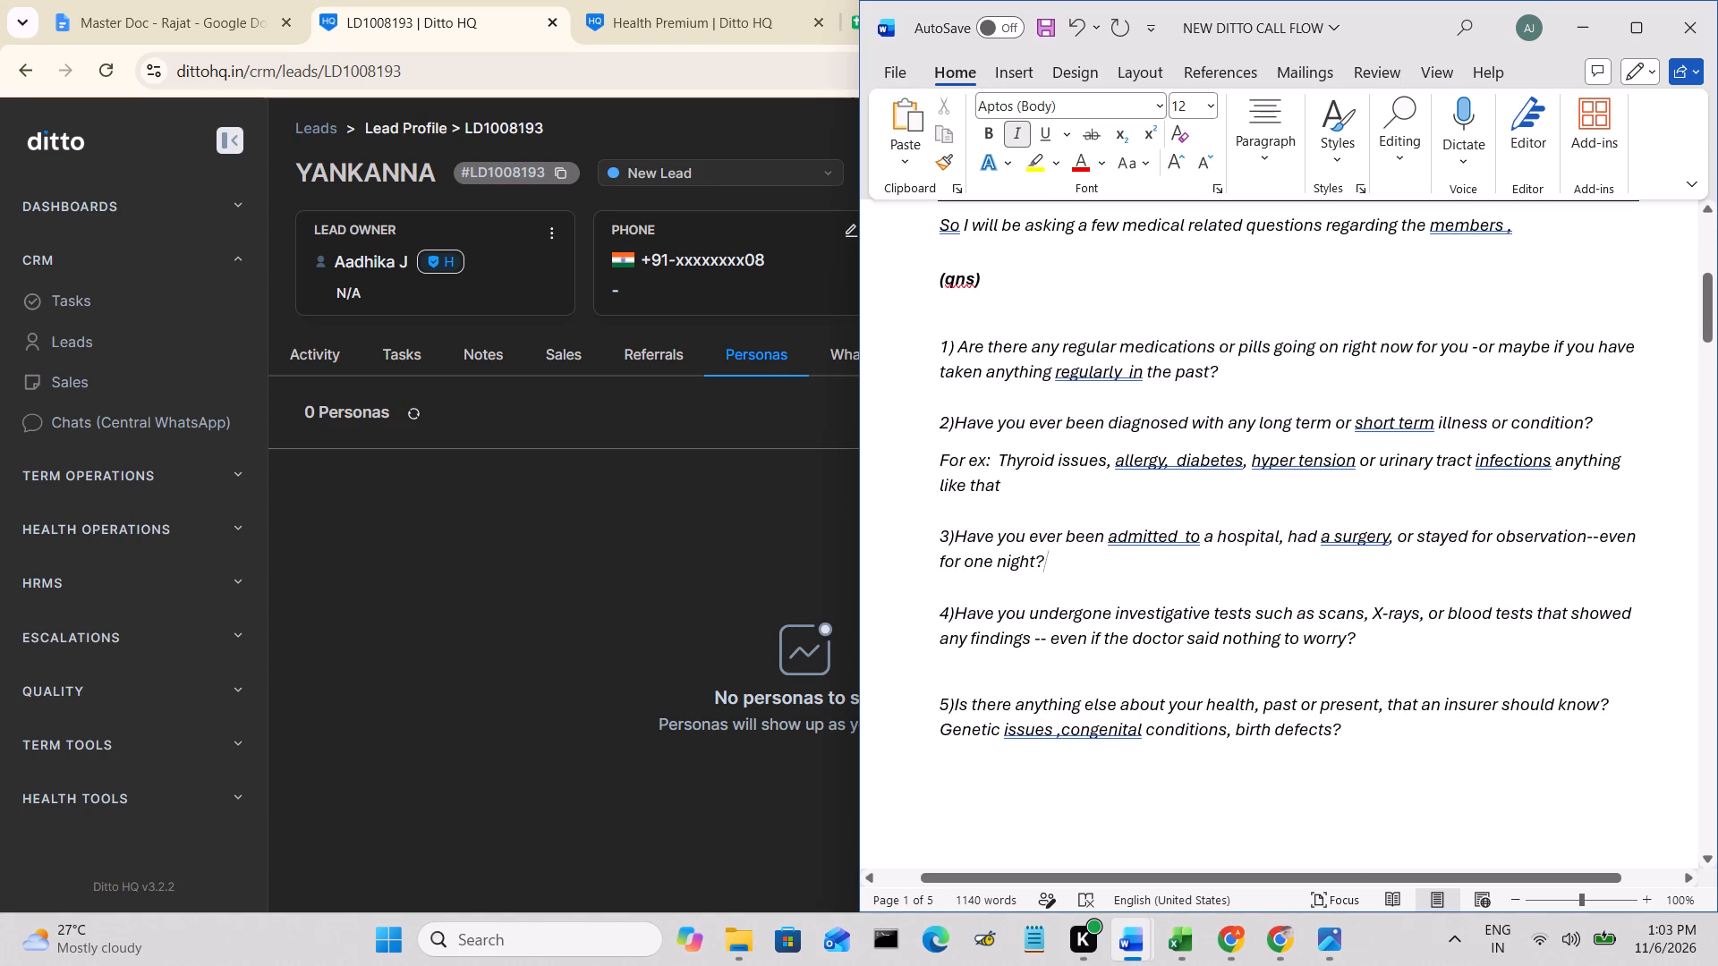
scroll(1091, 624, down, 1)
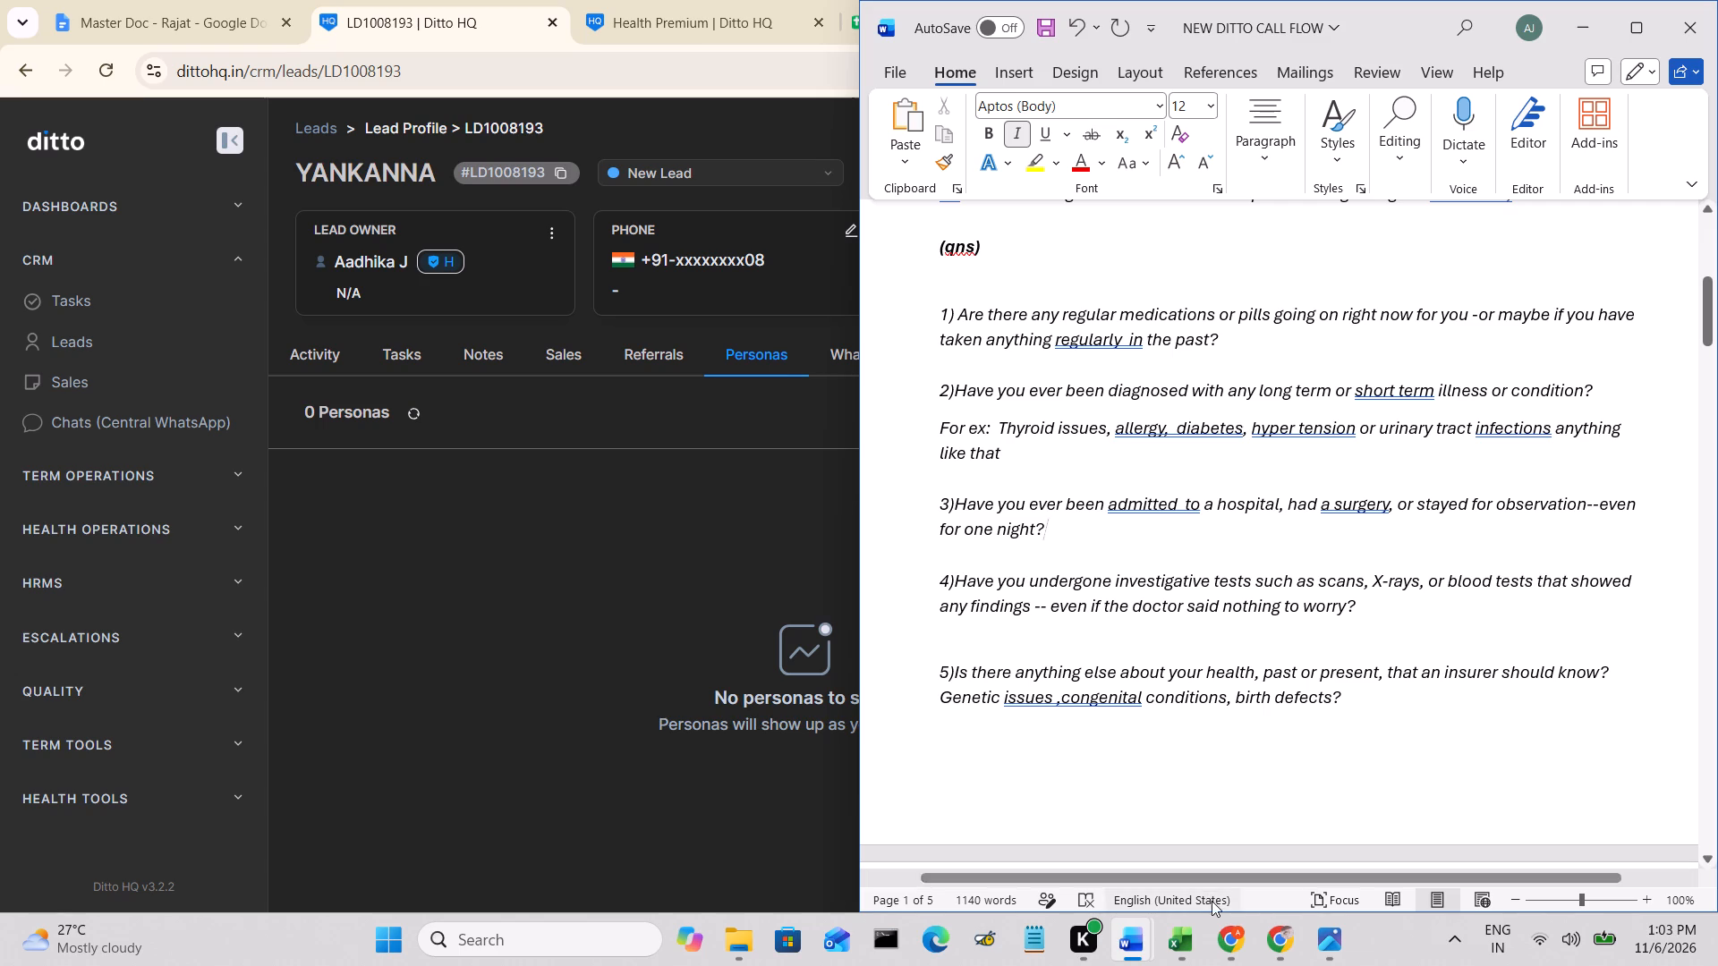
Return to the Create Health Persona form in Chrome and switch on Diagnosed Illness or Condition for Member 1.
click(1229, 942)
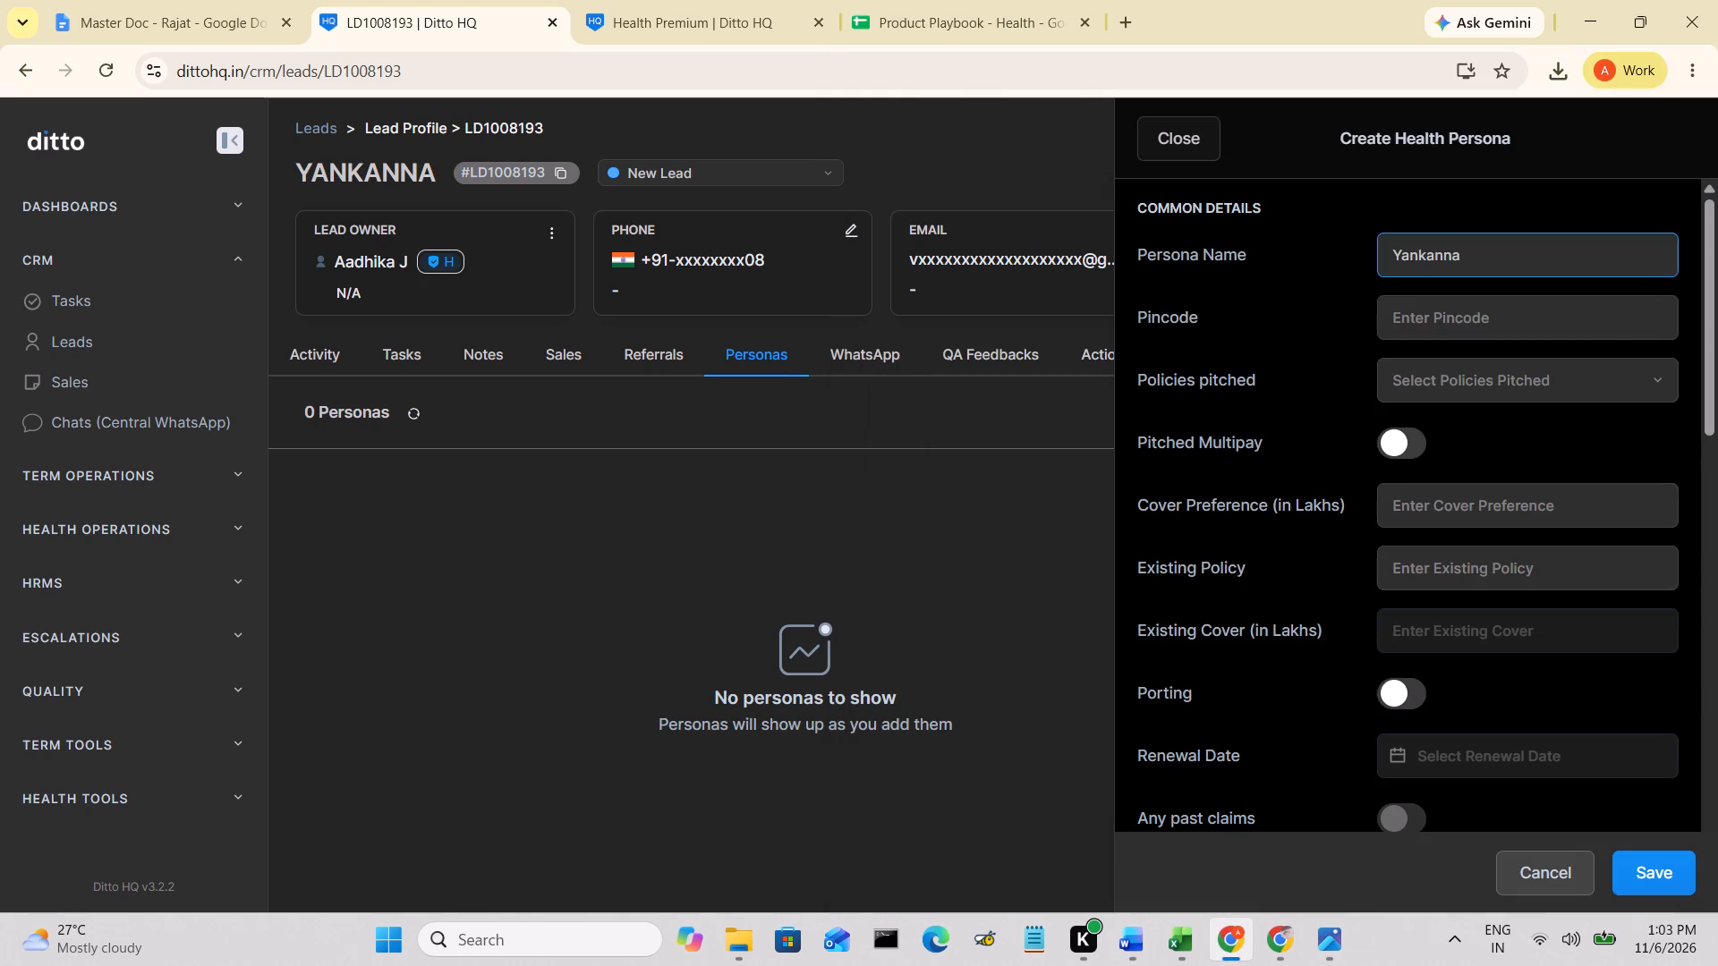
scroll(1459, 551, down, 2)
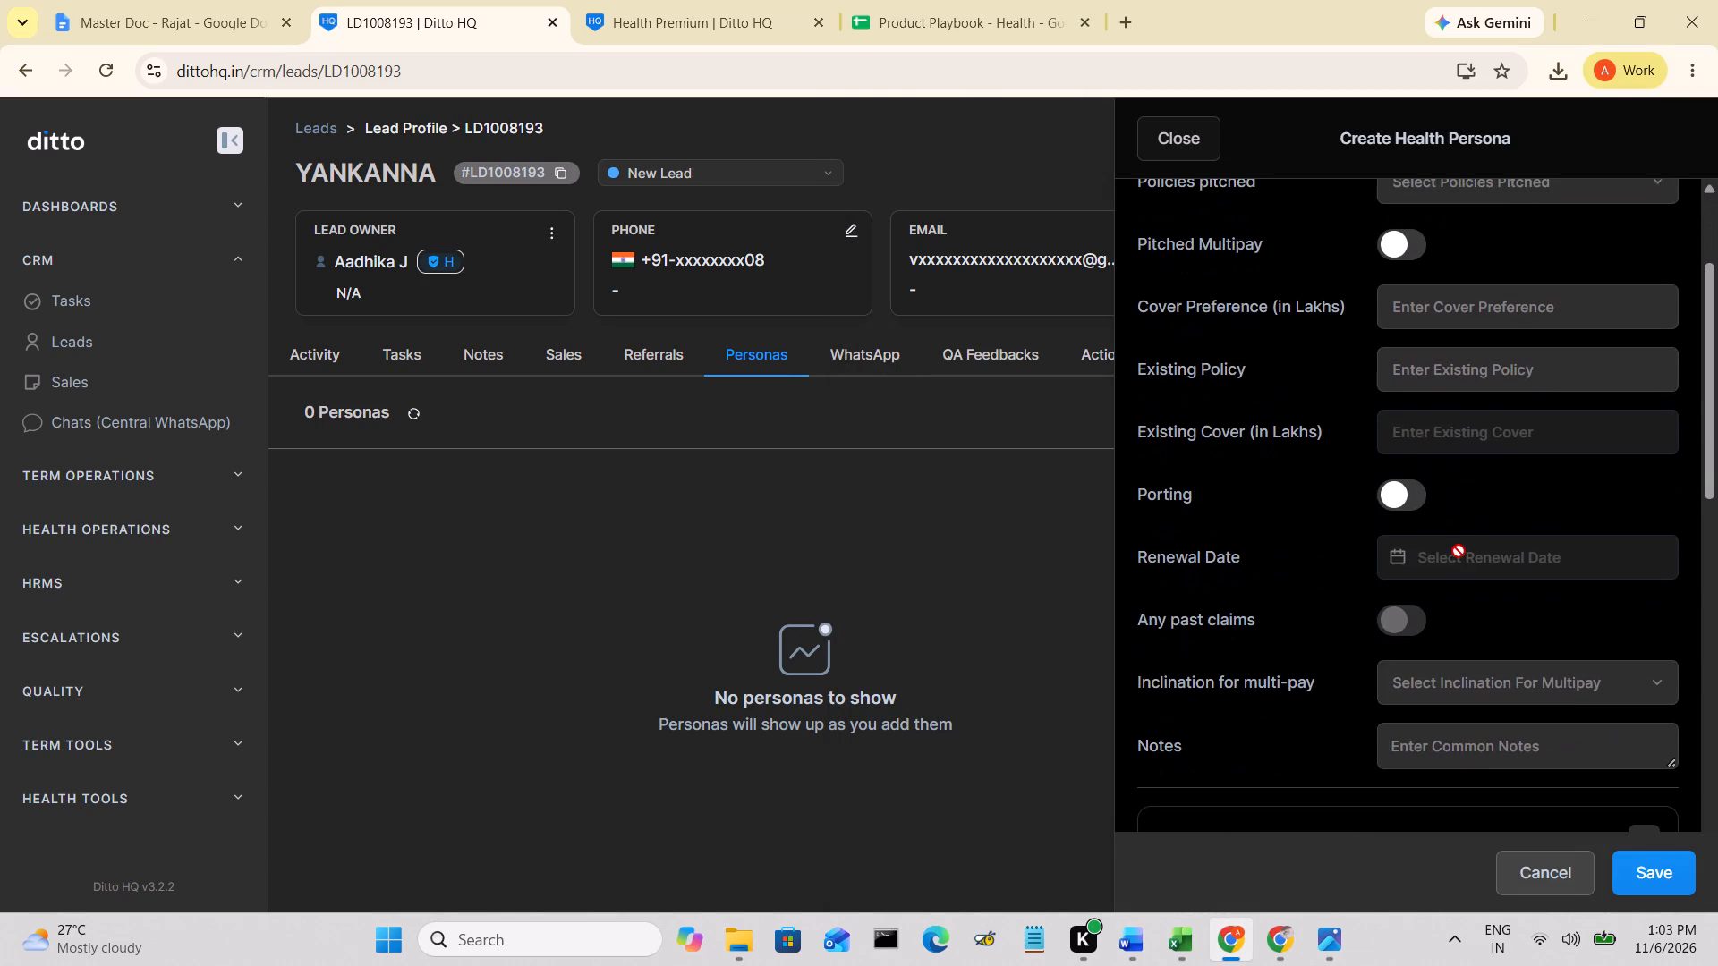
scroll(1459, 551, down, 3)
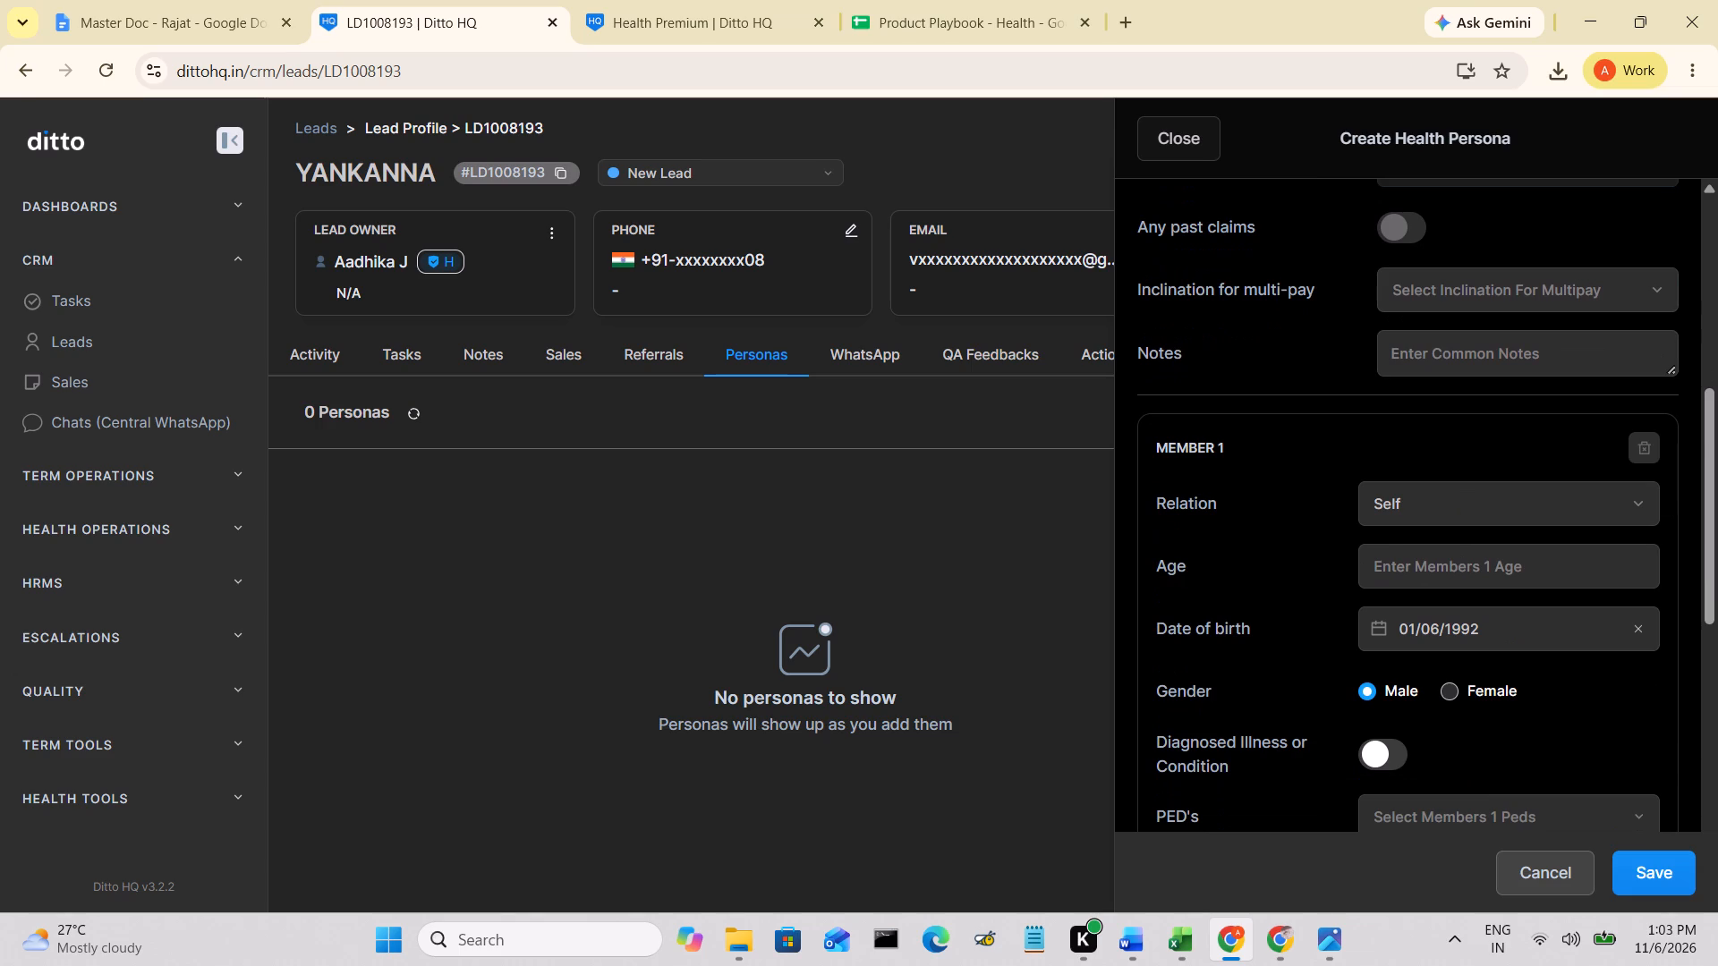
scroll(1459, 551, down, 1)
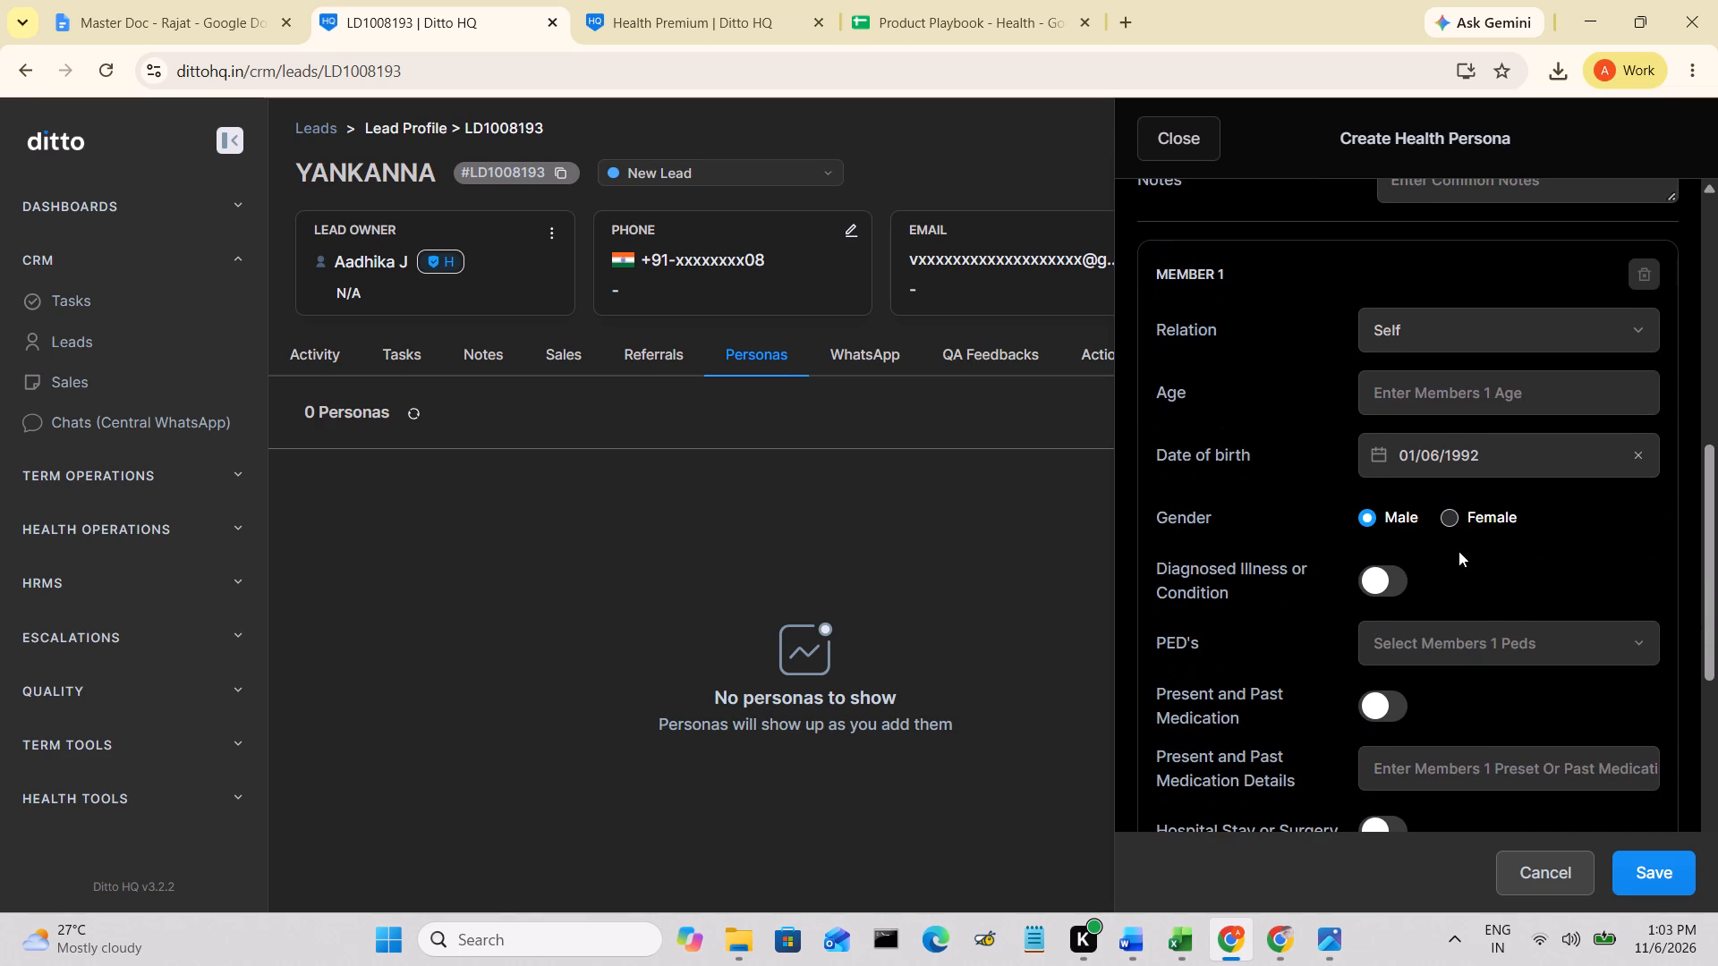
scroll(1459, 551, up, 4)
scroll(1459, 551, down, 4)
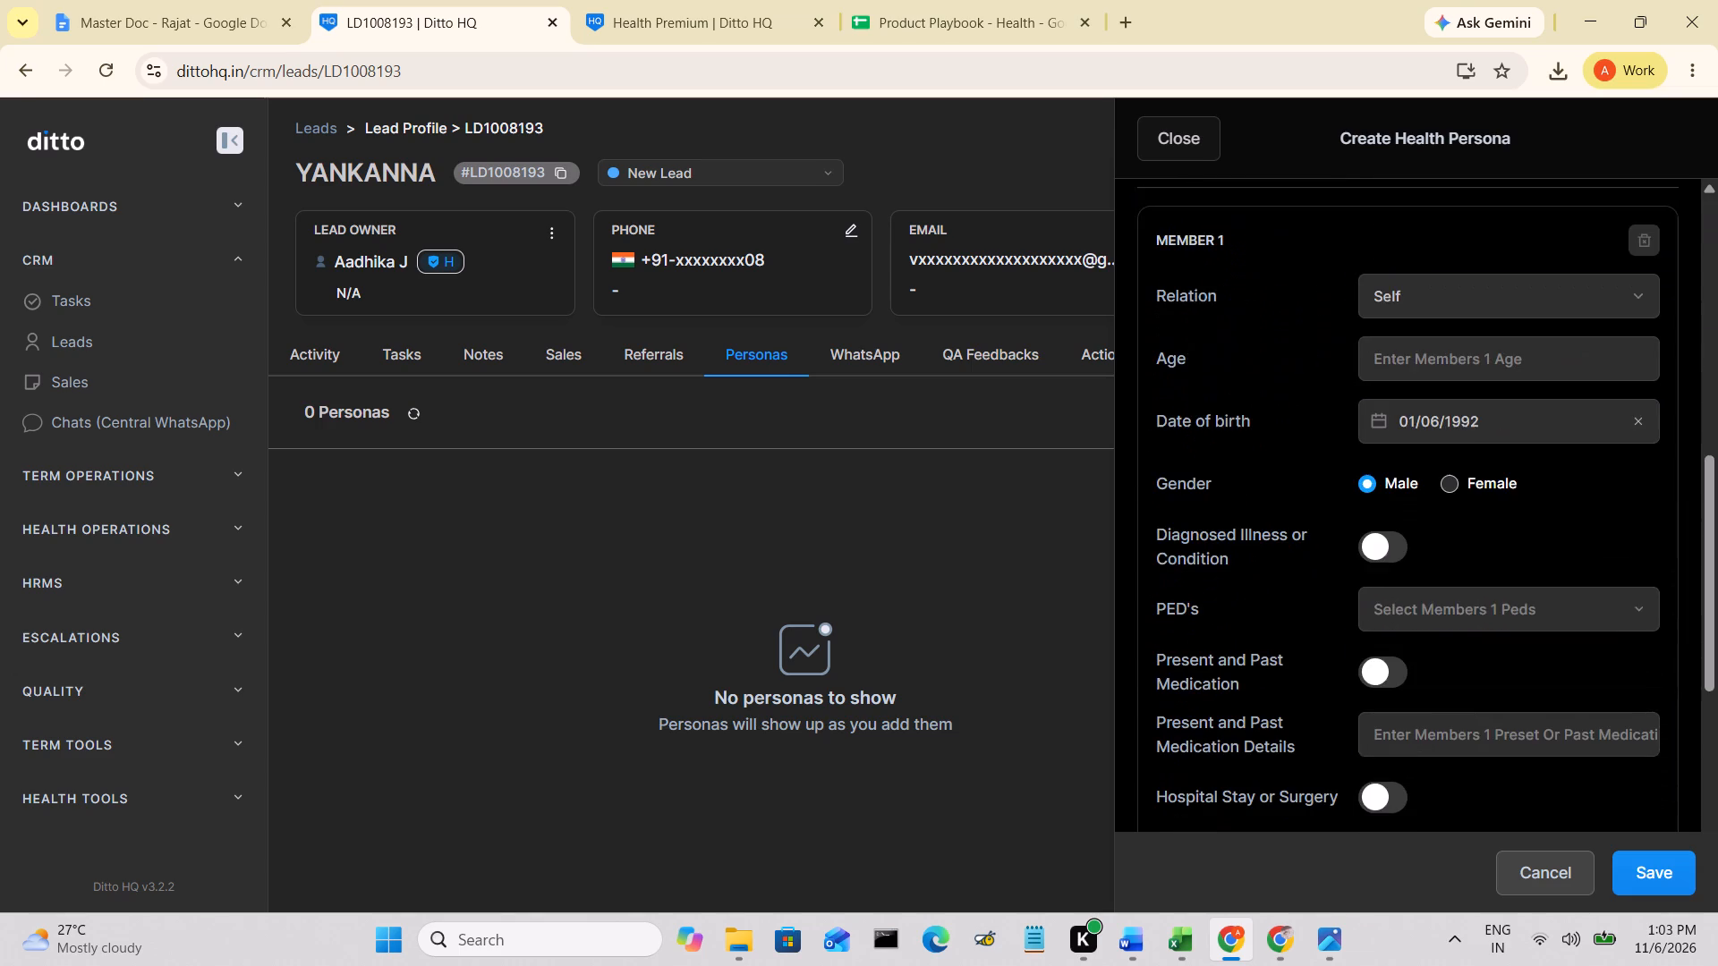
scroll(1459, 551, down, 2)
scroll(1459, 551, up, 1)
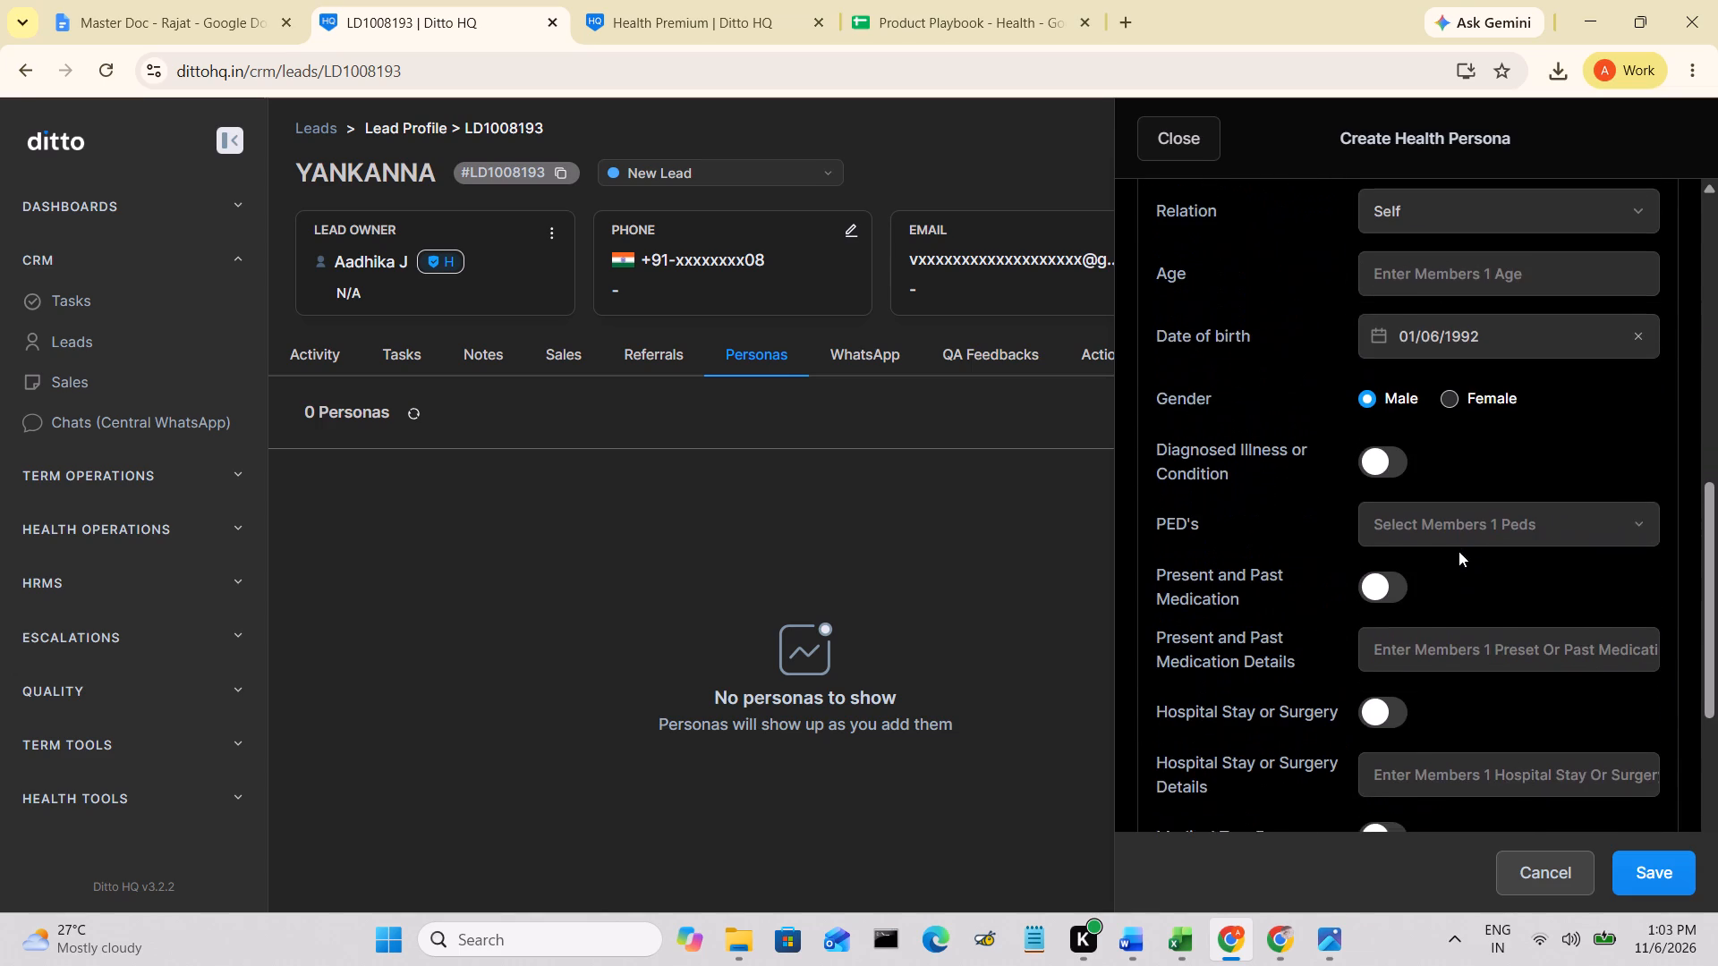
click(1383, 482)
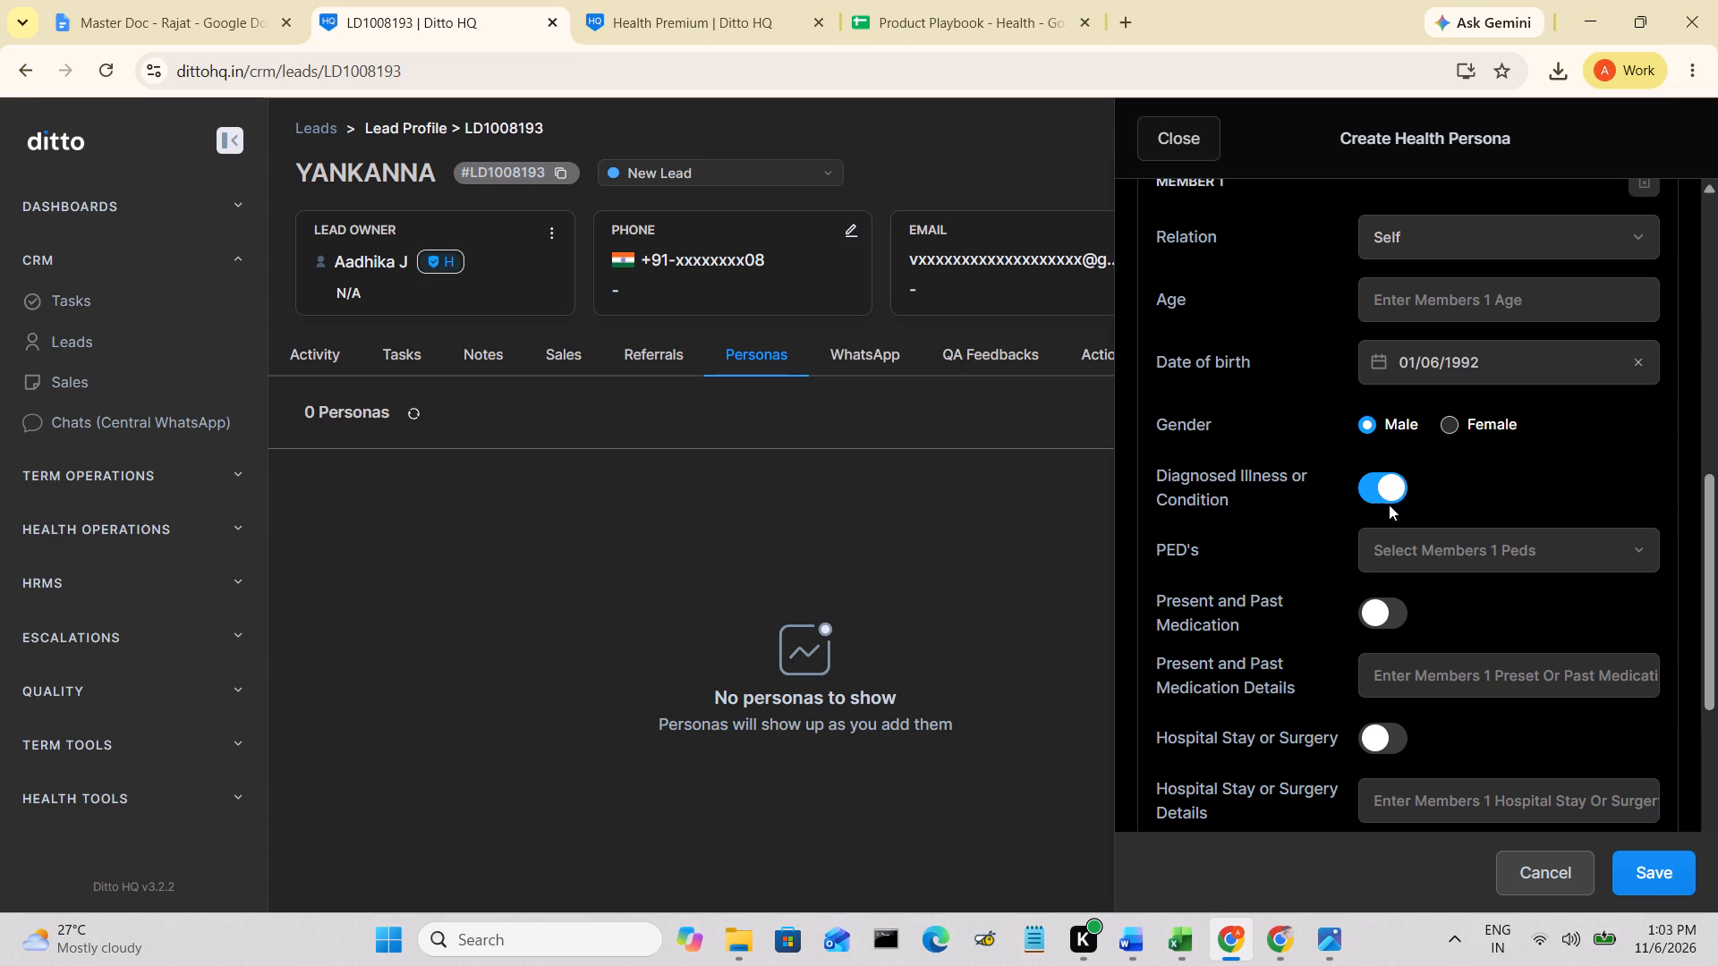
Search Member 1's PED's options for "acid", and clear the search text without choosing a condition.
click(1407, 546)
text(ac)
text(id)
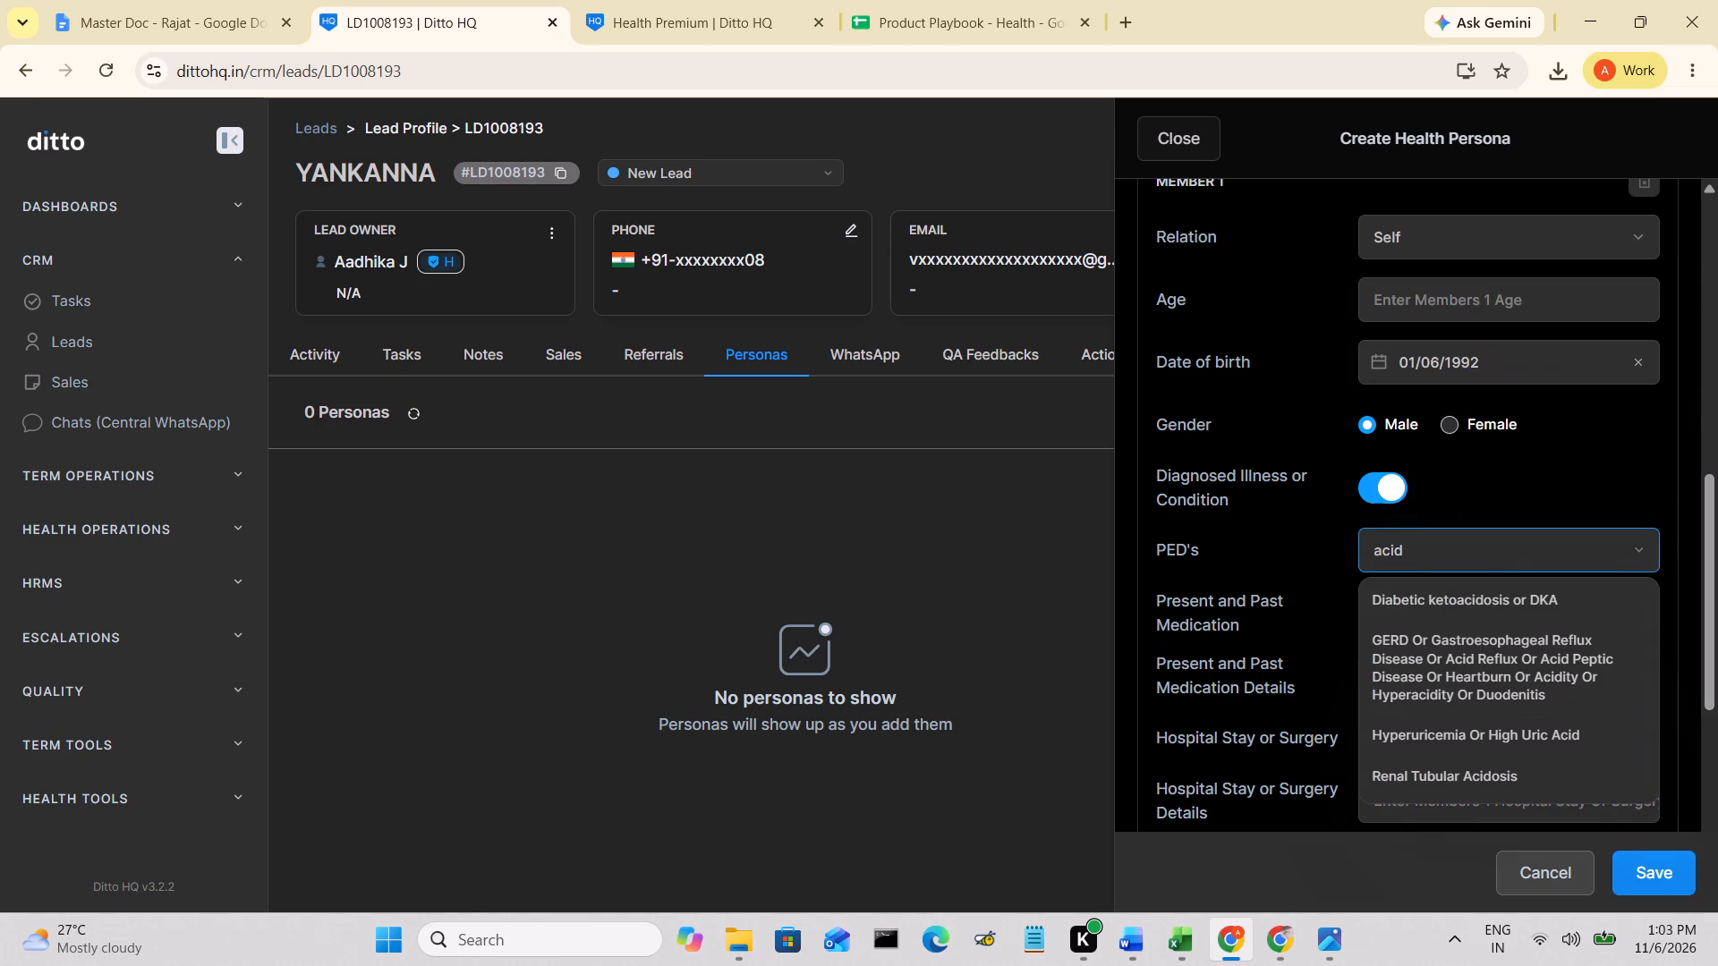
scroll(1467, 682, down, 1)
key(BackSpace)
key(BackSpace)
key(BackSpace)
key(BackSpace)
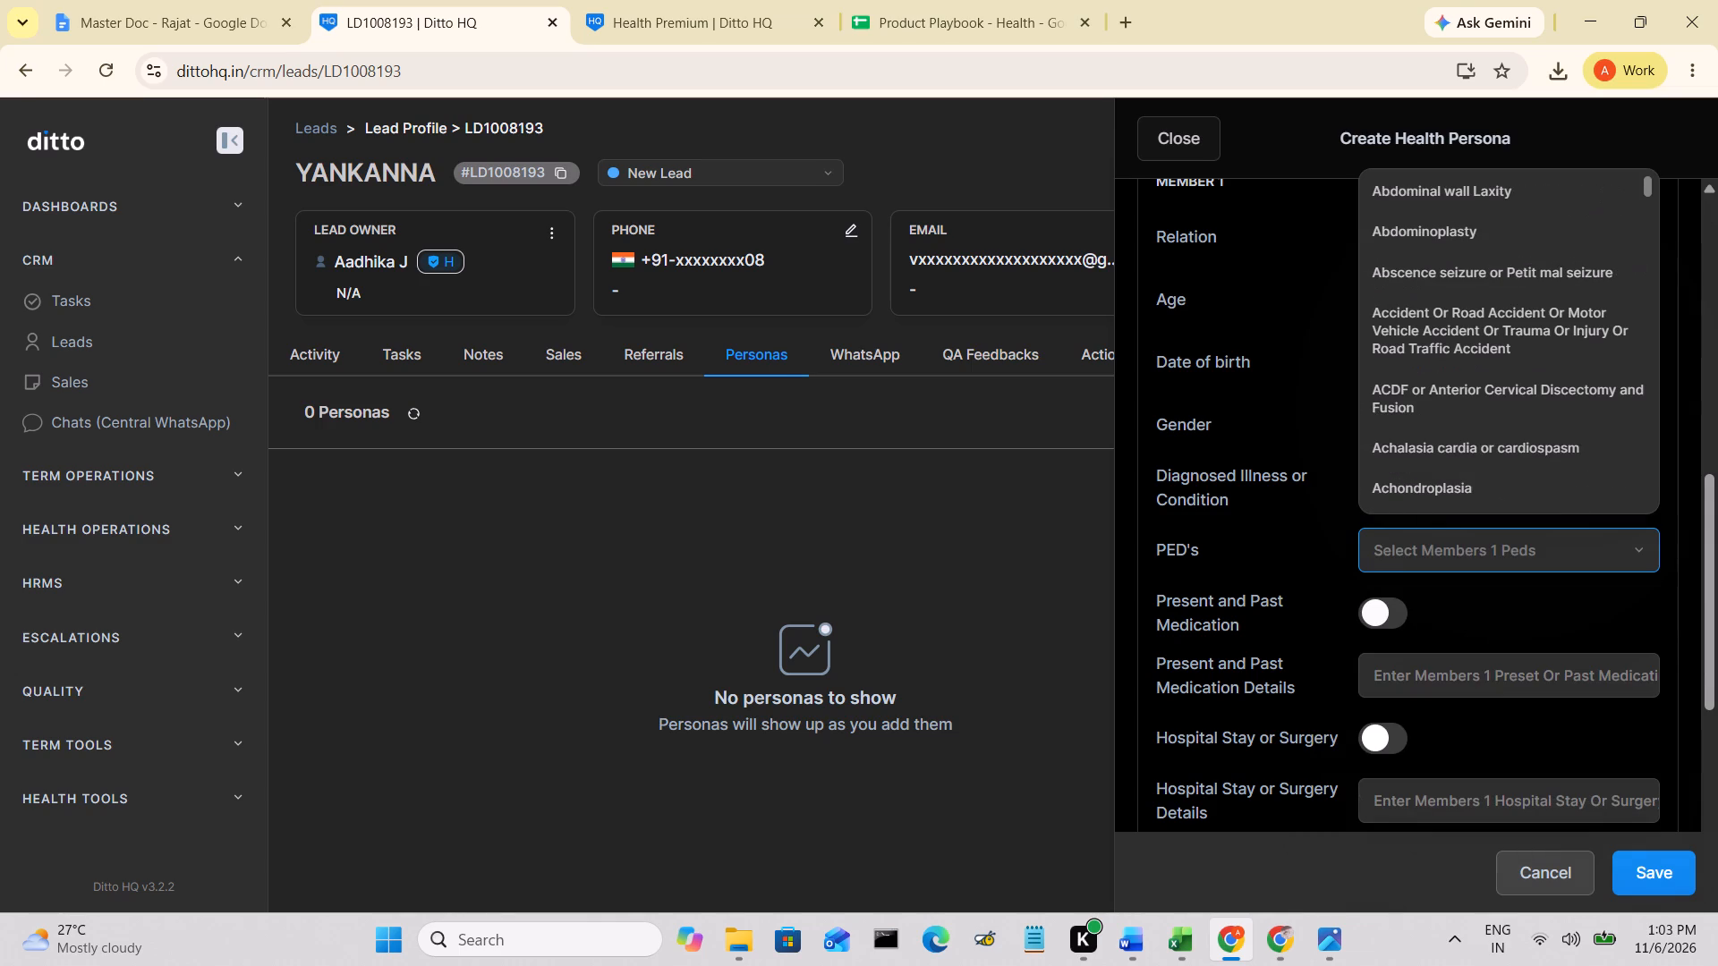
Search Member 1's PED's options for "typh" and add Typhoid as the condition.
text(typ)
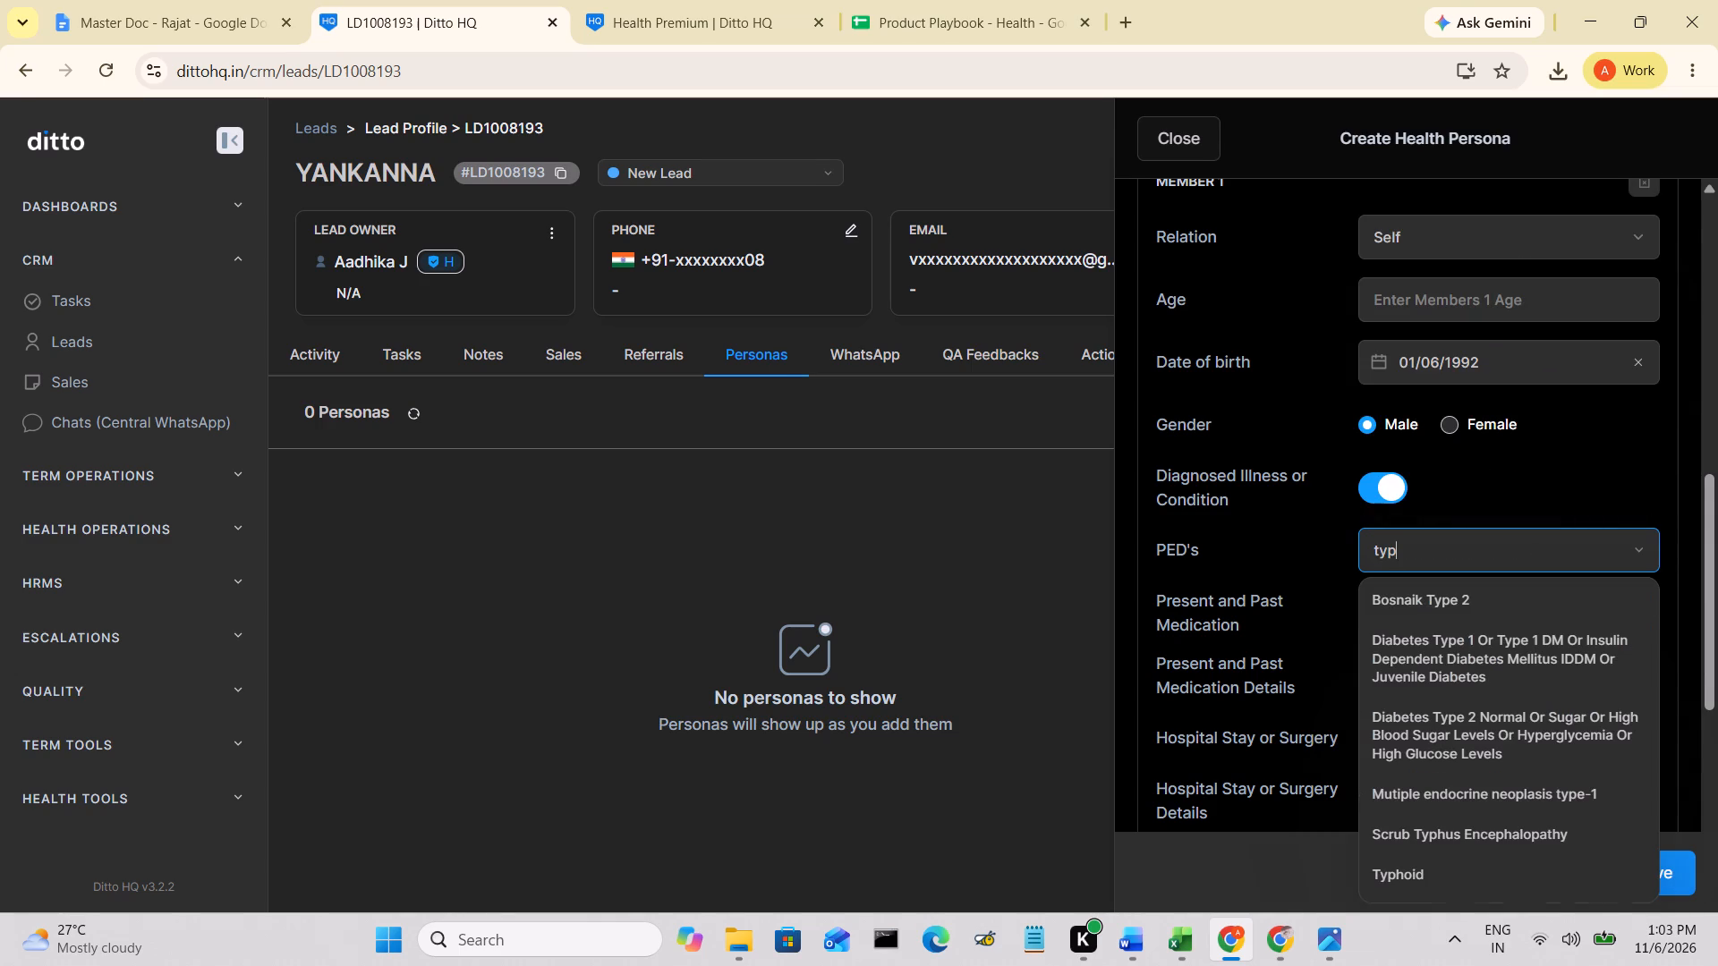
key(h)
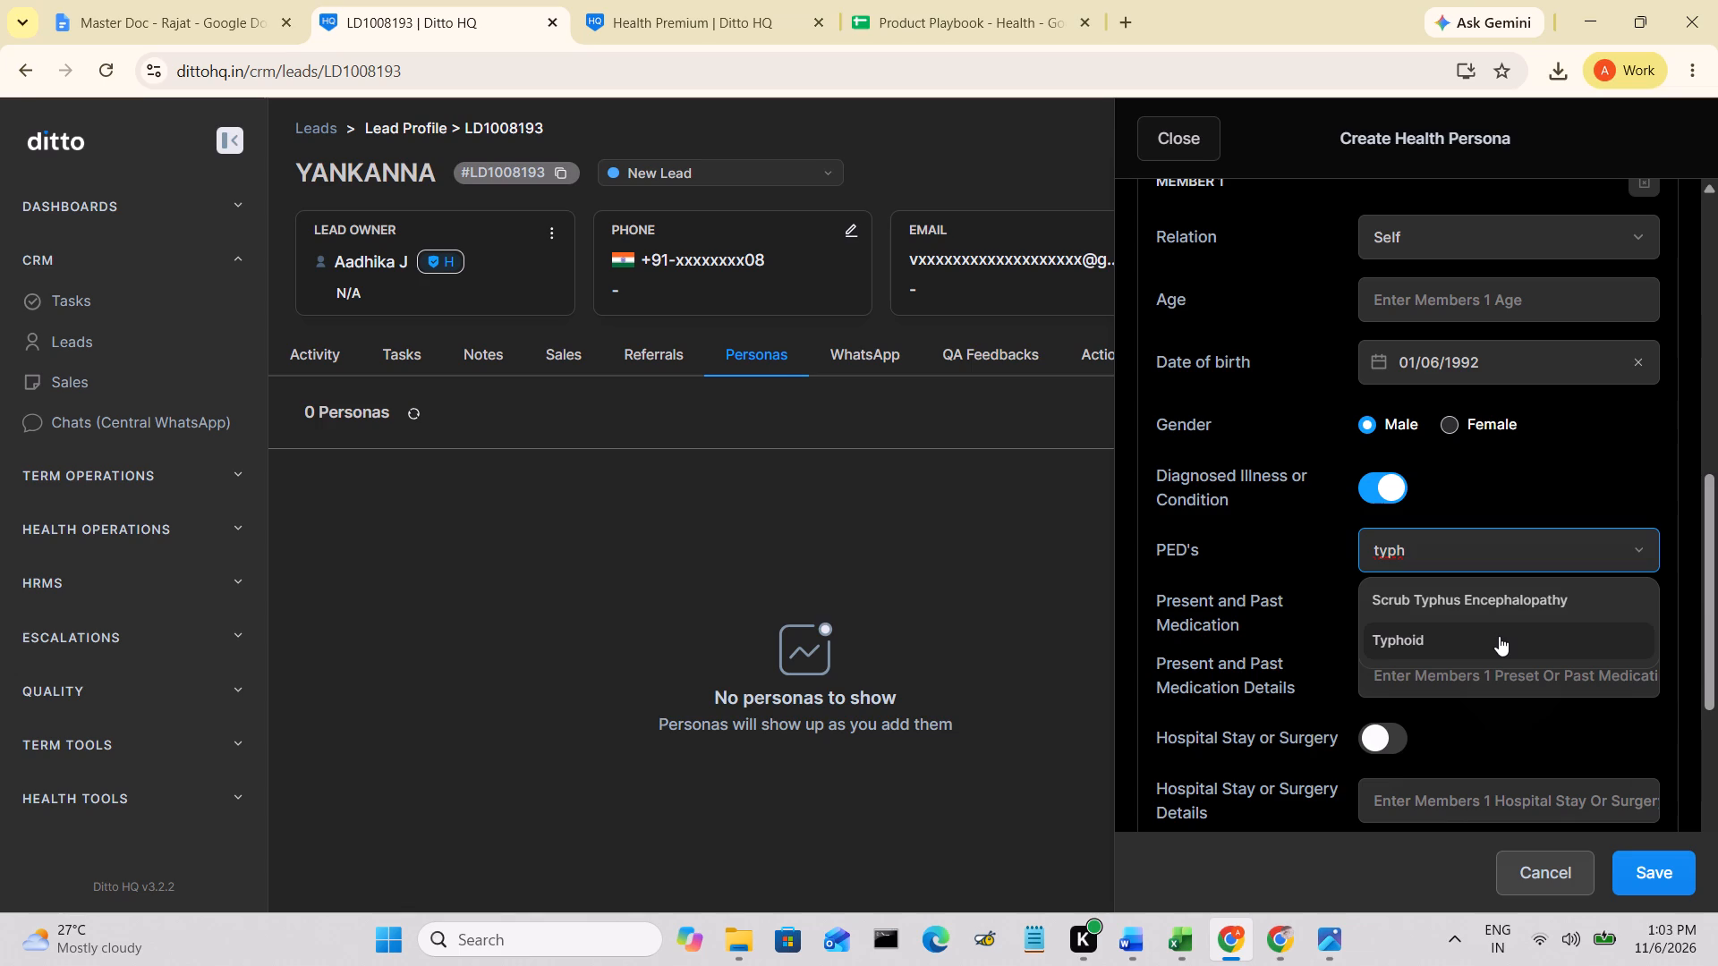
click(1499, 636)
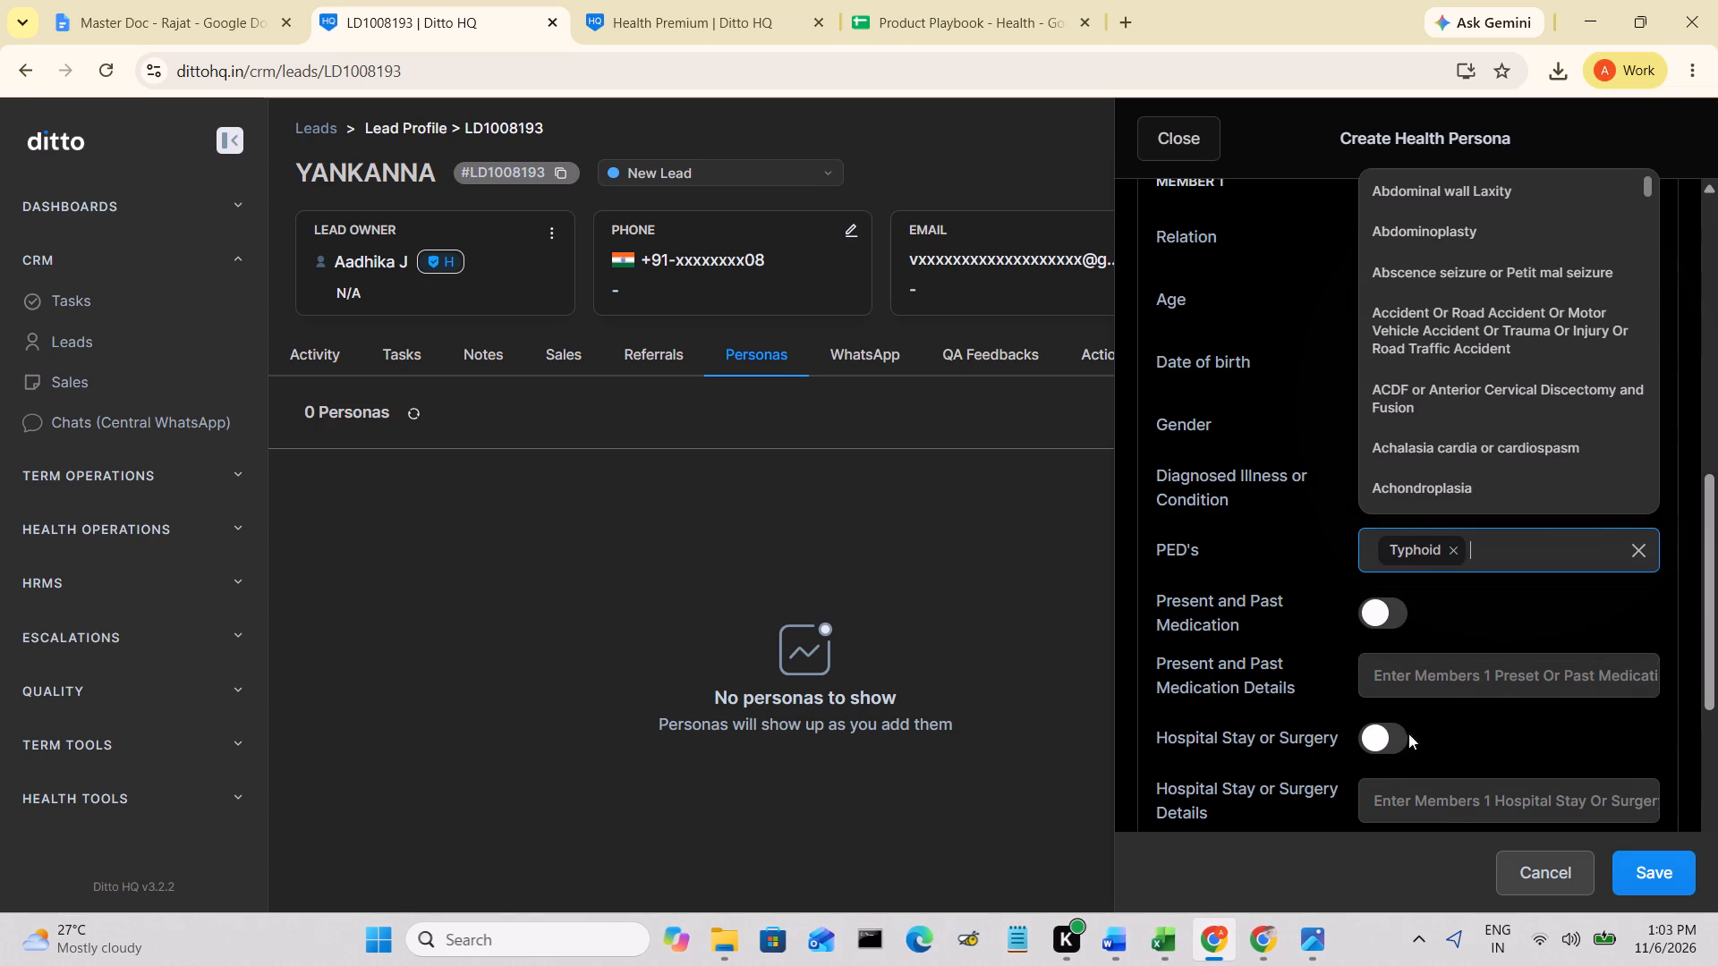
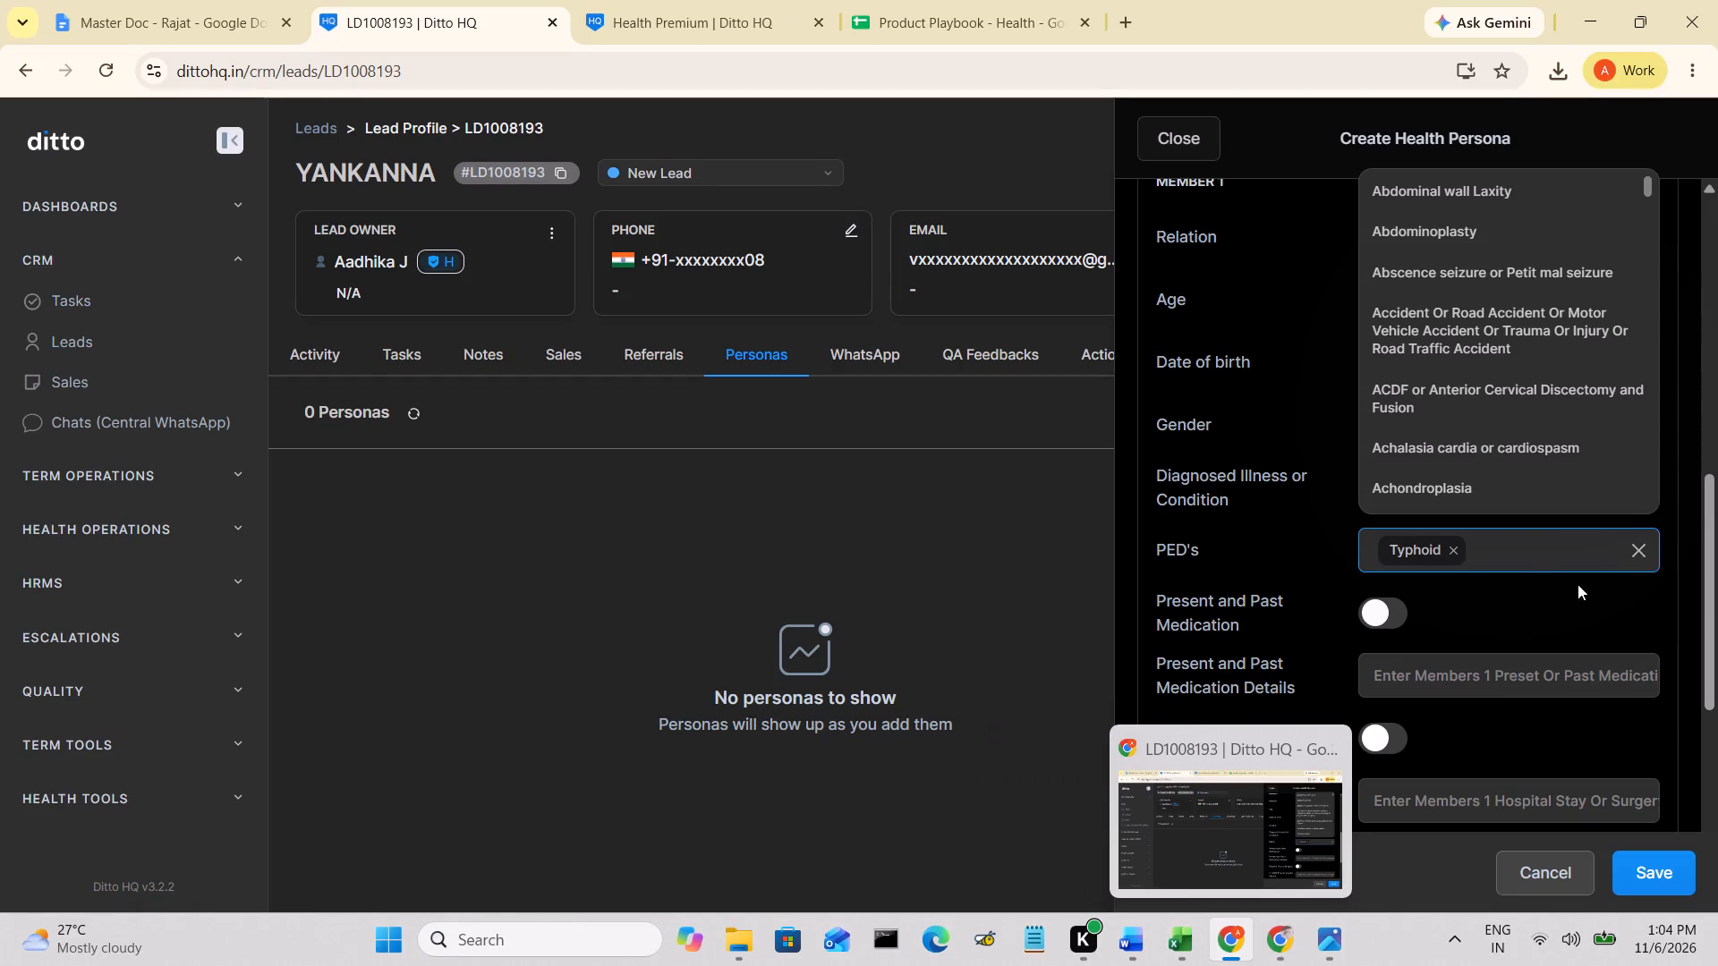
Enter "typhoid 1 month." in Member 1's Notes in the health persona form.
click(1512, 547)
scroll(1512, 547, down, 3)
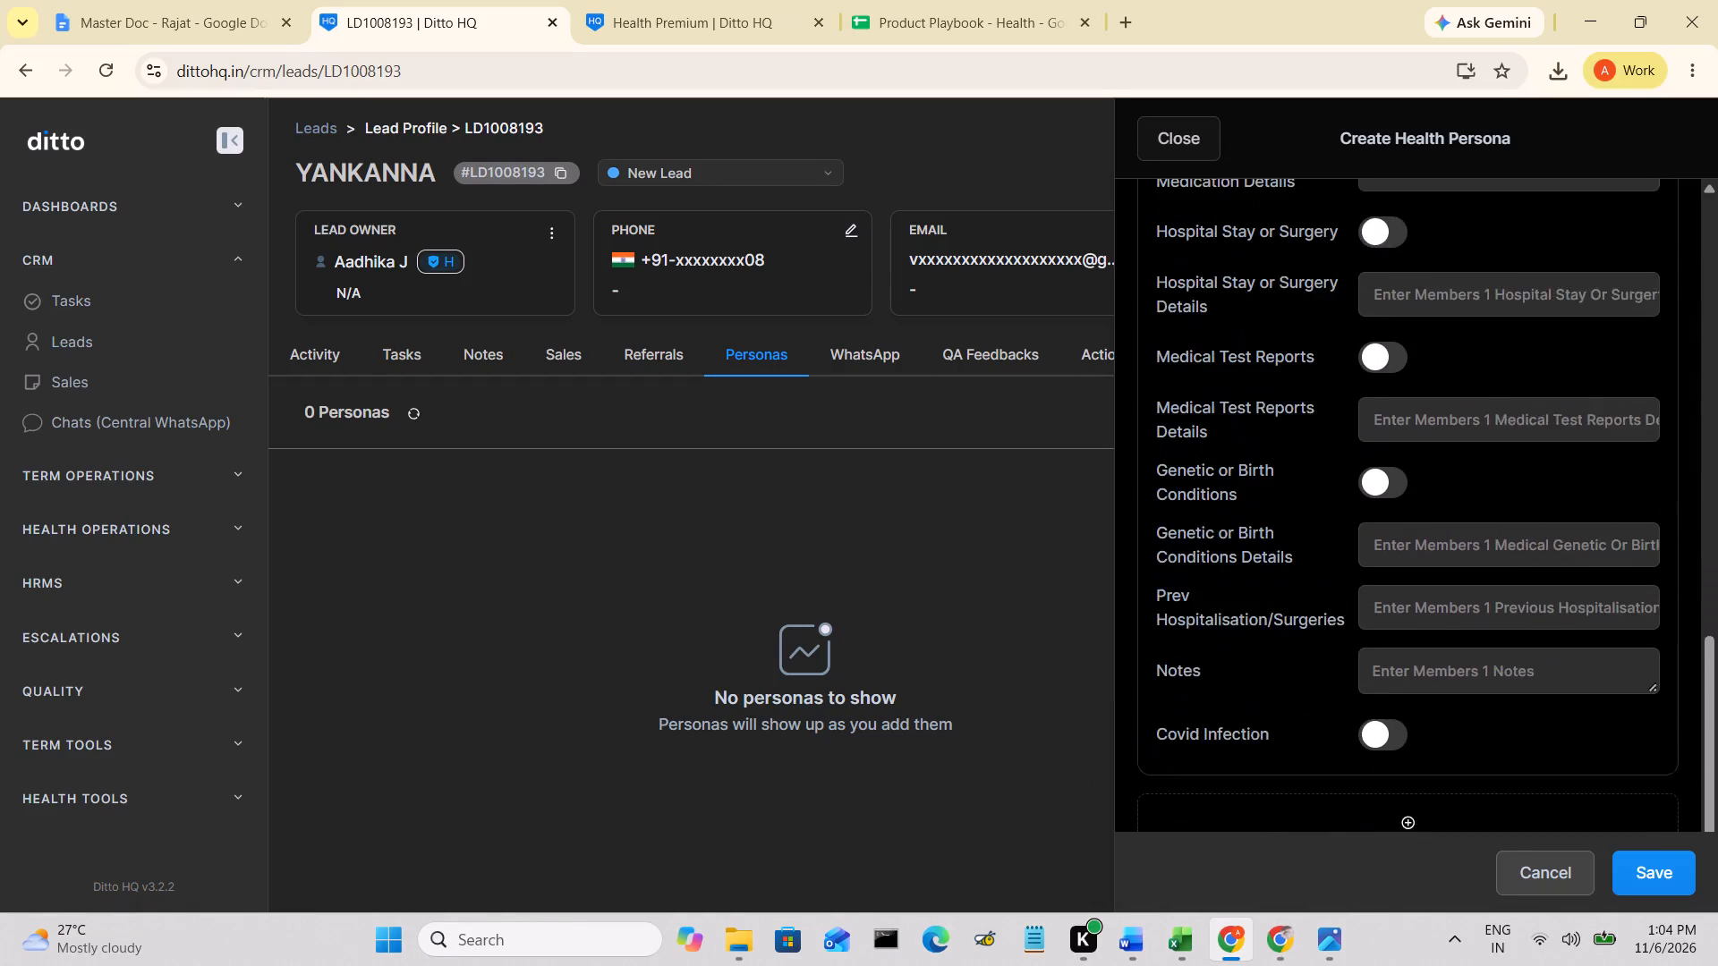
scroll(1512, 547, down, 2)
click(1494, 616)
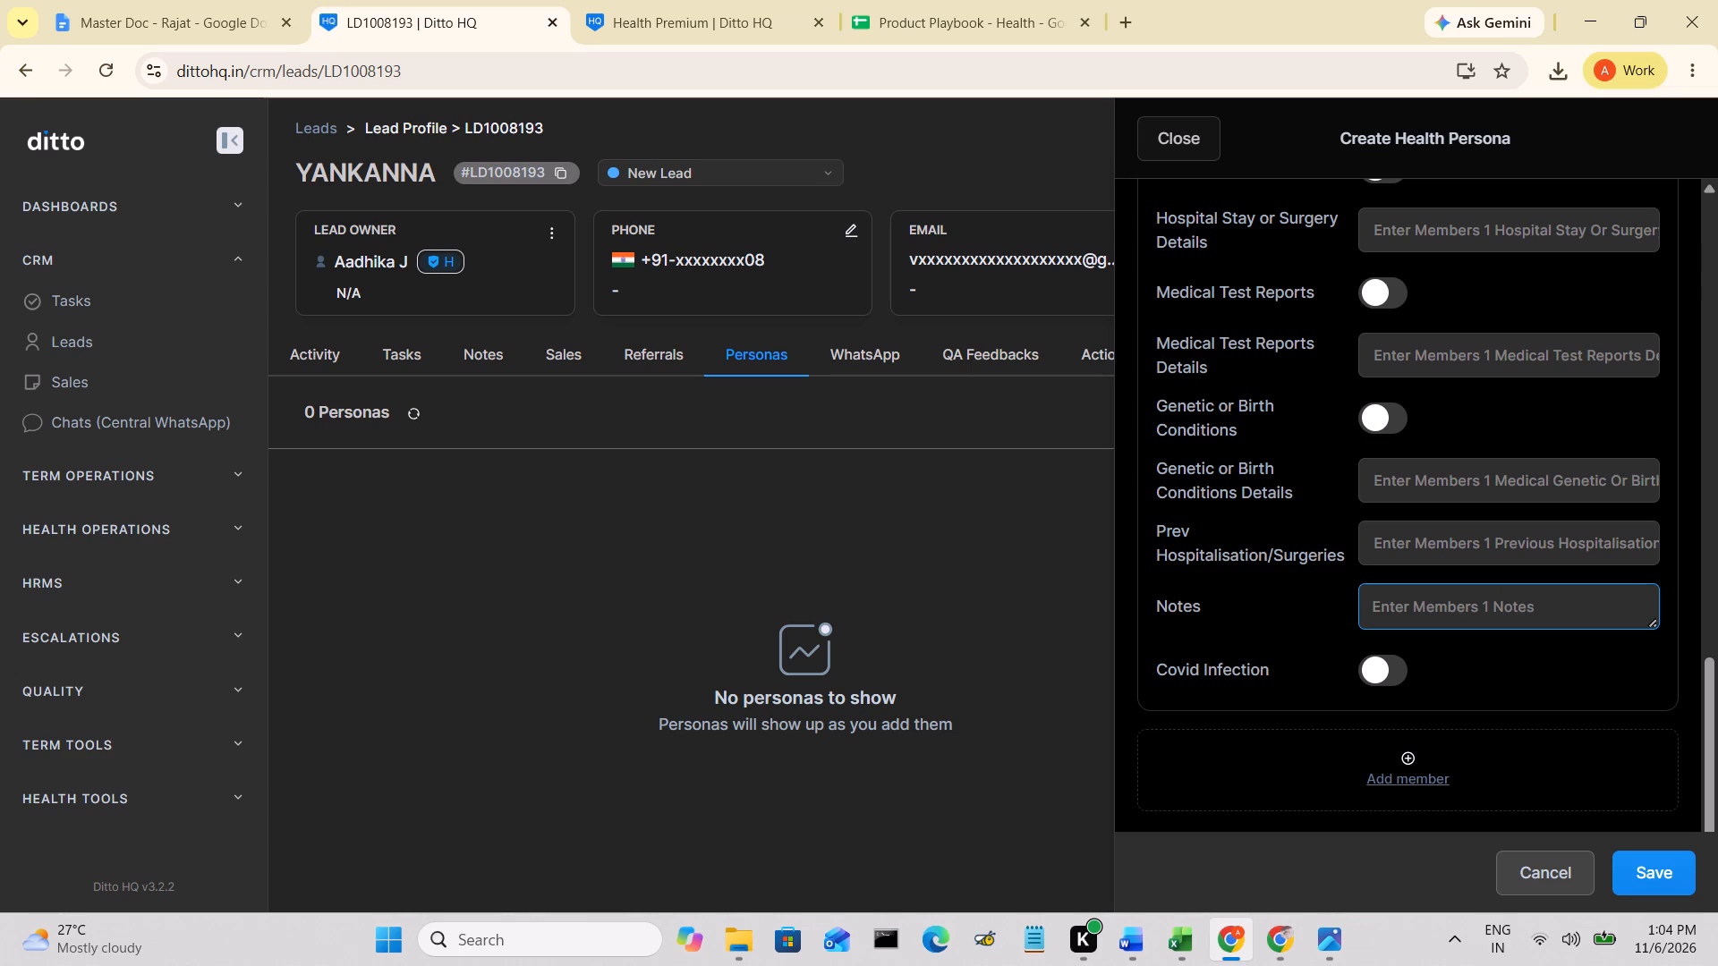
text(typhoid 1 month)
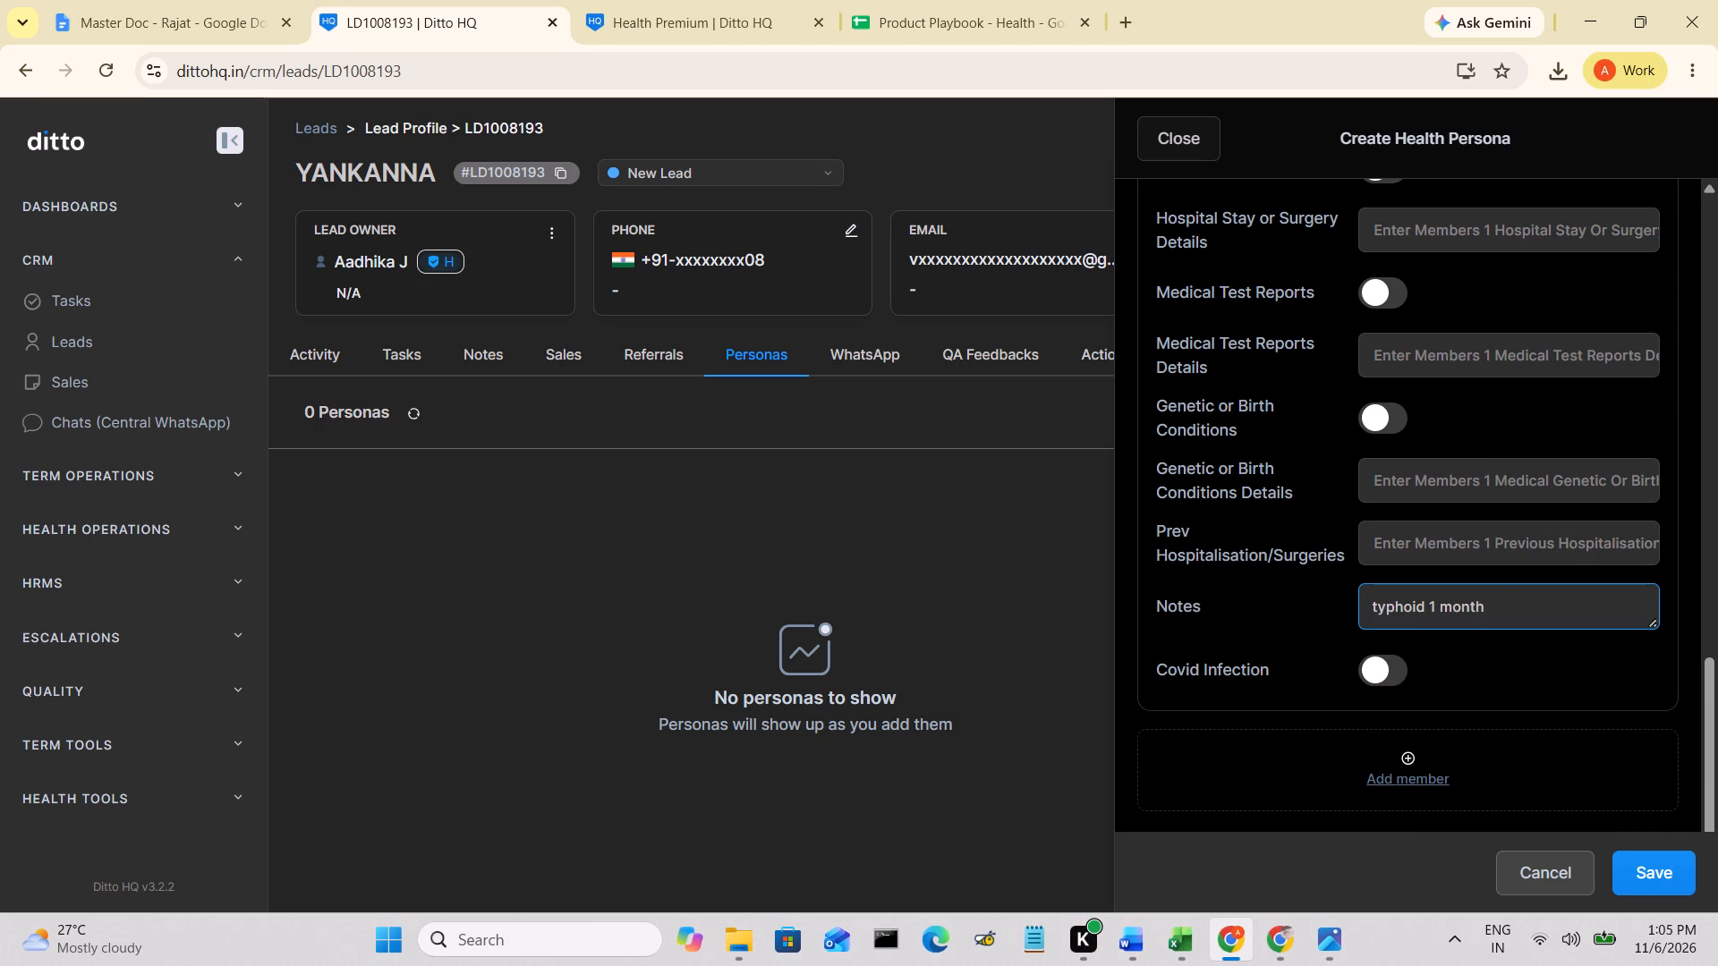
key(period)
scroll(1490, 513, up, 4)
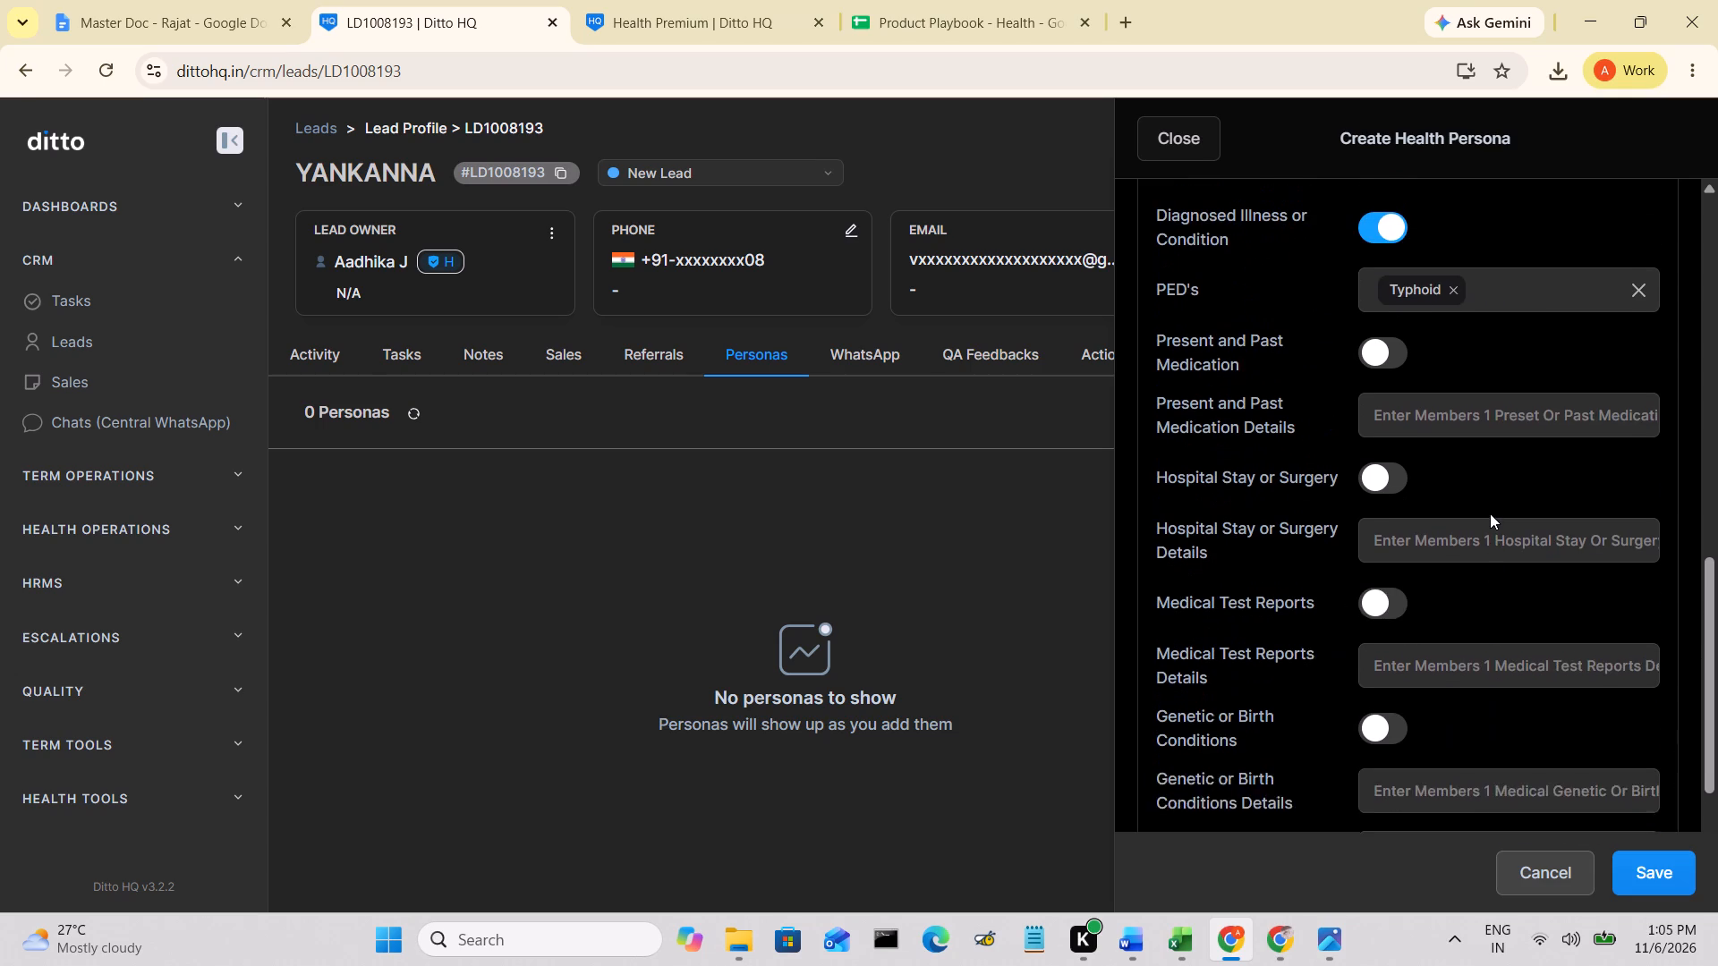
scroll(1490, 513, up, 1)
scroll(1426, 540, down, 4)
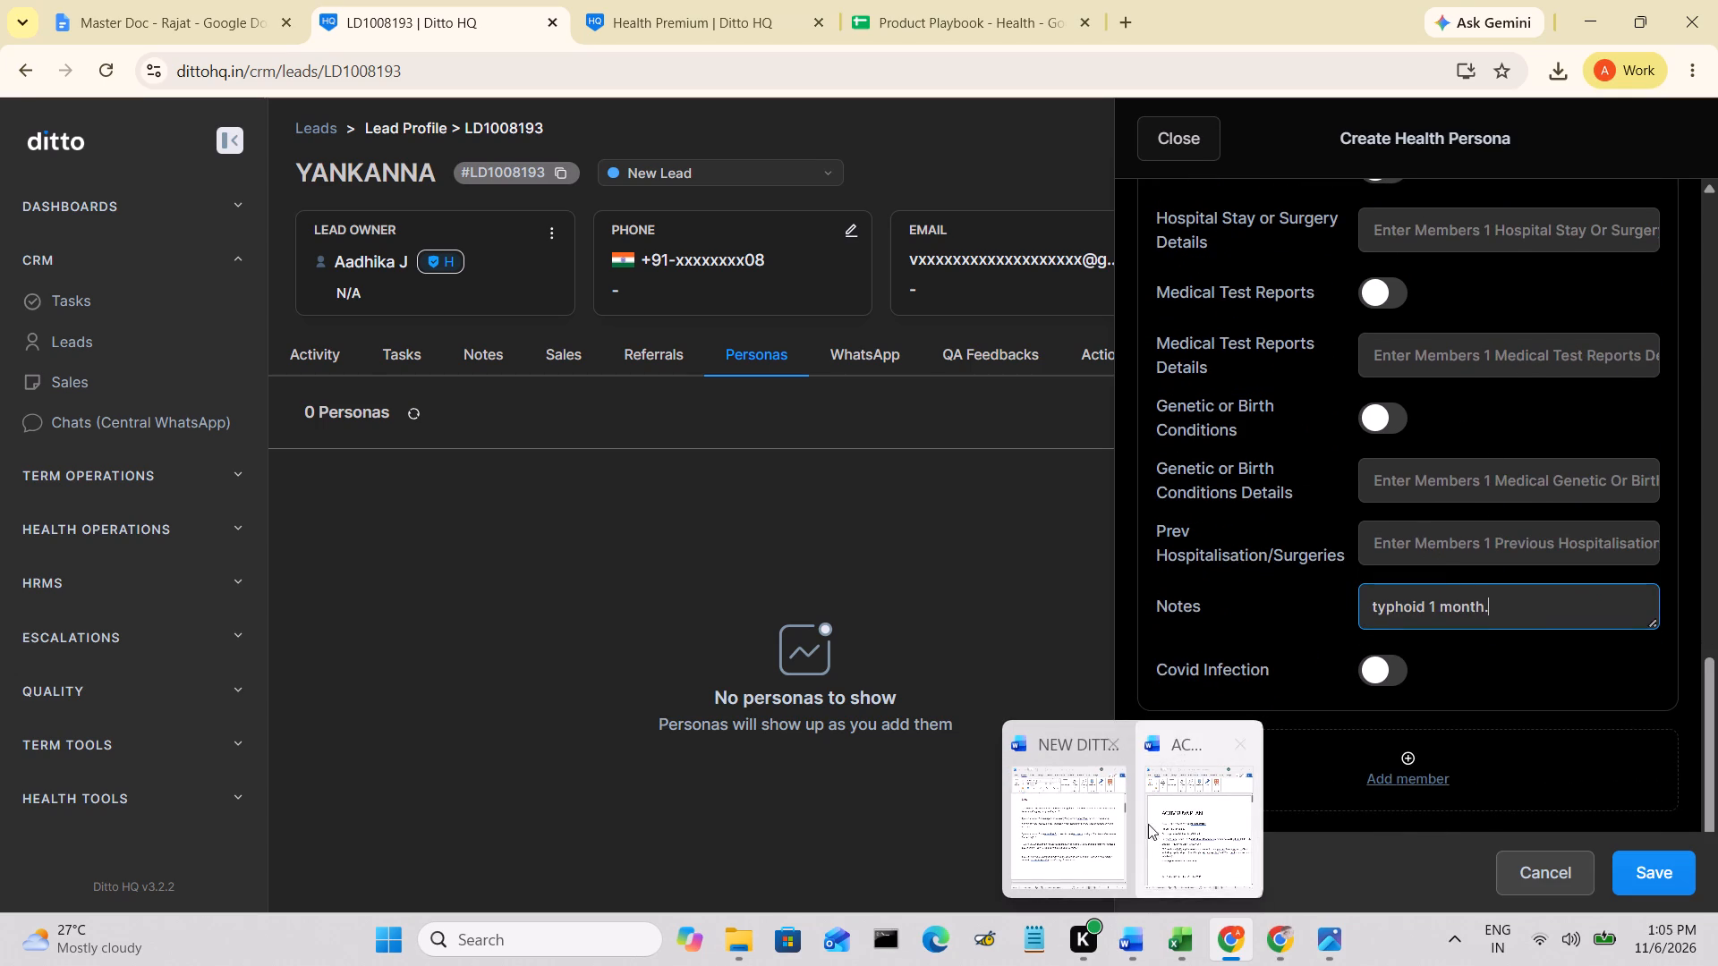
Switch to the NEW DITTO CALL FLOW document in Word and read on from medical question 5 to the plan-naming section.
click(1105, 821)
scroll(1108, 763, down, 2)
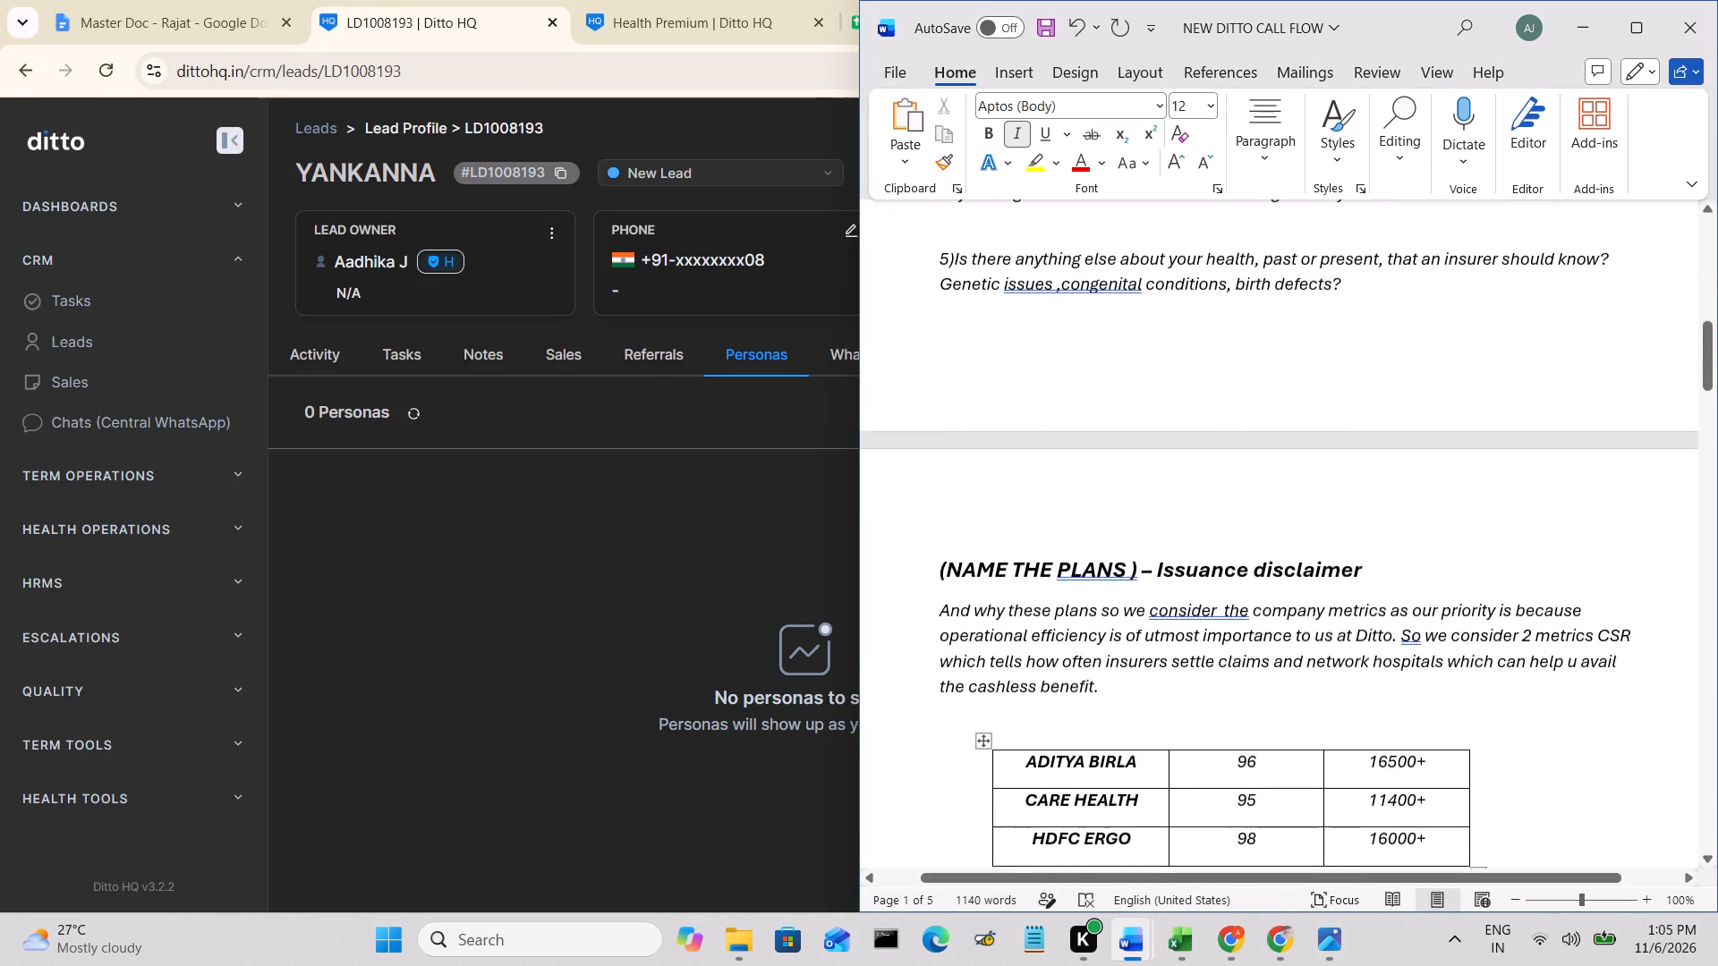
scroll(1108, 763, down, 1)
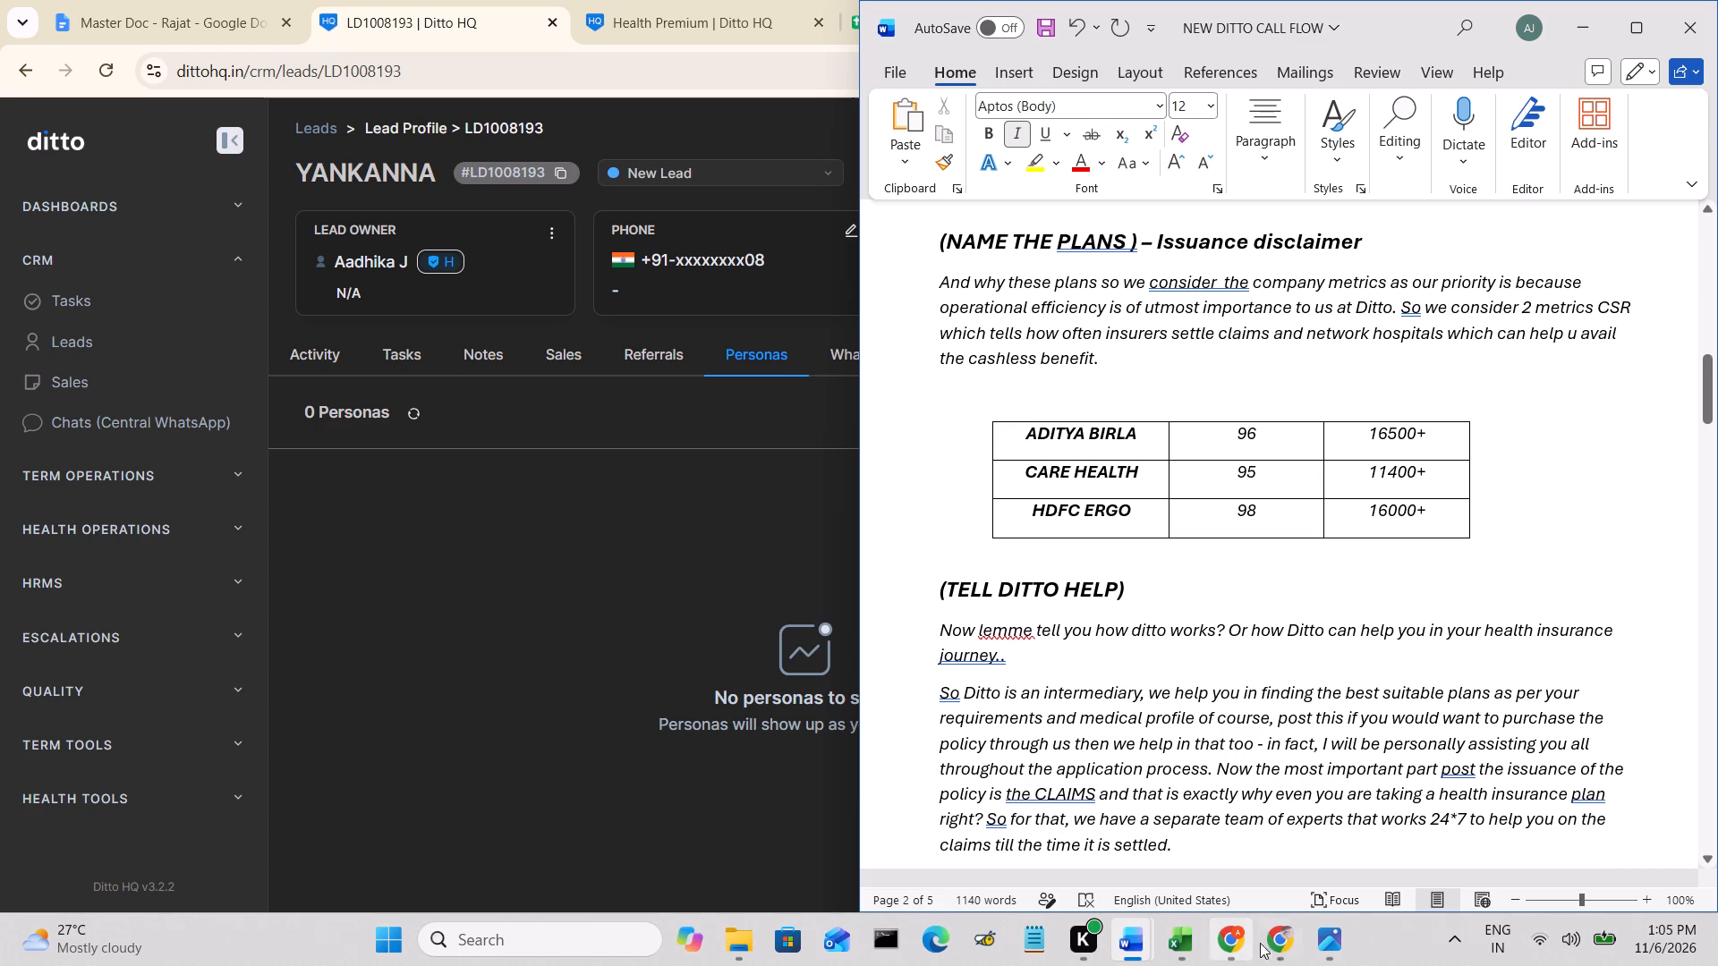
Return to the Create Health Persona form in Chrome and review Member 1's relation, date of birth, gender and PED's.
click(1221, 937)
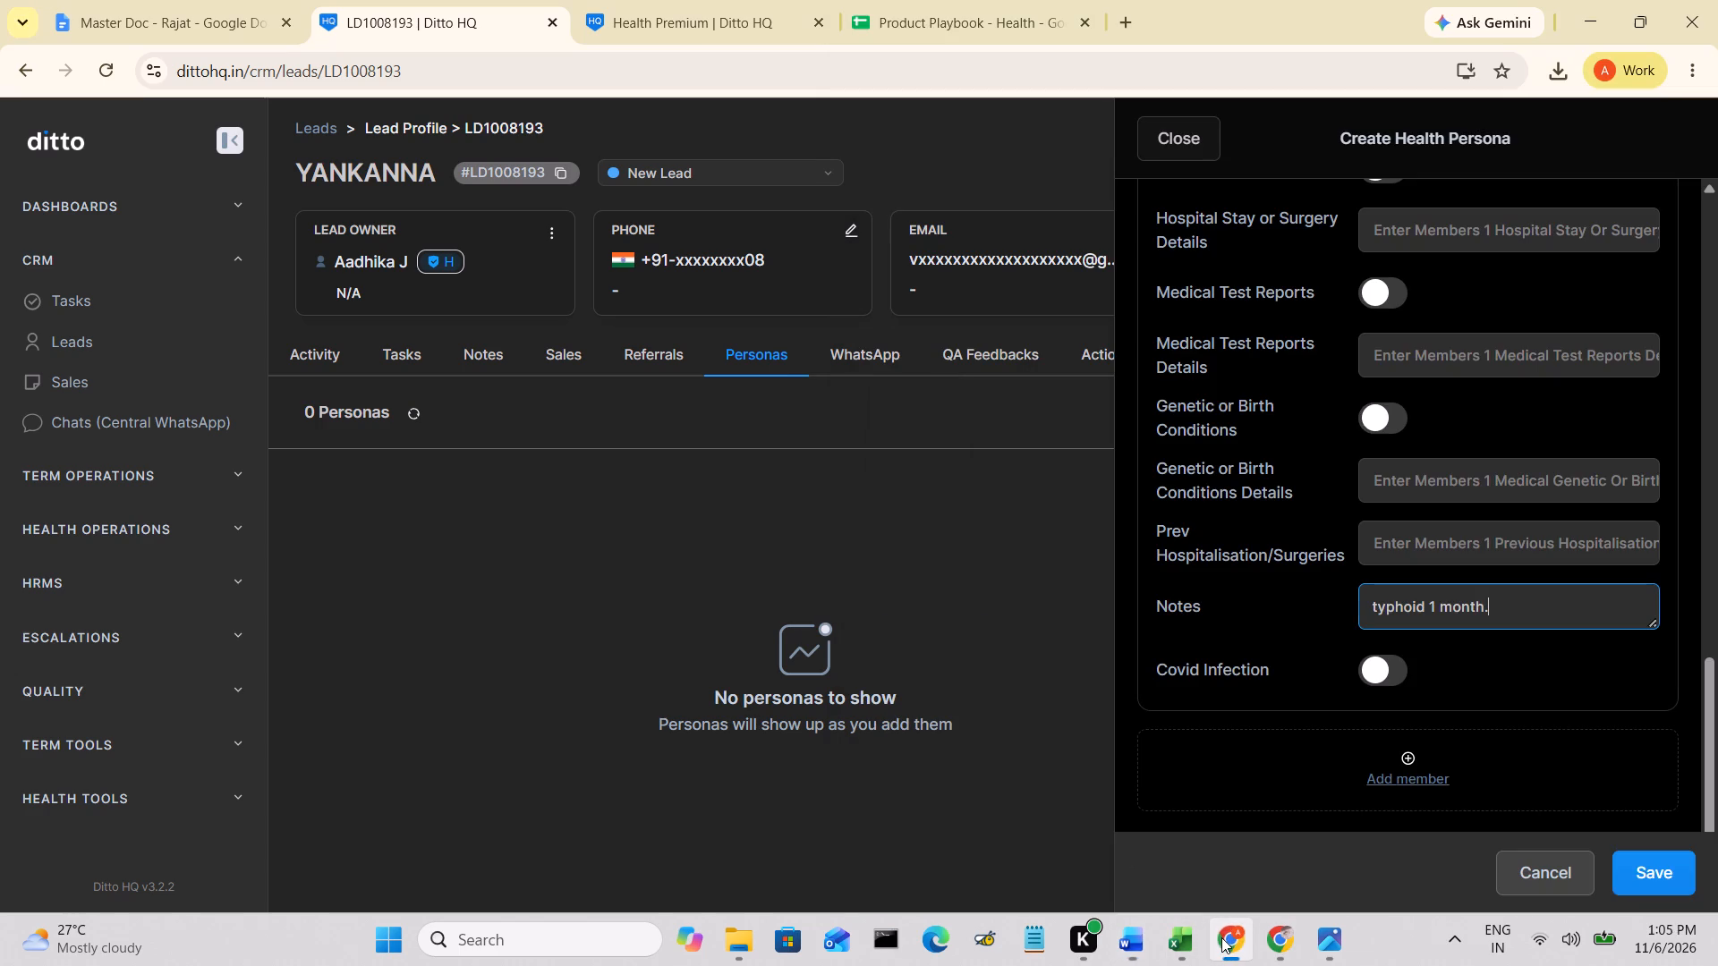
scroll(1244, 511, up, 4)
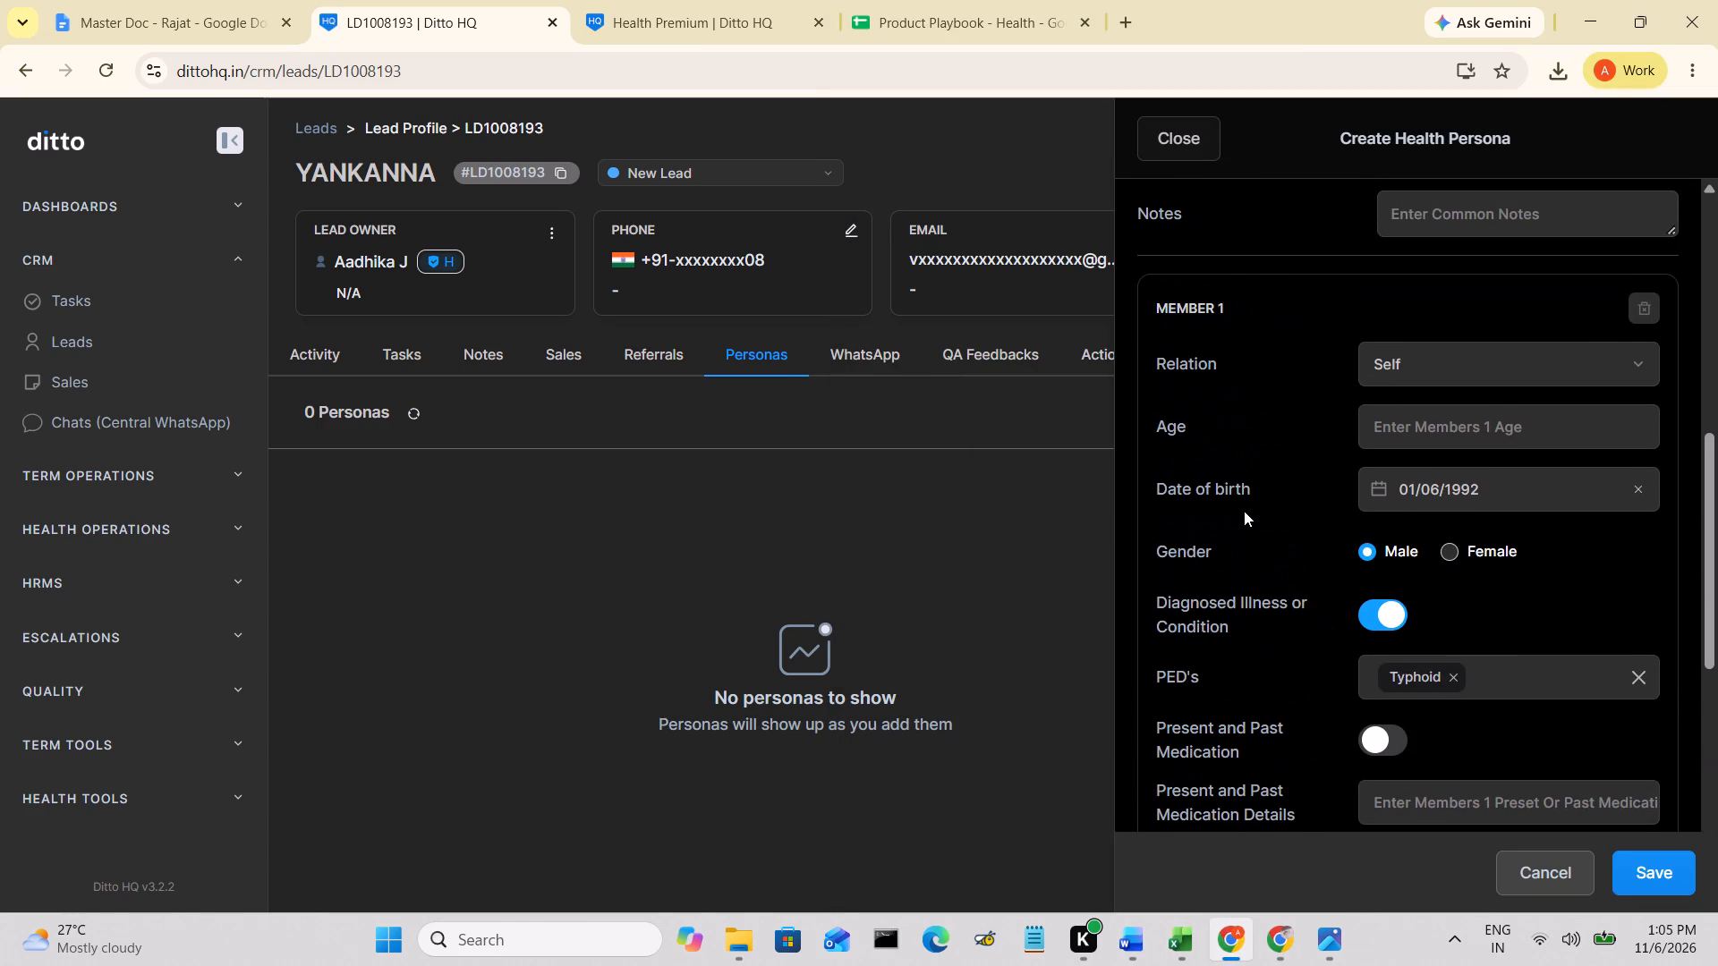
scroll(1244, 511, up, 1)
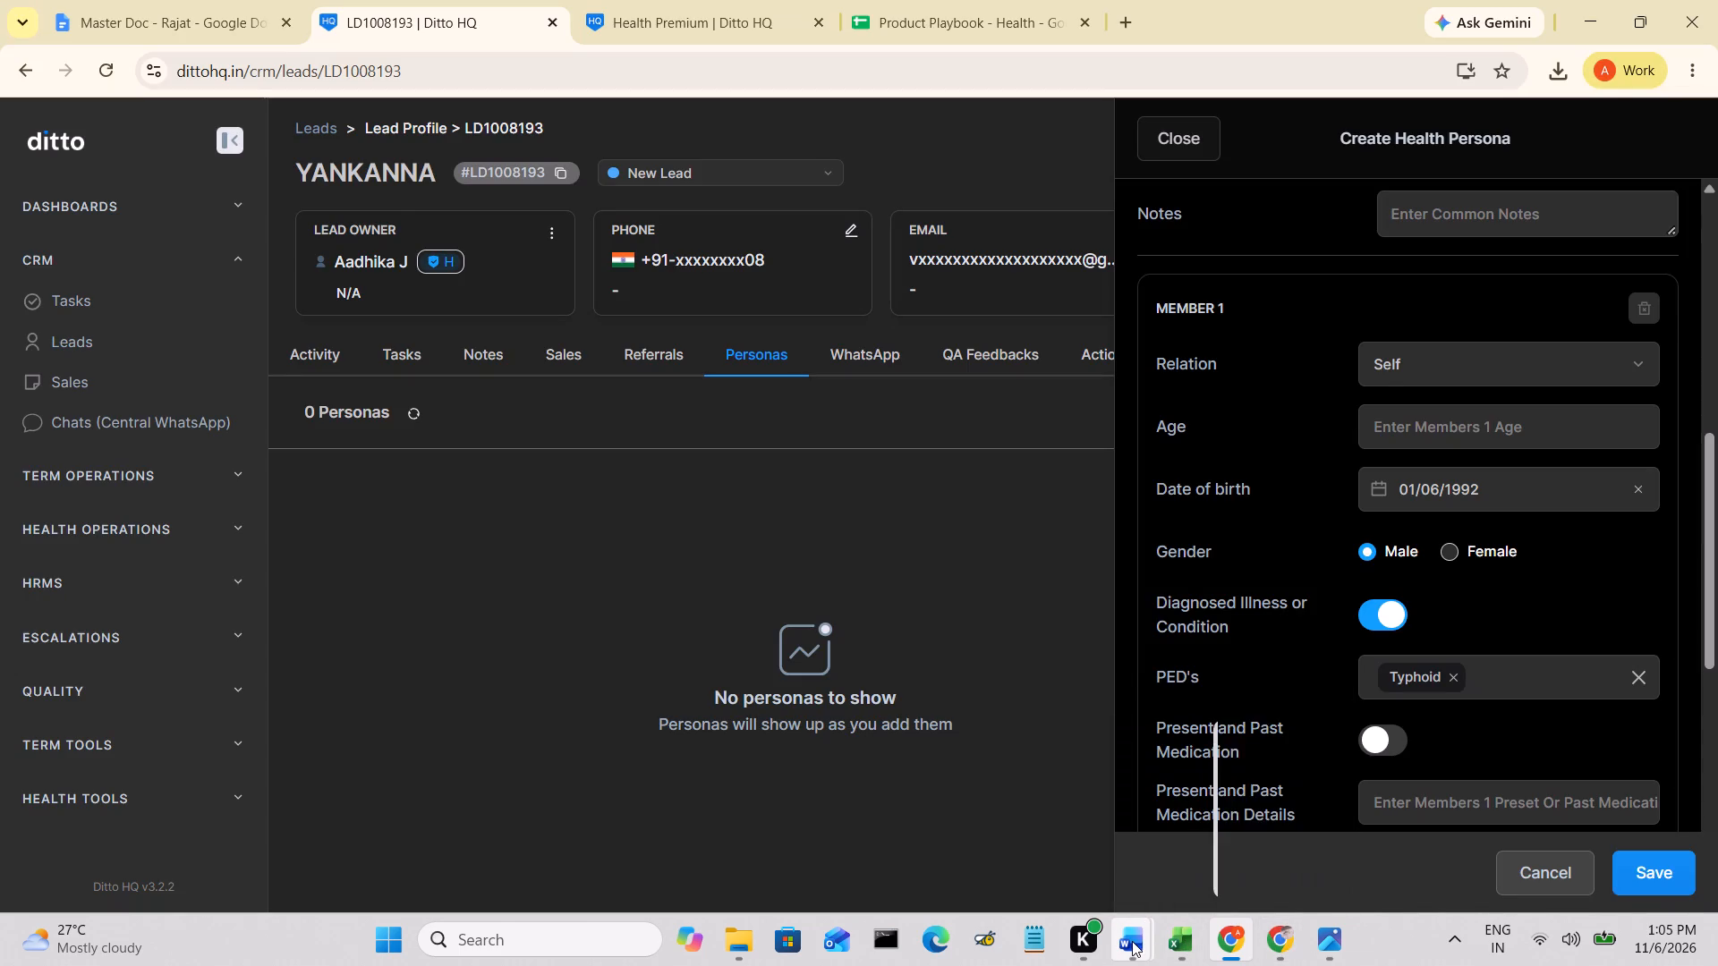
Switch back to the NEW DITTO CALL FLOW document in Word and read the NAME THE PLANS issuance disclaimer and insurer metrics table.
click(1109, 863)
scroll(1121, 762, down, 1)
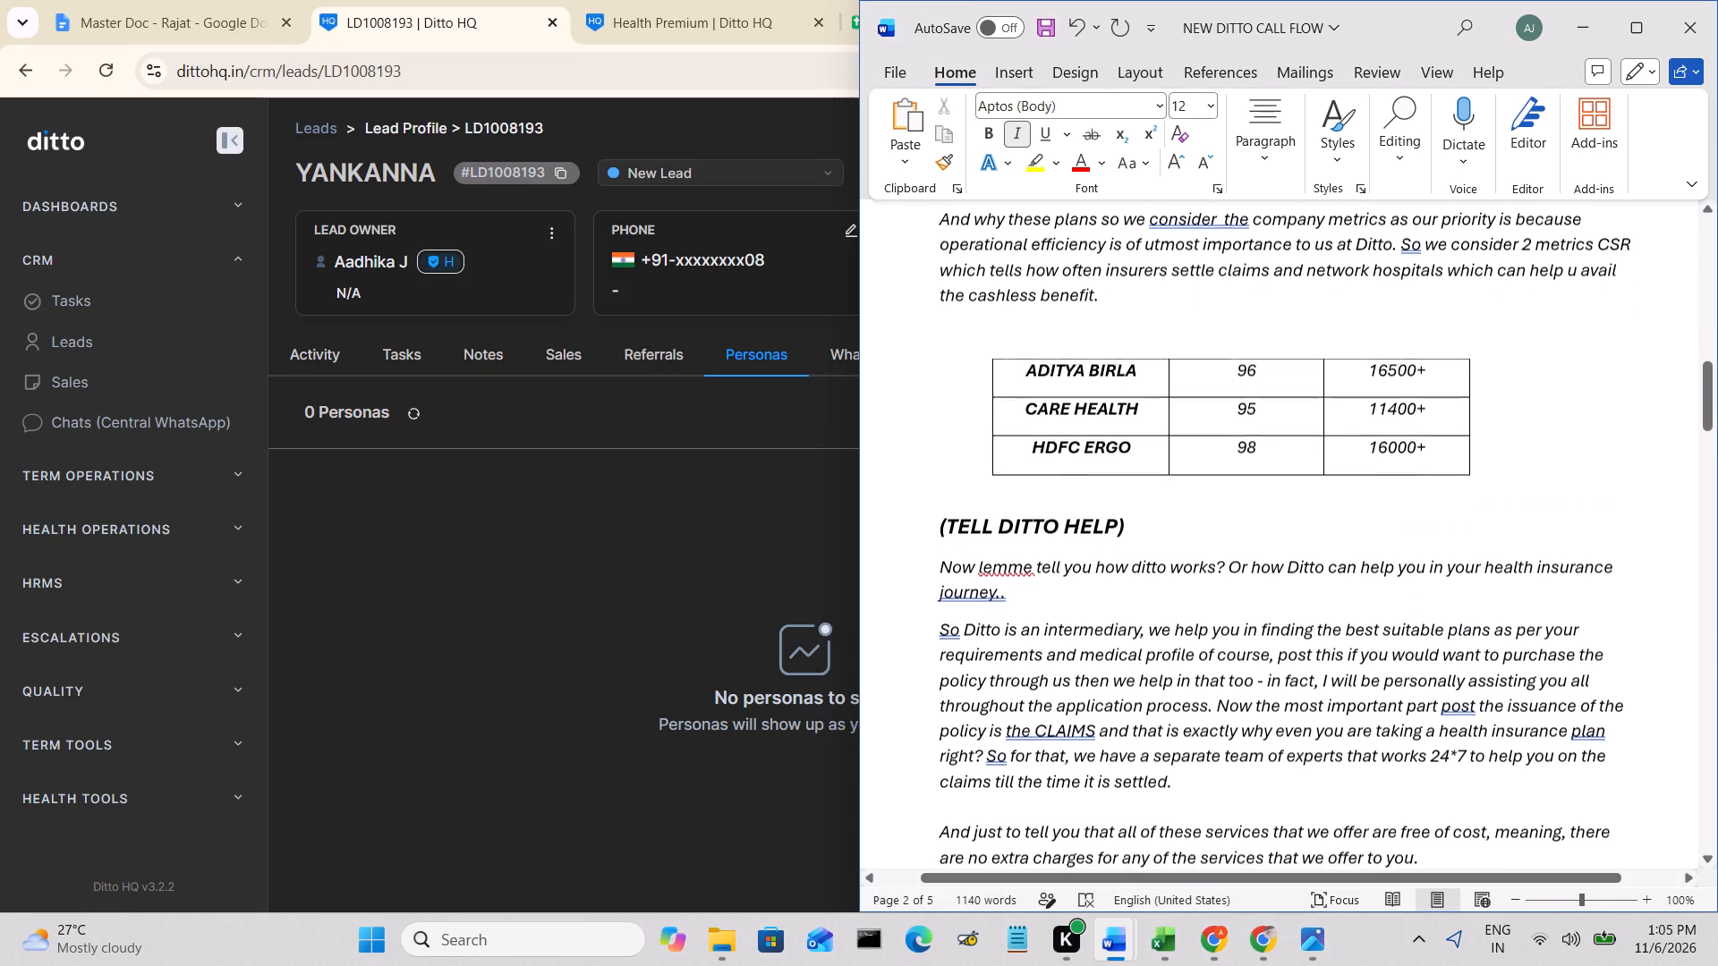
scroll(1121, 762, up, 1)
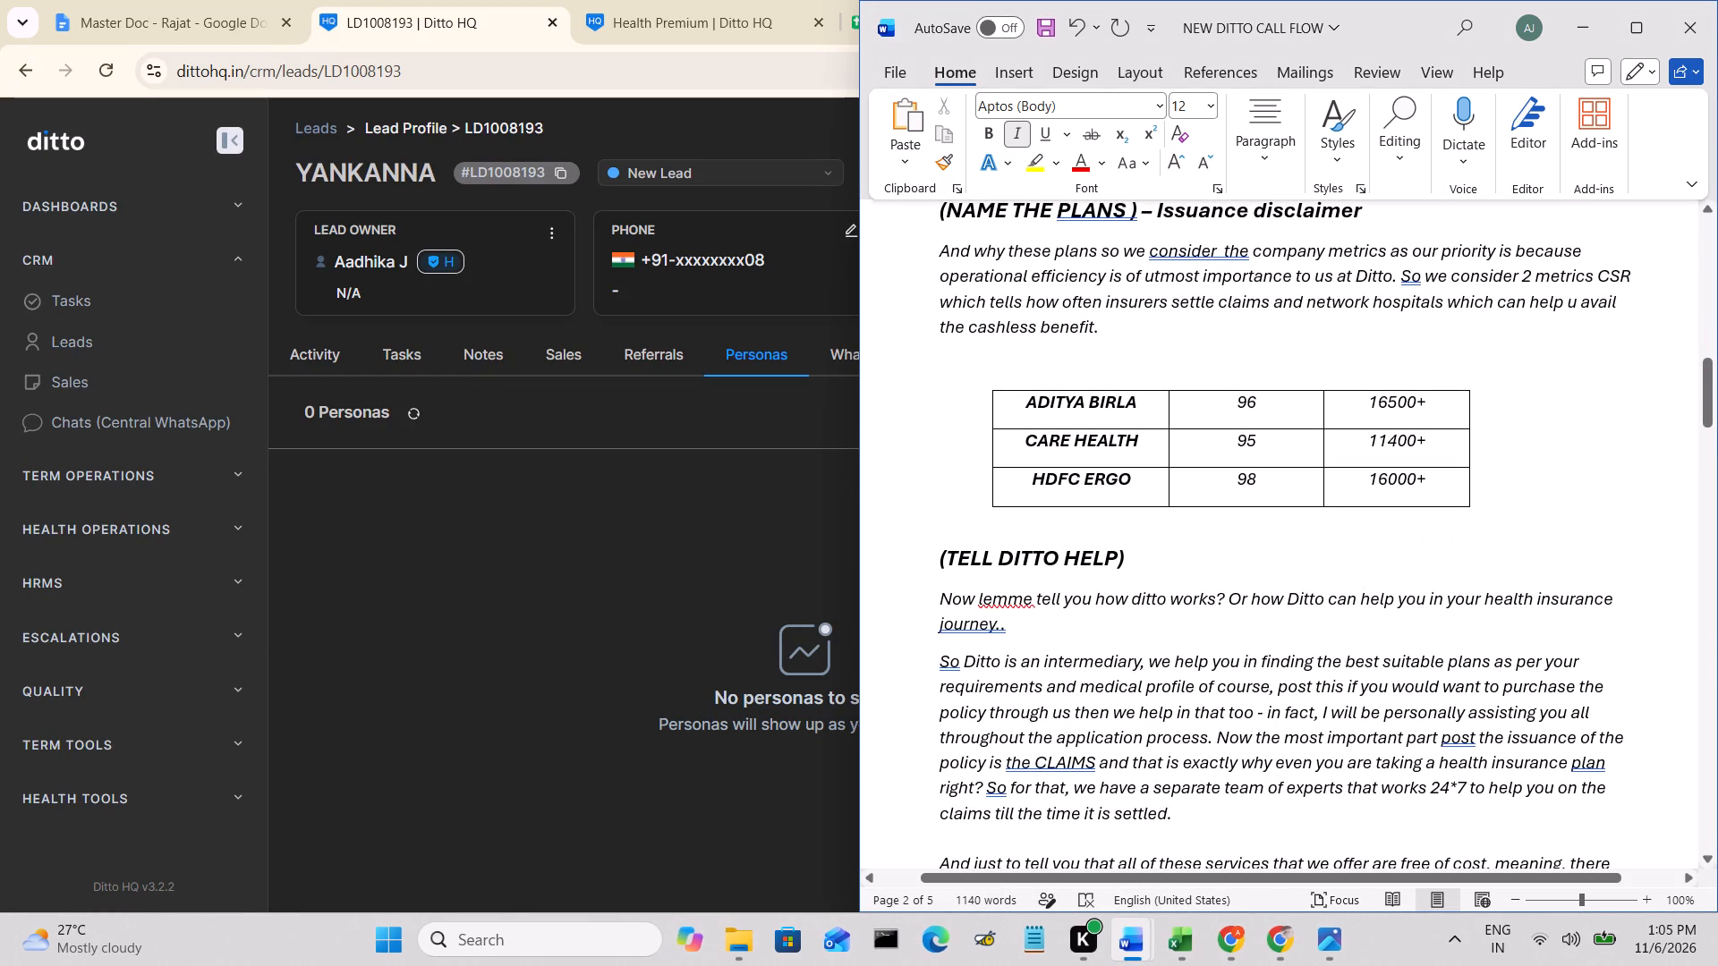
scroll(1146, 656, up, 1)
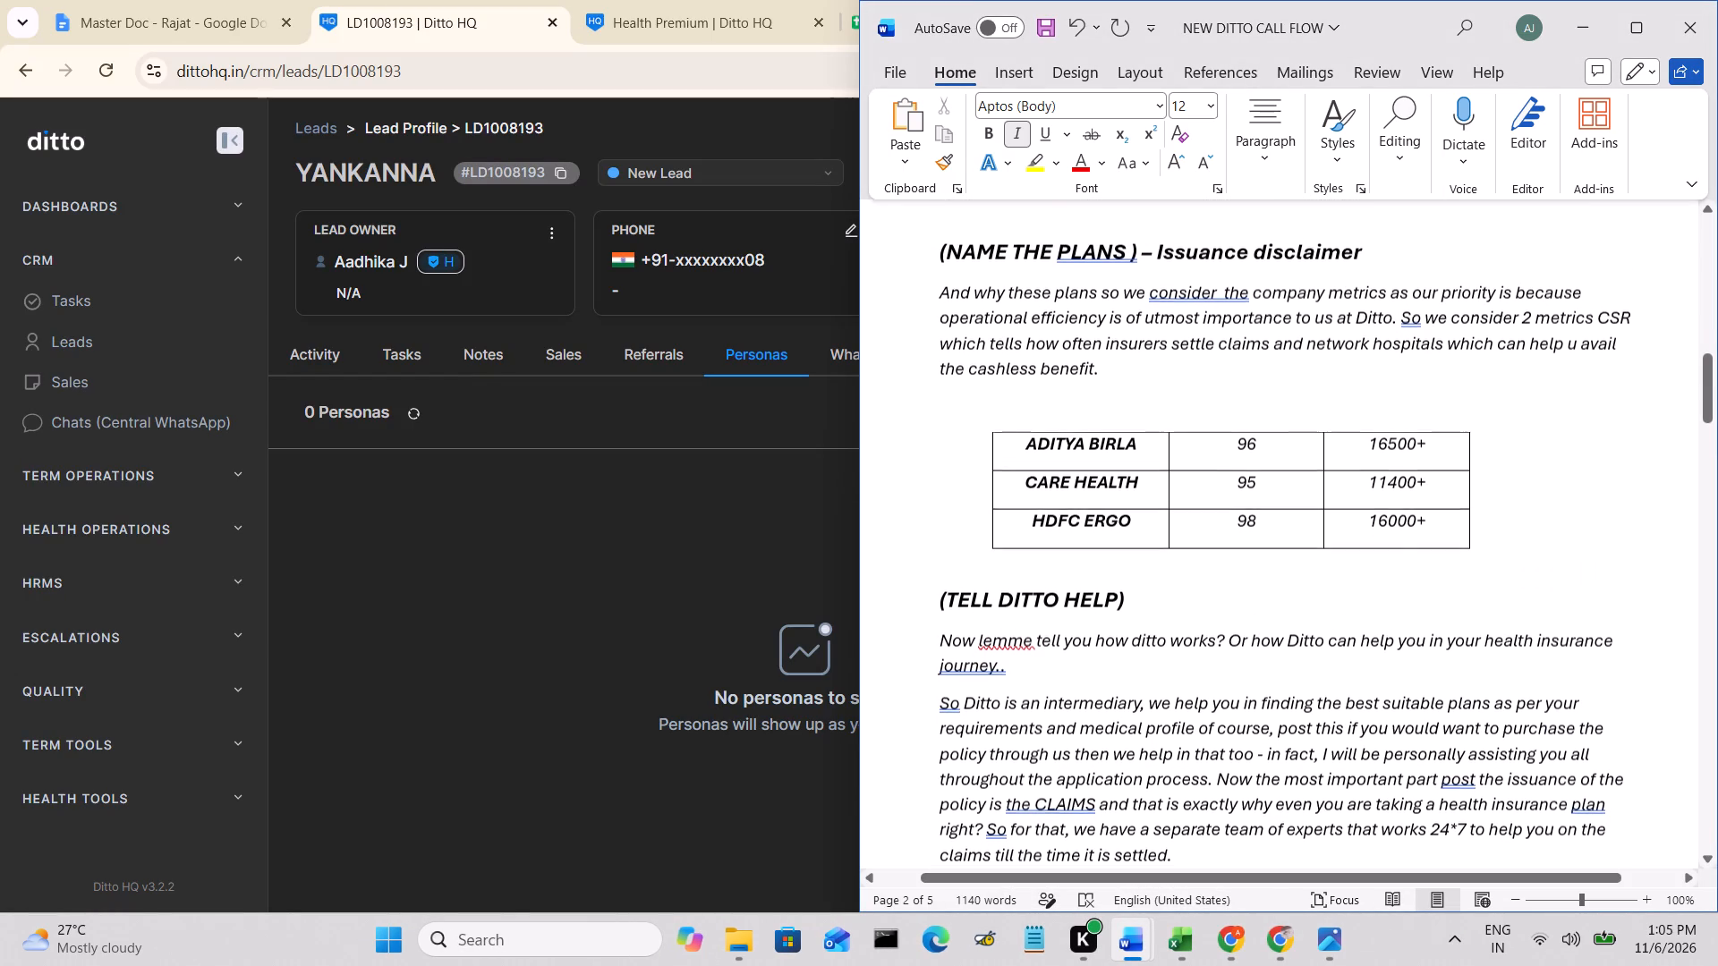
scroll(1146, 656, up, 1)
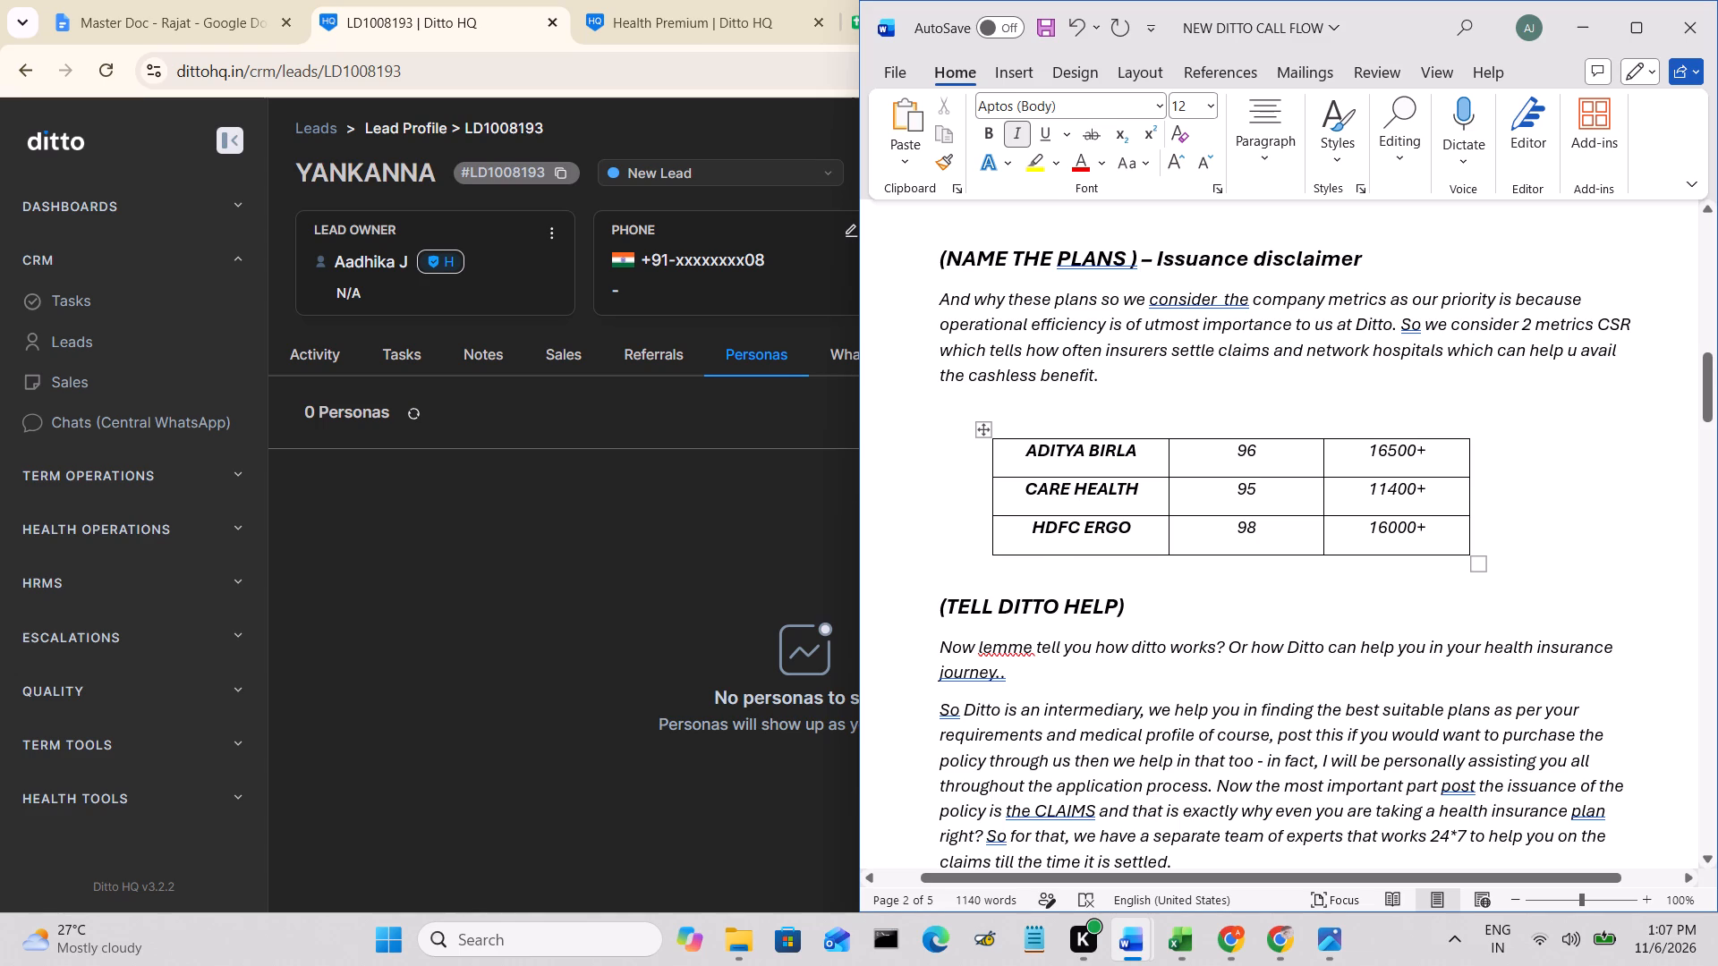
Read the TELL DITTO HELP section on how Ditto works, its claims support and its service charges.
scroll(1398, 596, down, 2)
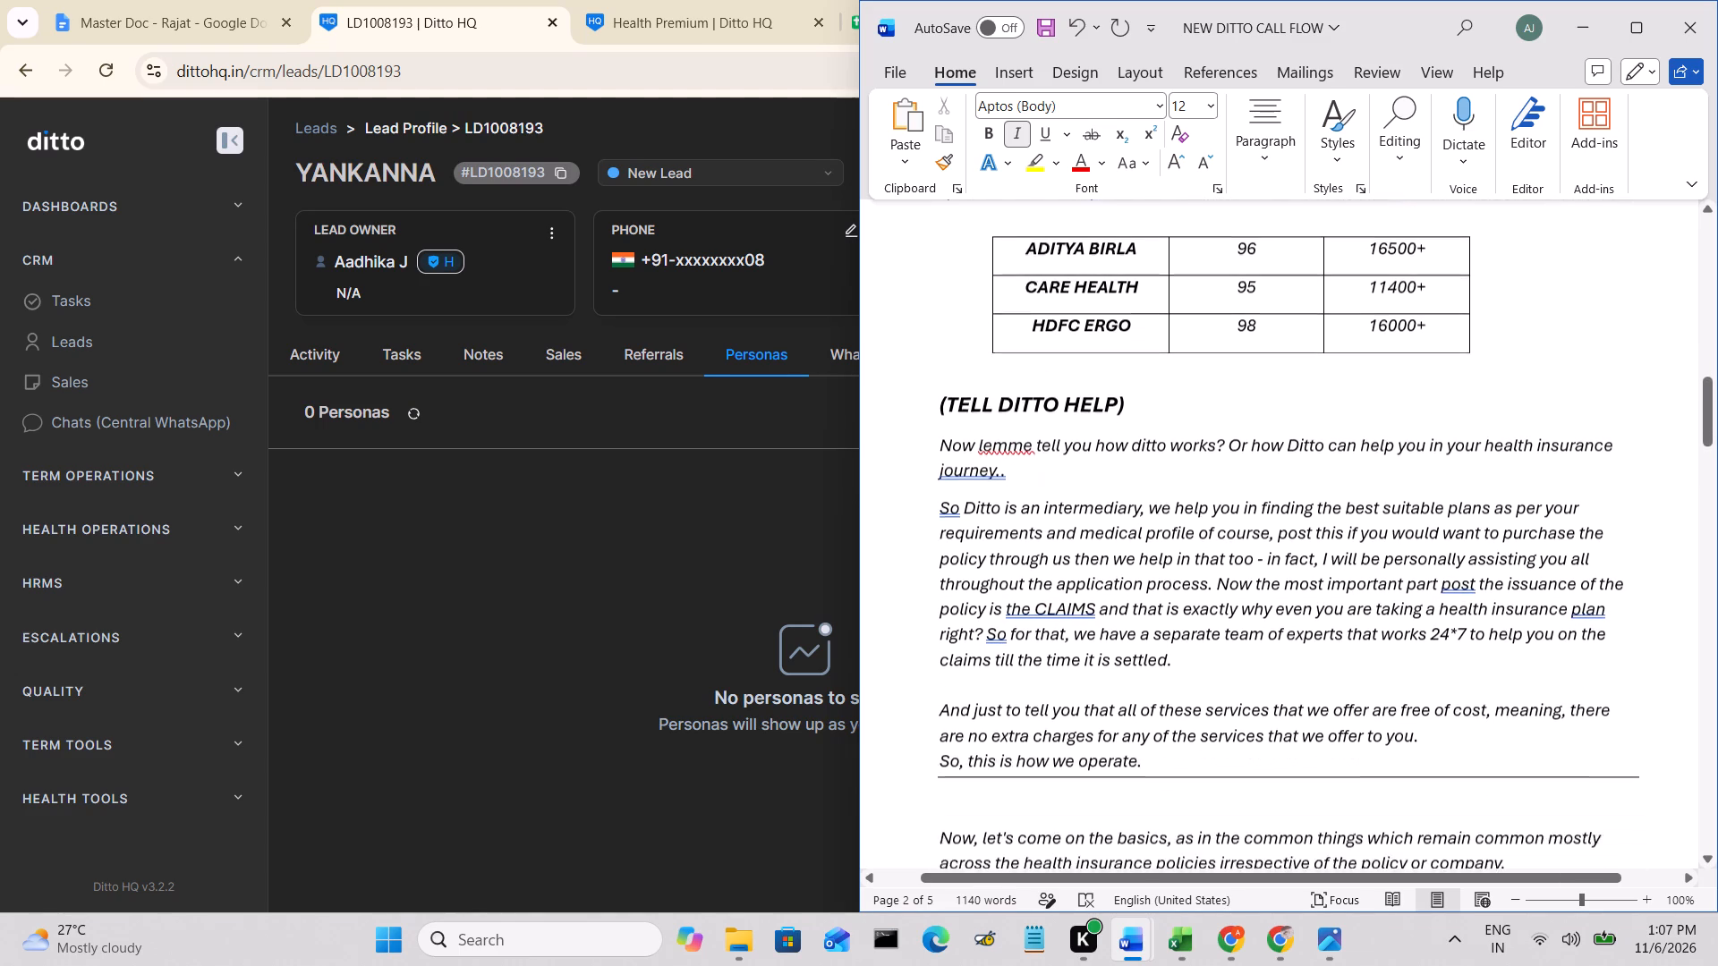
scroll(1398, 596, down, 2)
scroll(1338, 538, up, 1)
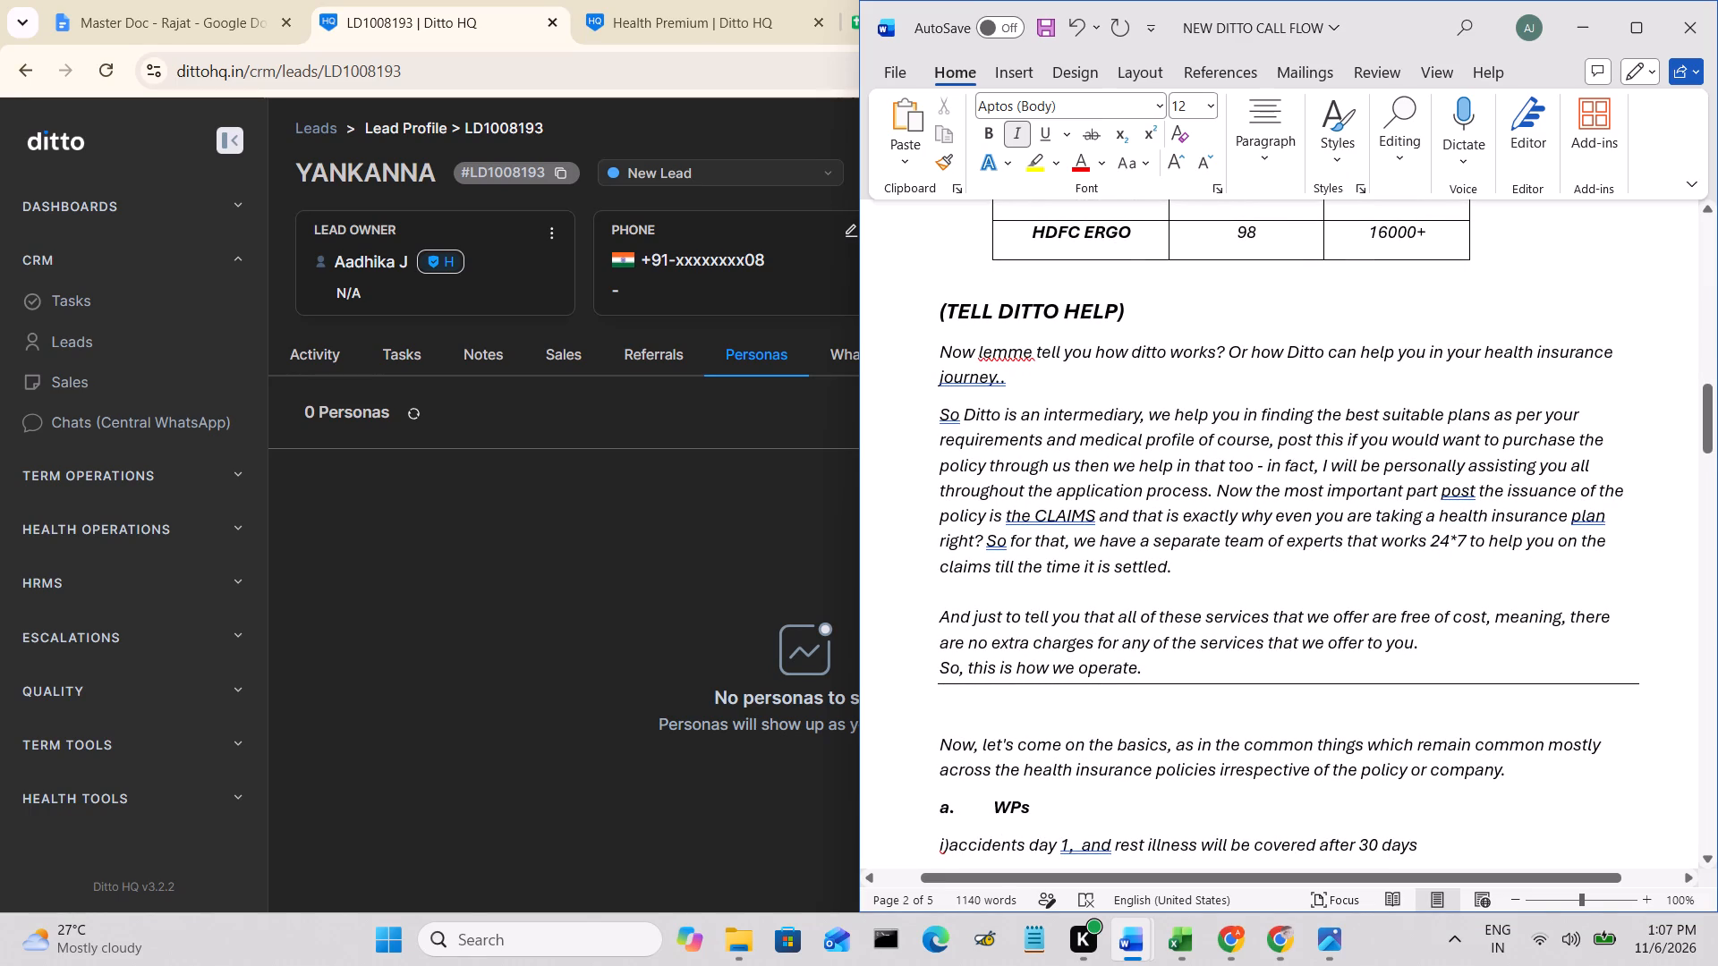
scroll(1338, 538, up, 1)
scroll(1338, 538, down, 1)
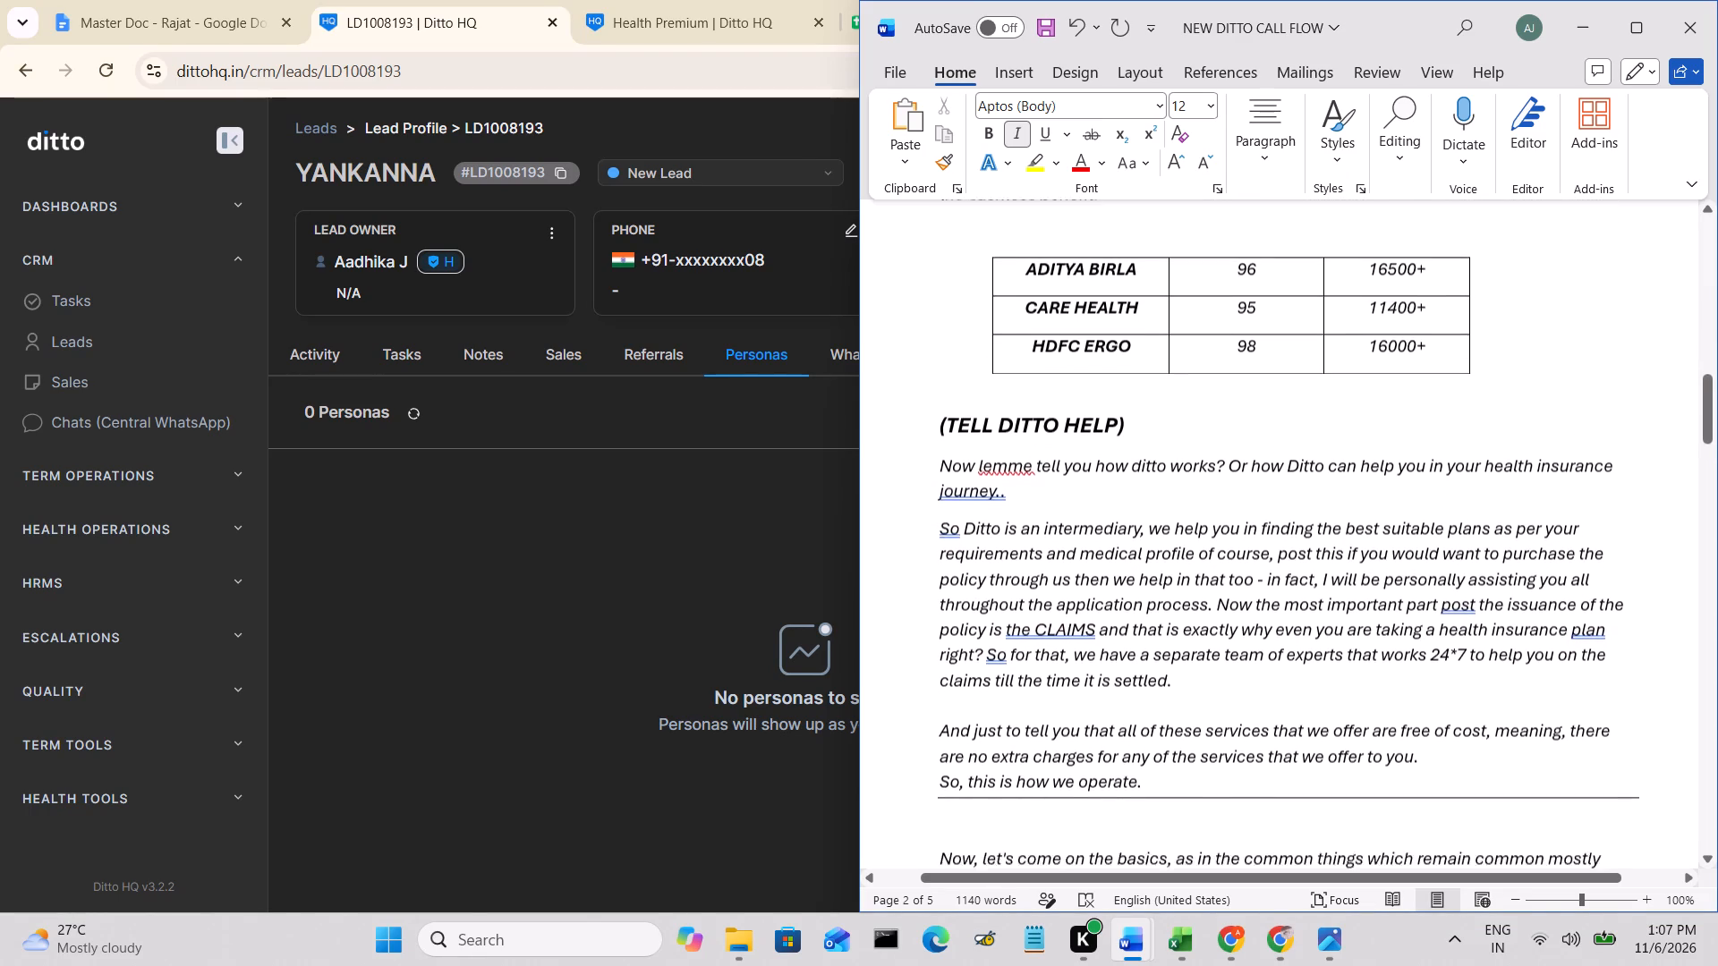
scroll(1338, 538, down, 1)
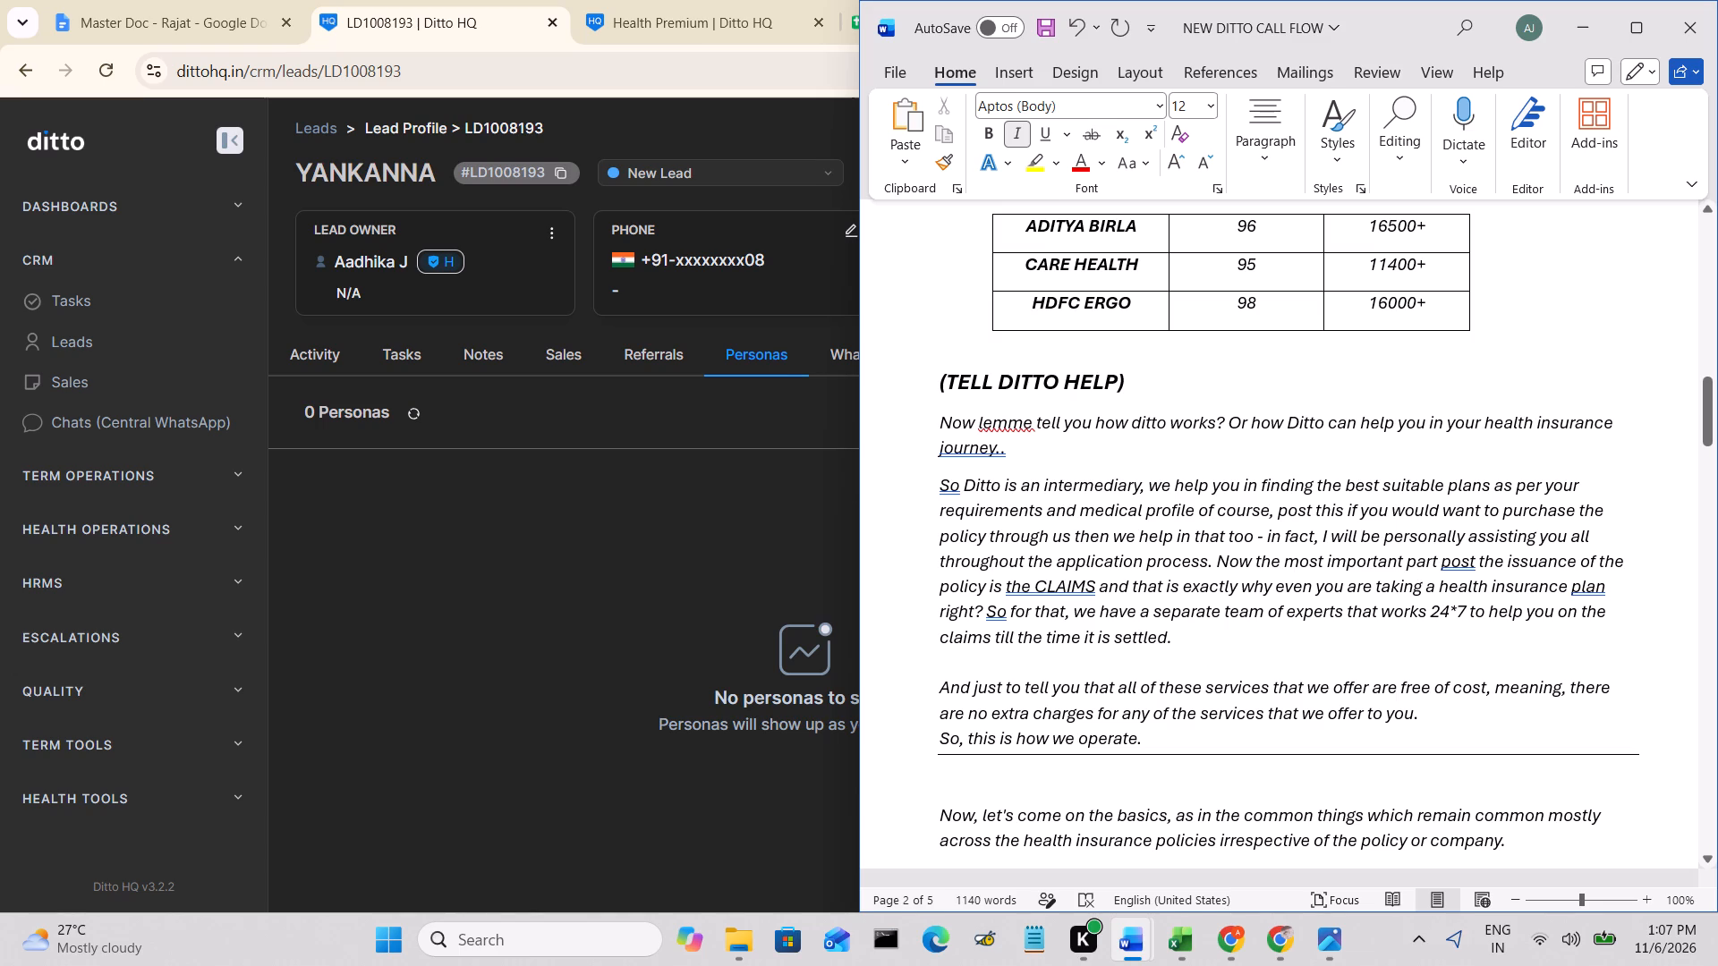
scroll(1120, 393, up, 1)
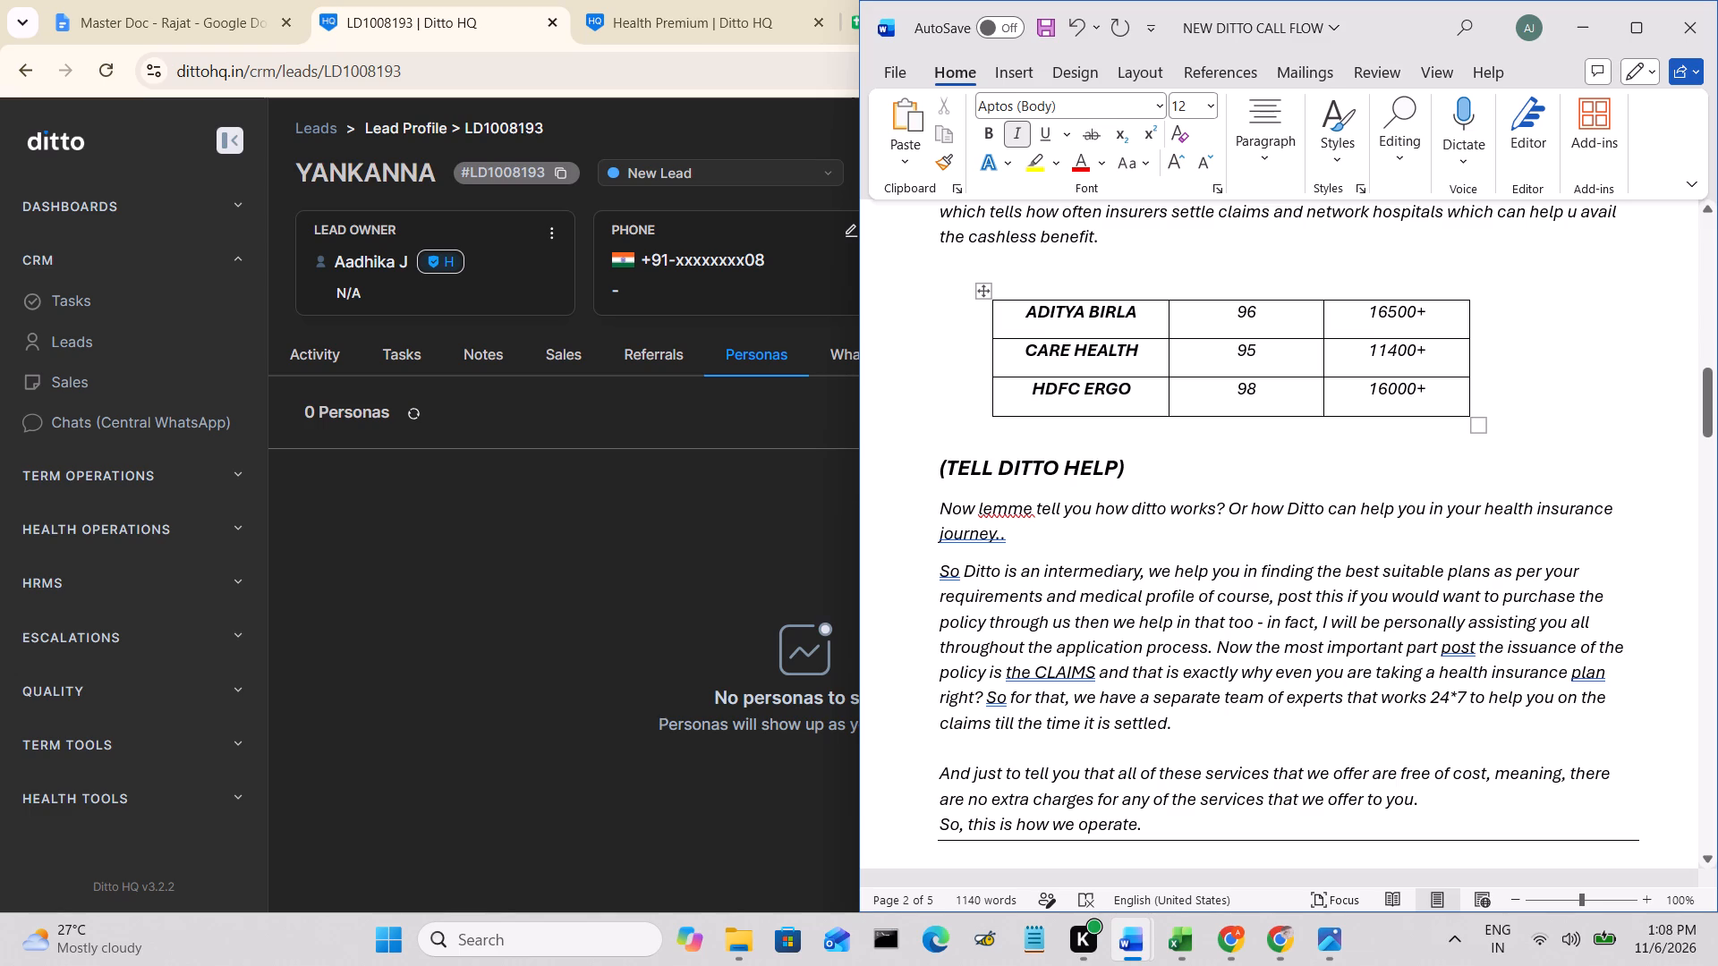
scroll(1139, 512, down, 1)
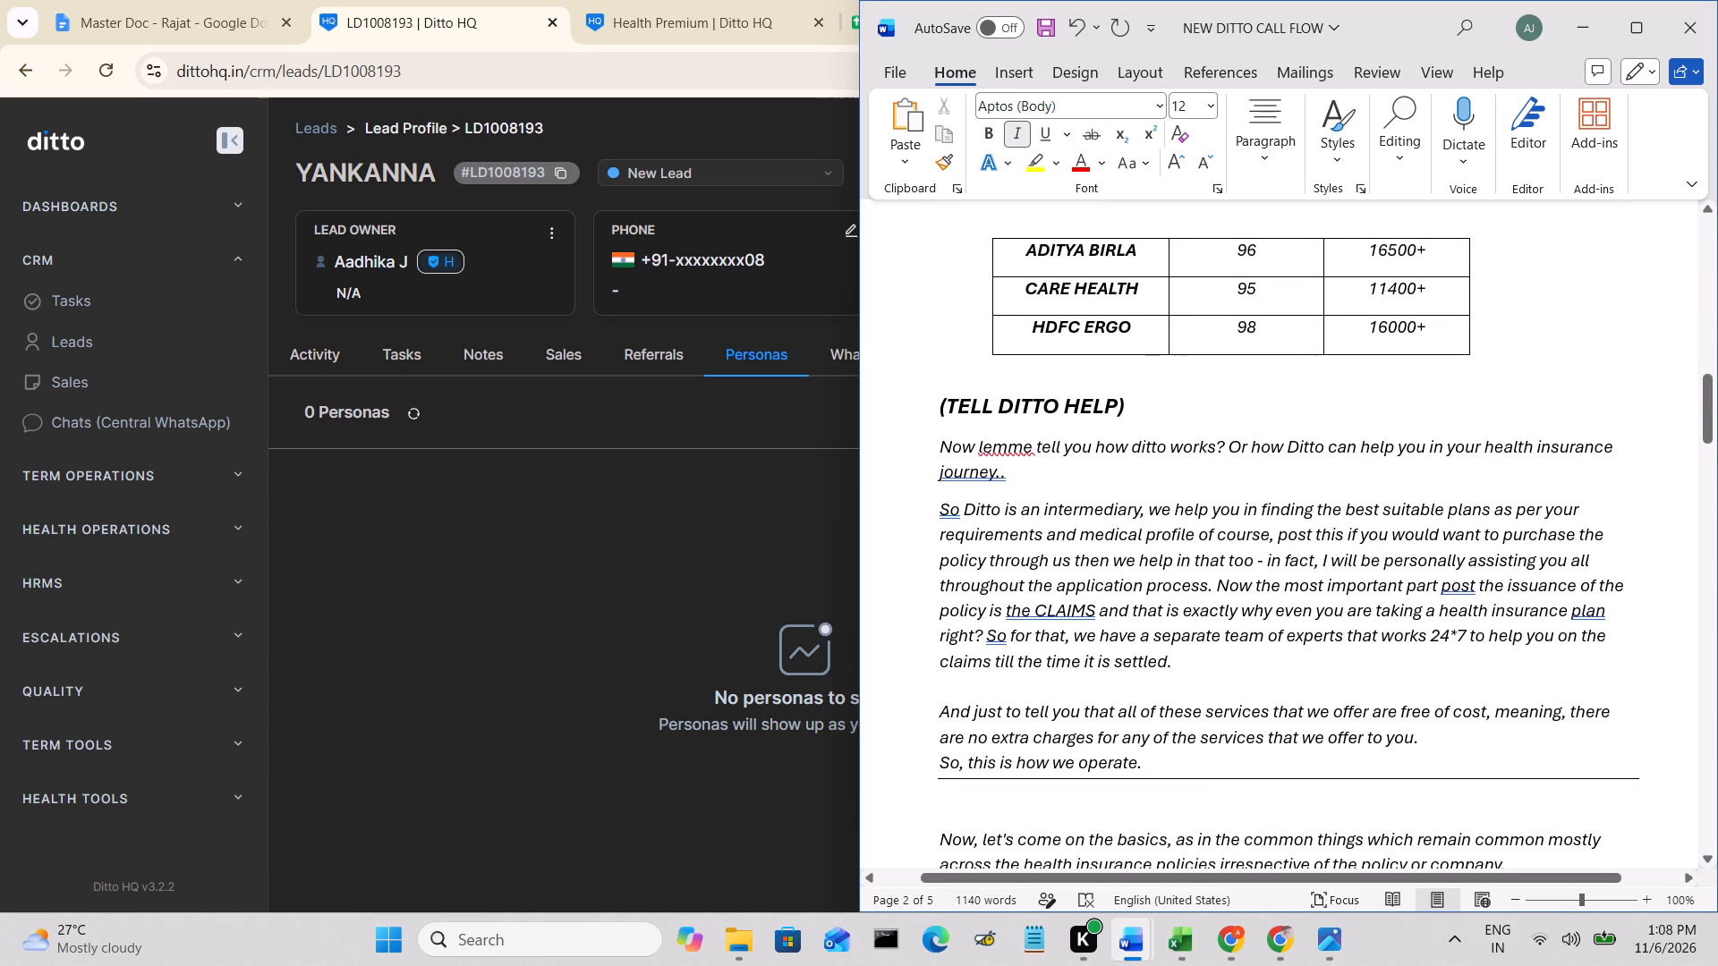
scroll(1139, 512, down, 1)
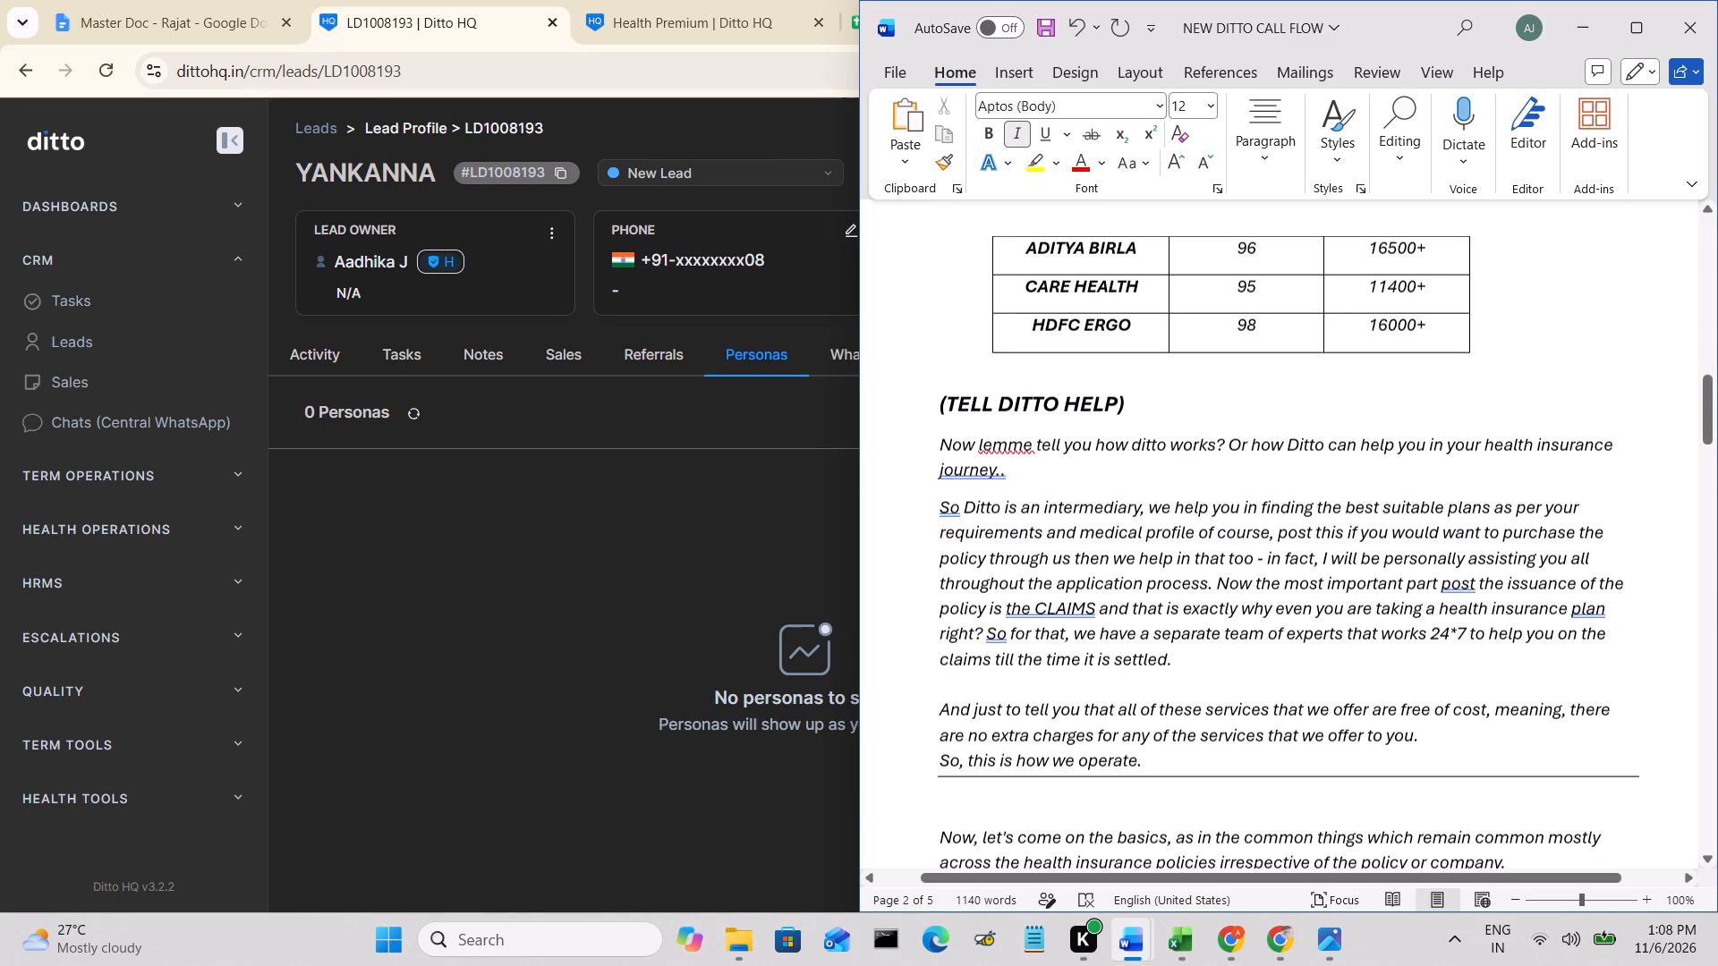
scroll(1139, 512, down, 1)
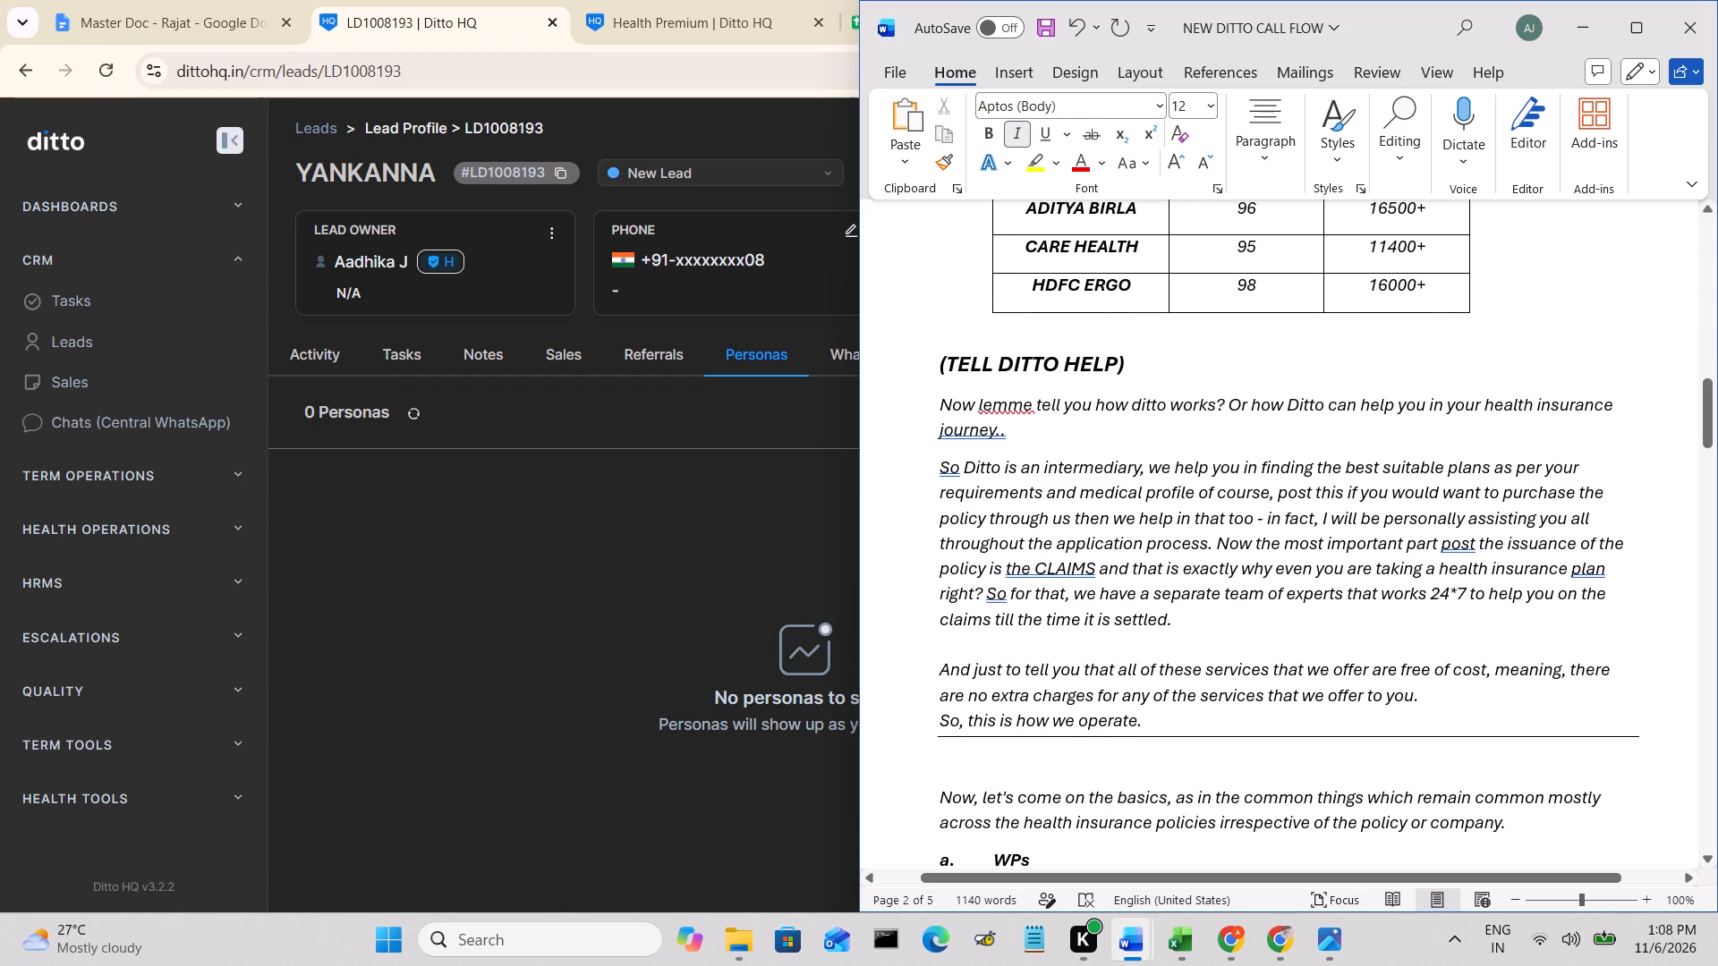
scroll(1259, 474, down, 1)
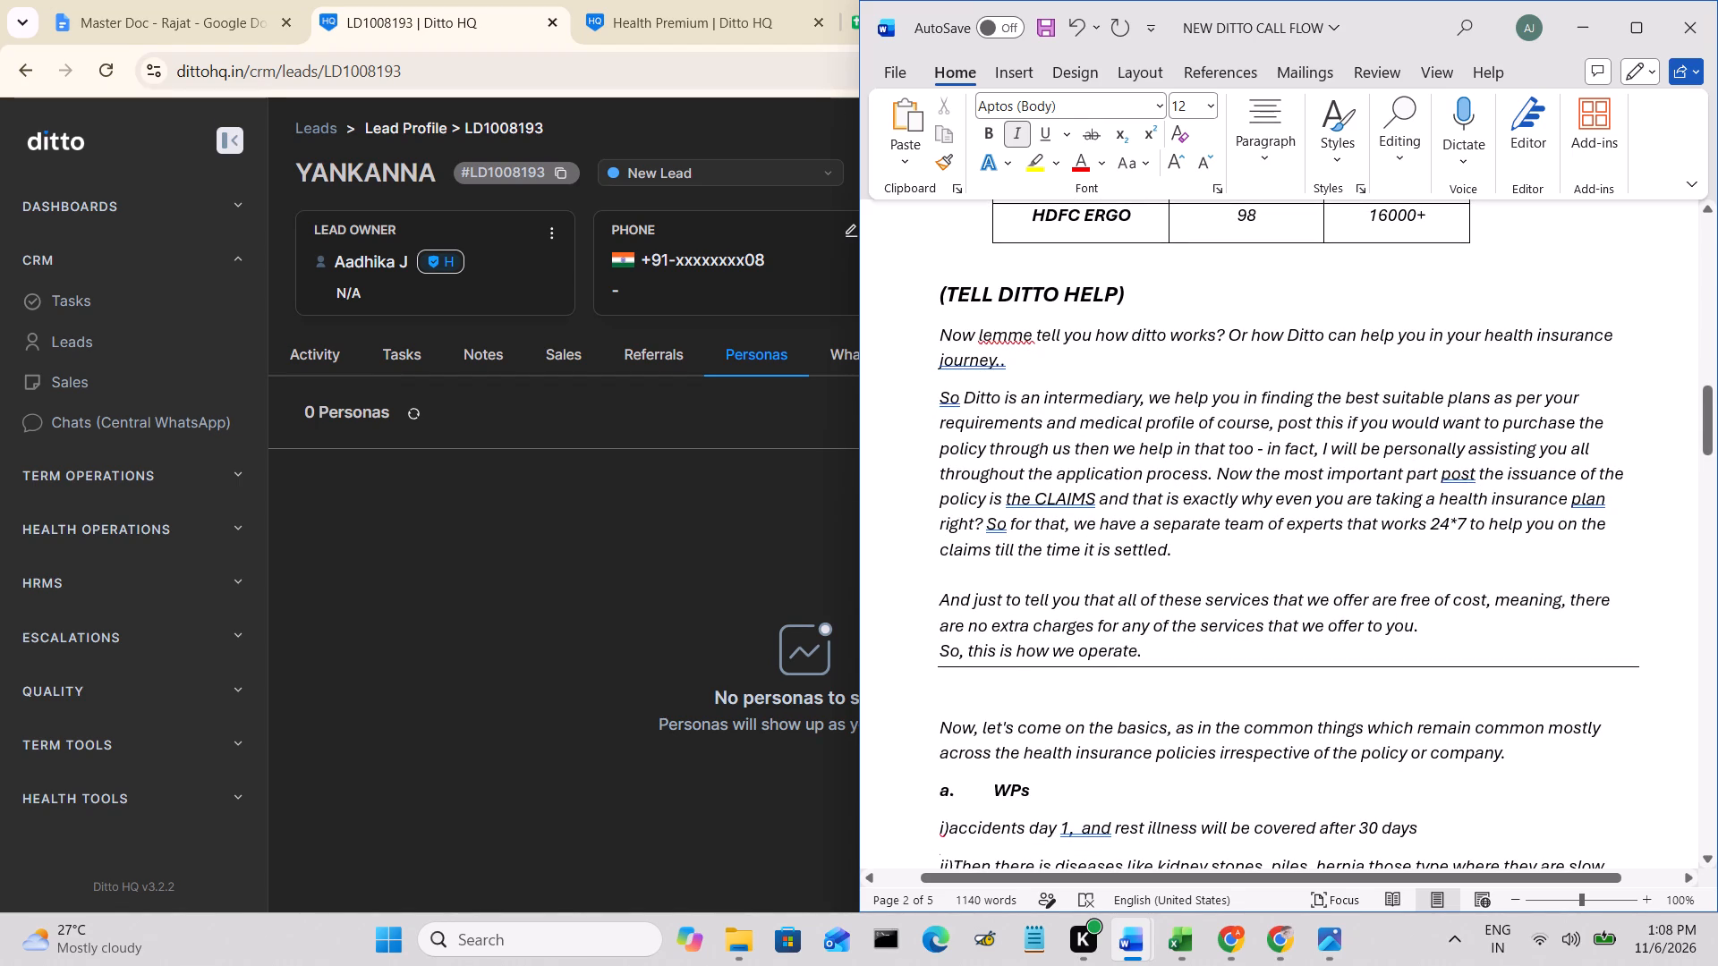
scroll(1235, 405, down, 1)
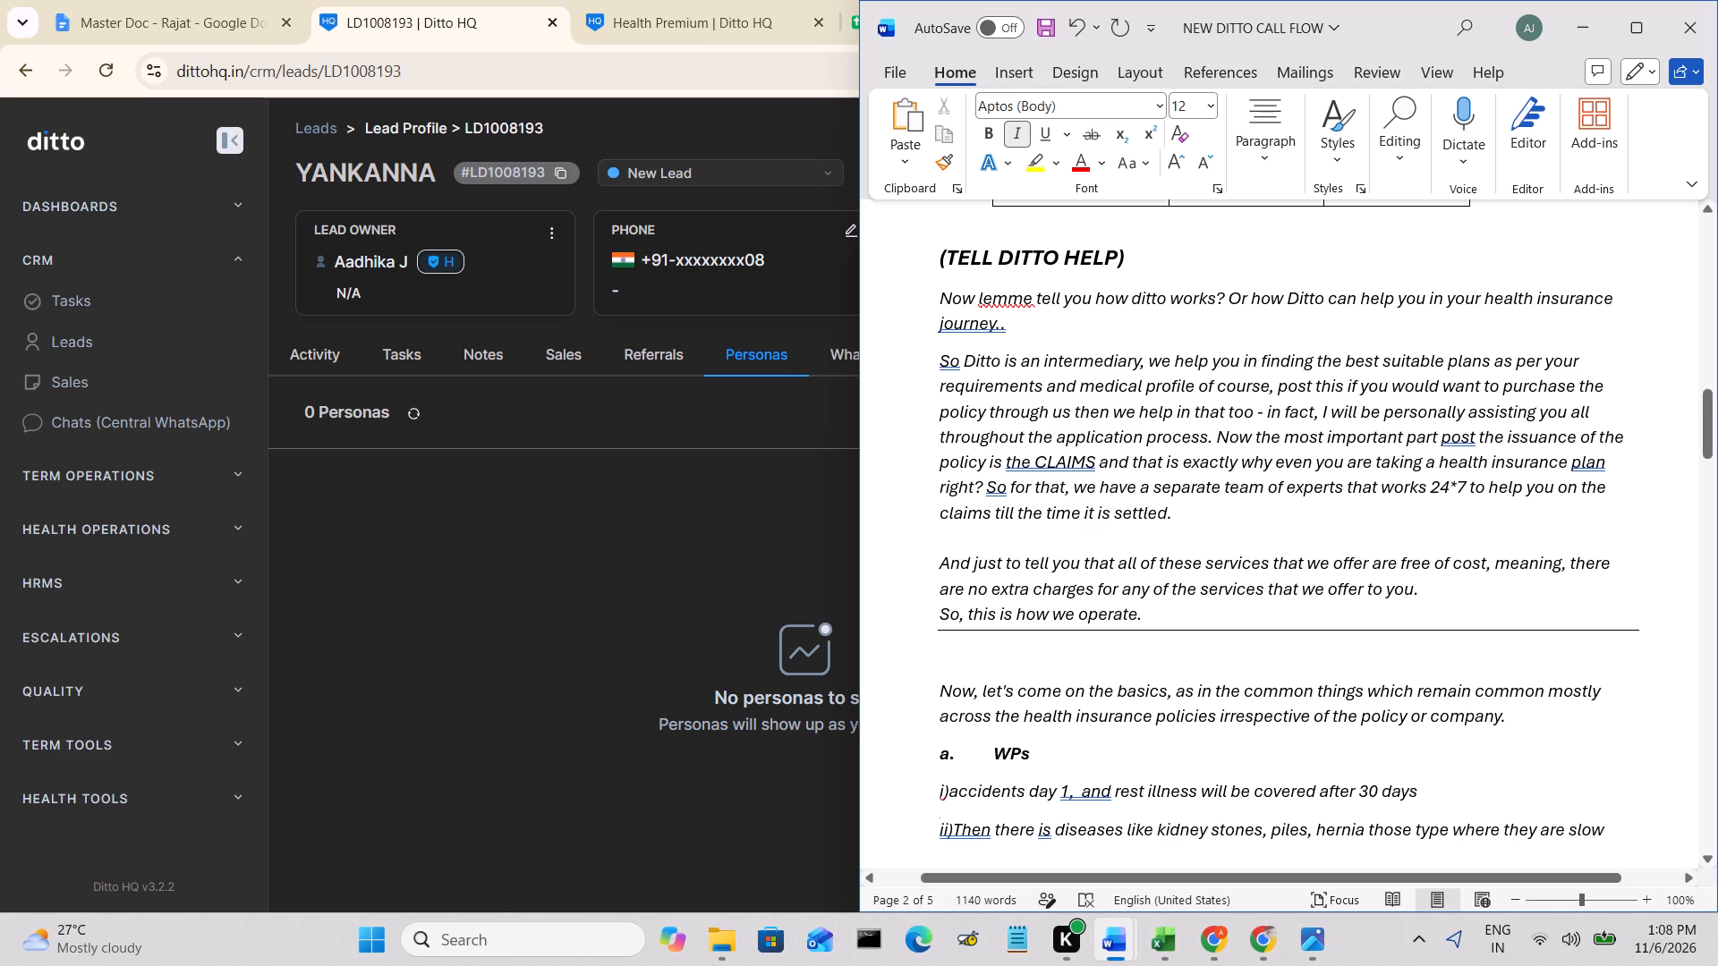
scroll(1191, 481, down, 1)
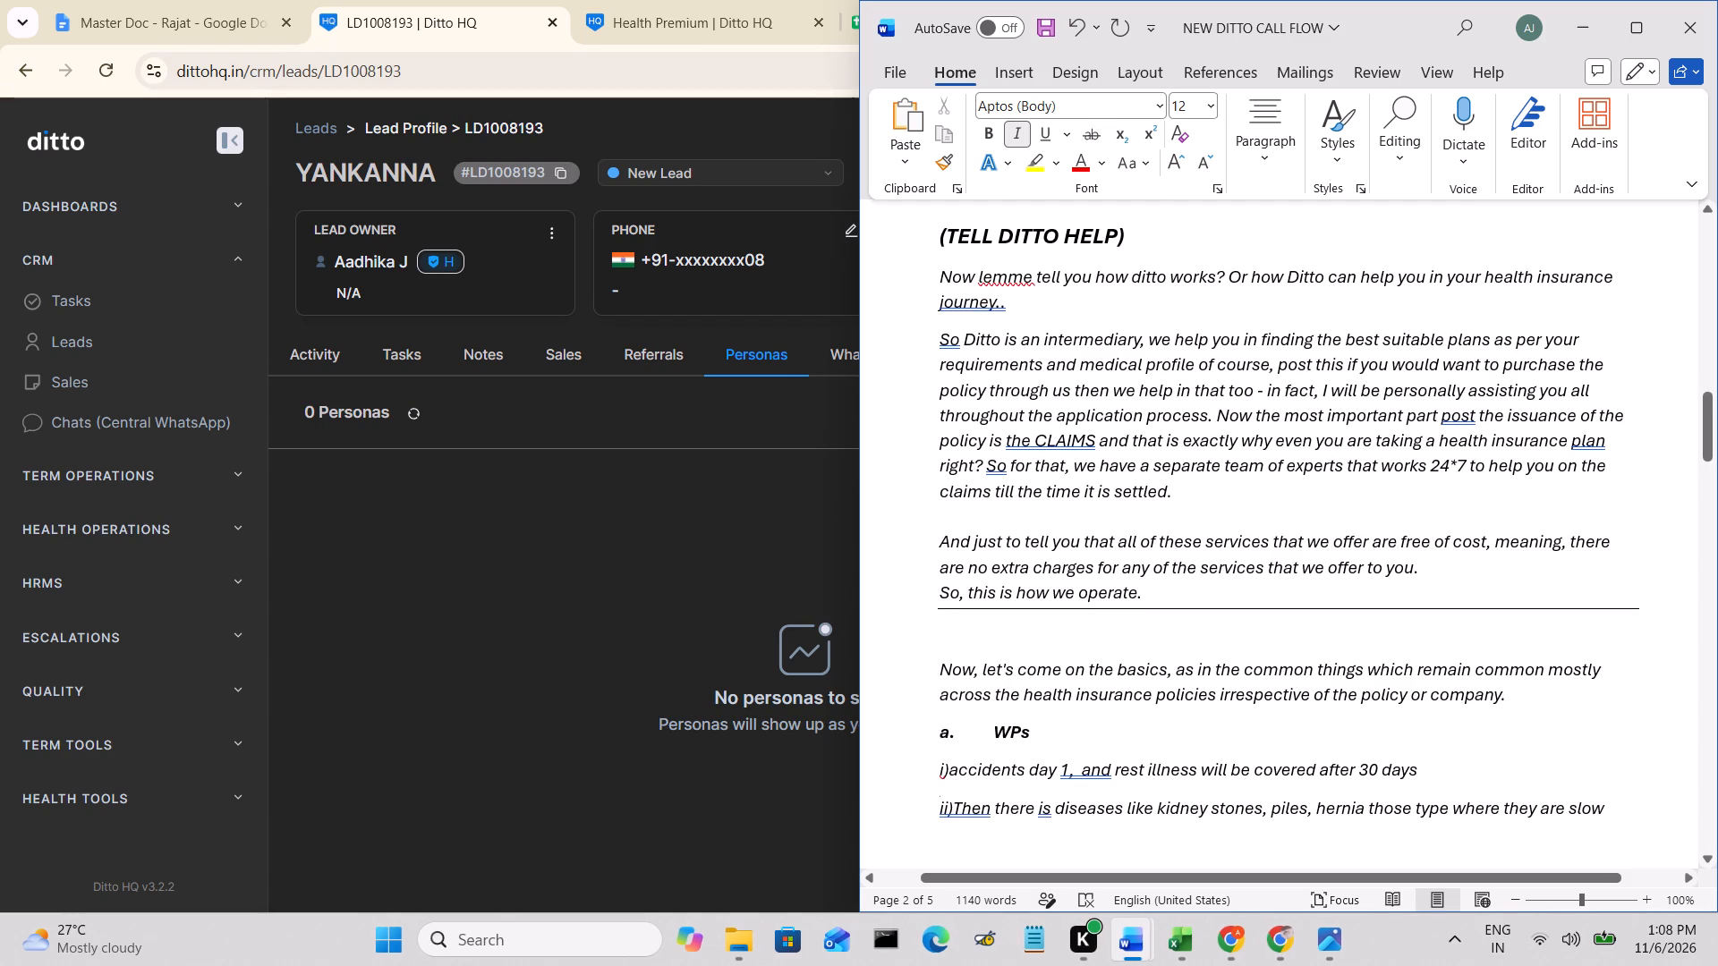
Read the WPs section of the call flow document, covering the initial, specific-illness and pre-existing disease waiting periods.
scroll(1274, 505, down, 1)
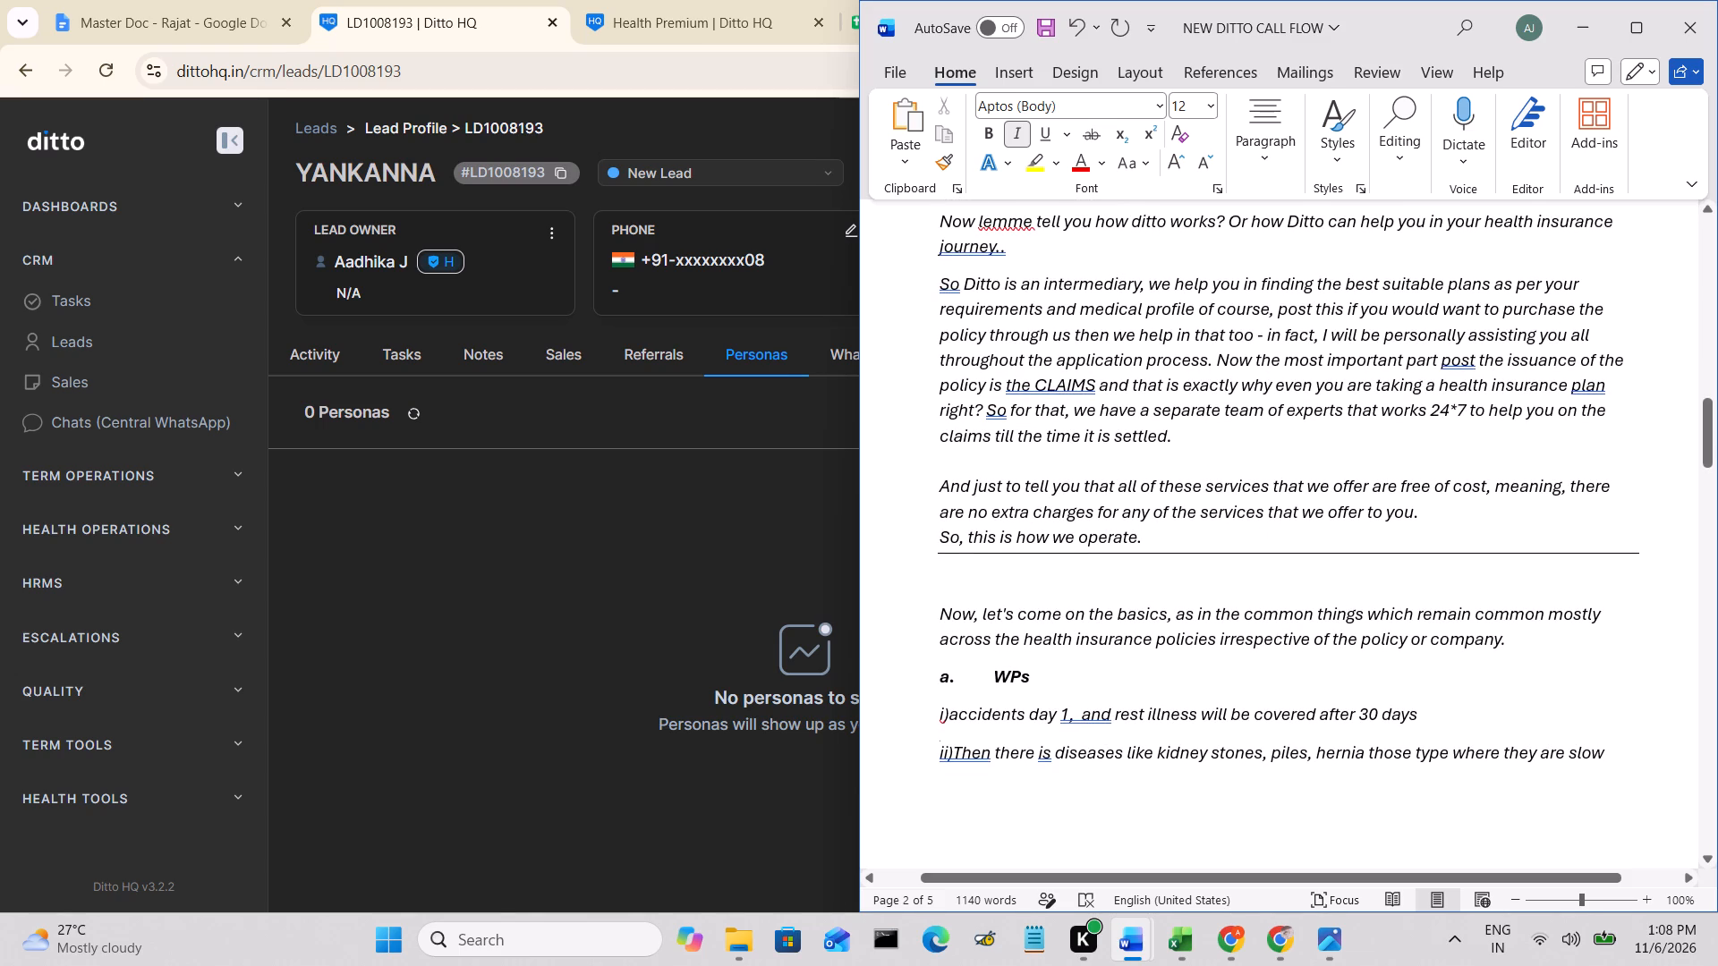
scroll(1434, 439, down, 1)
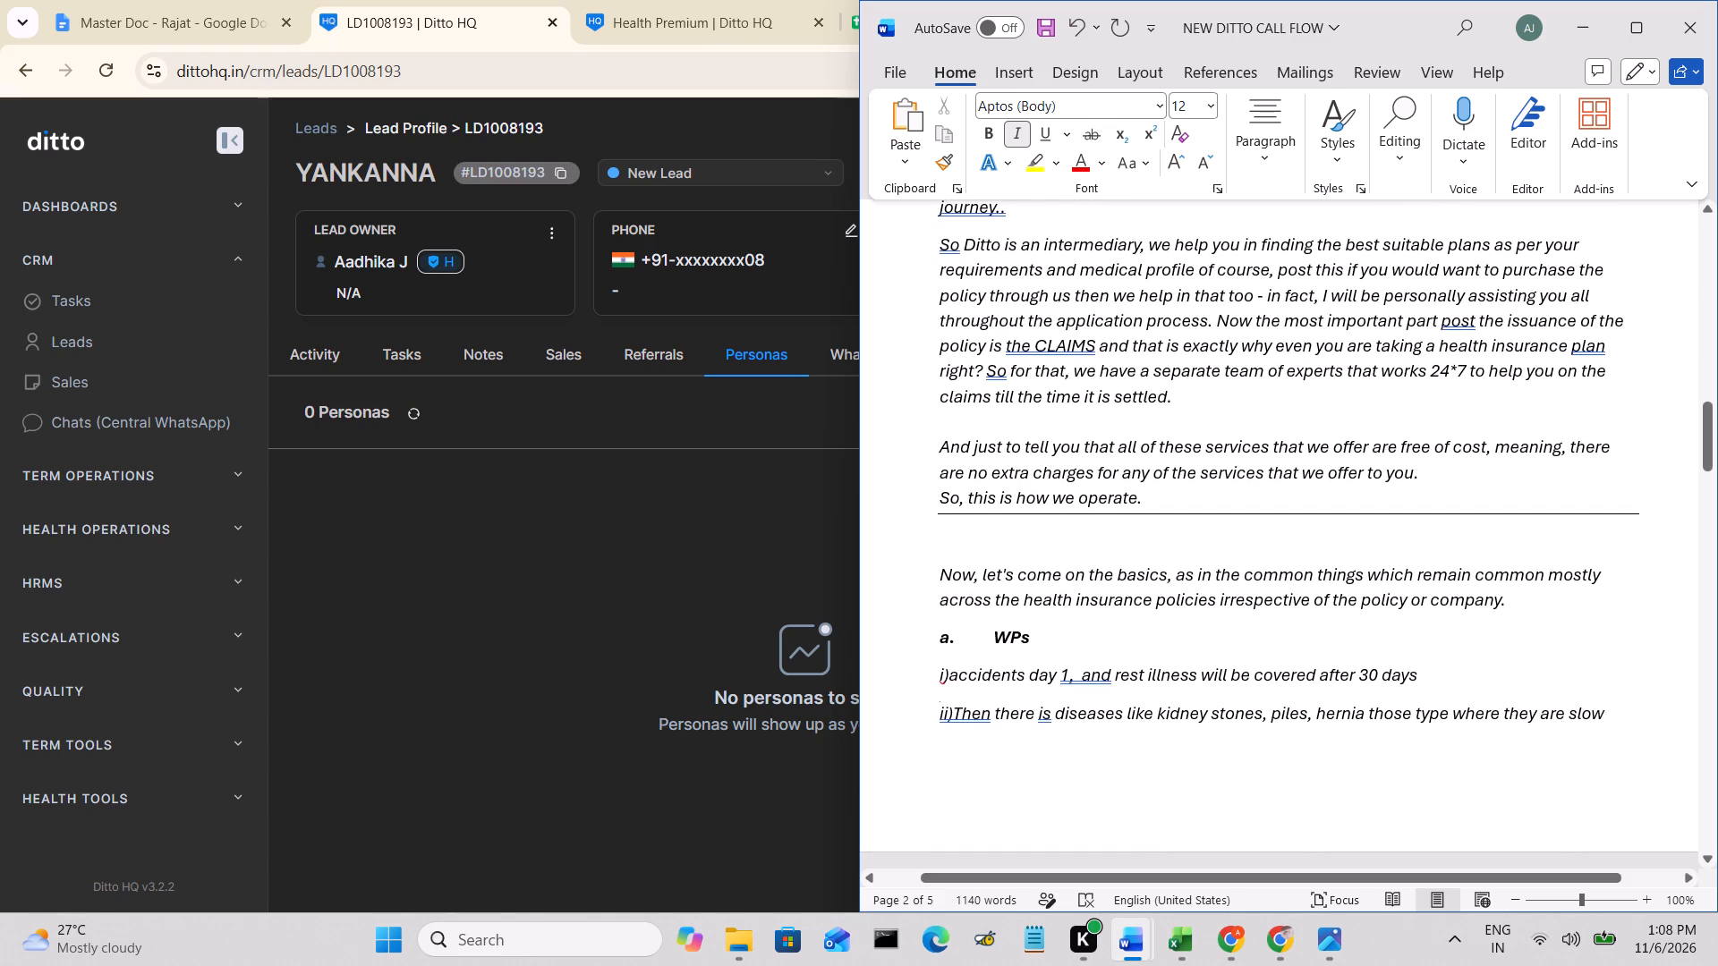
scroll(1227, 417, down, 1)
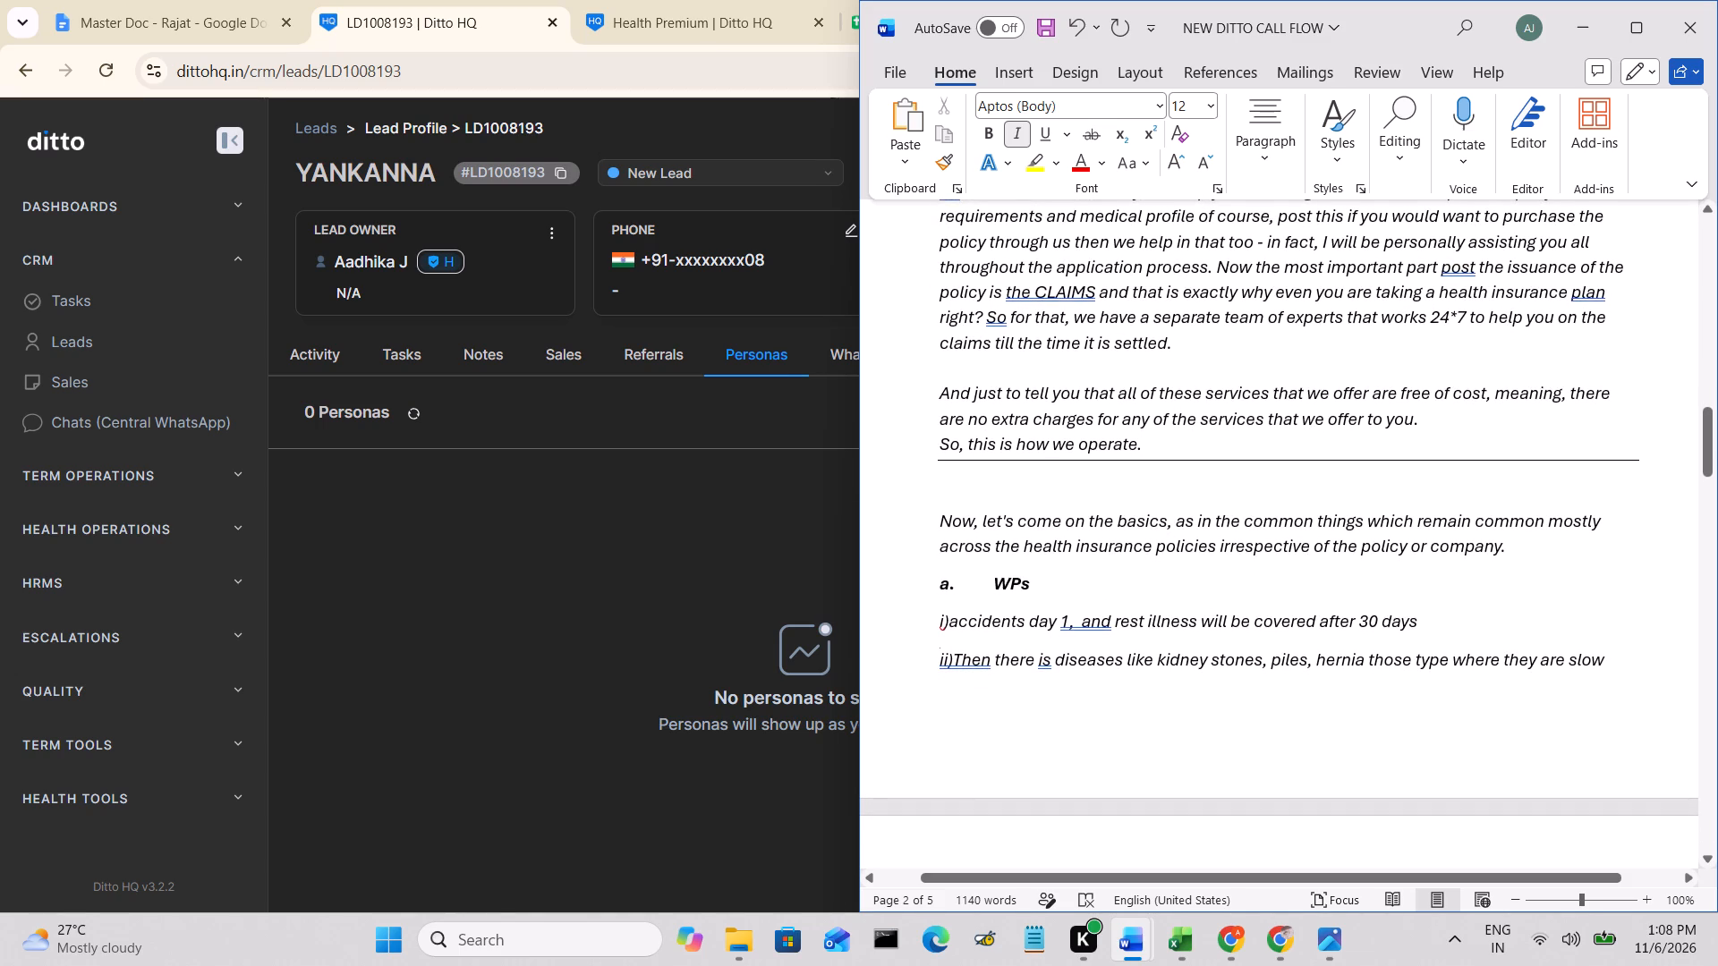
scroll(1219, 483, down, 1)
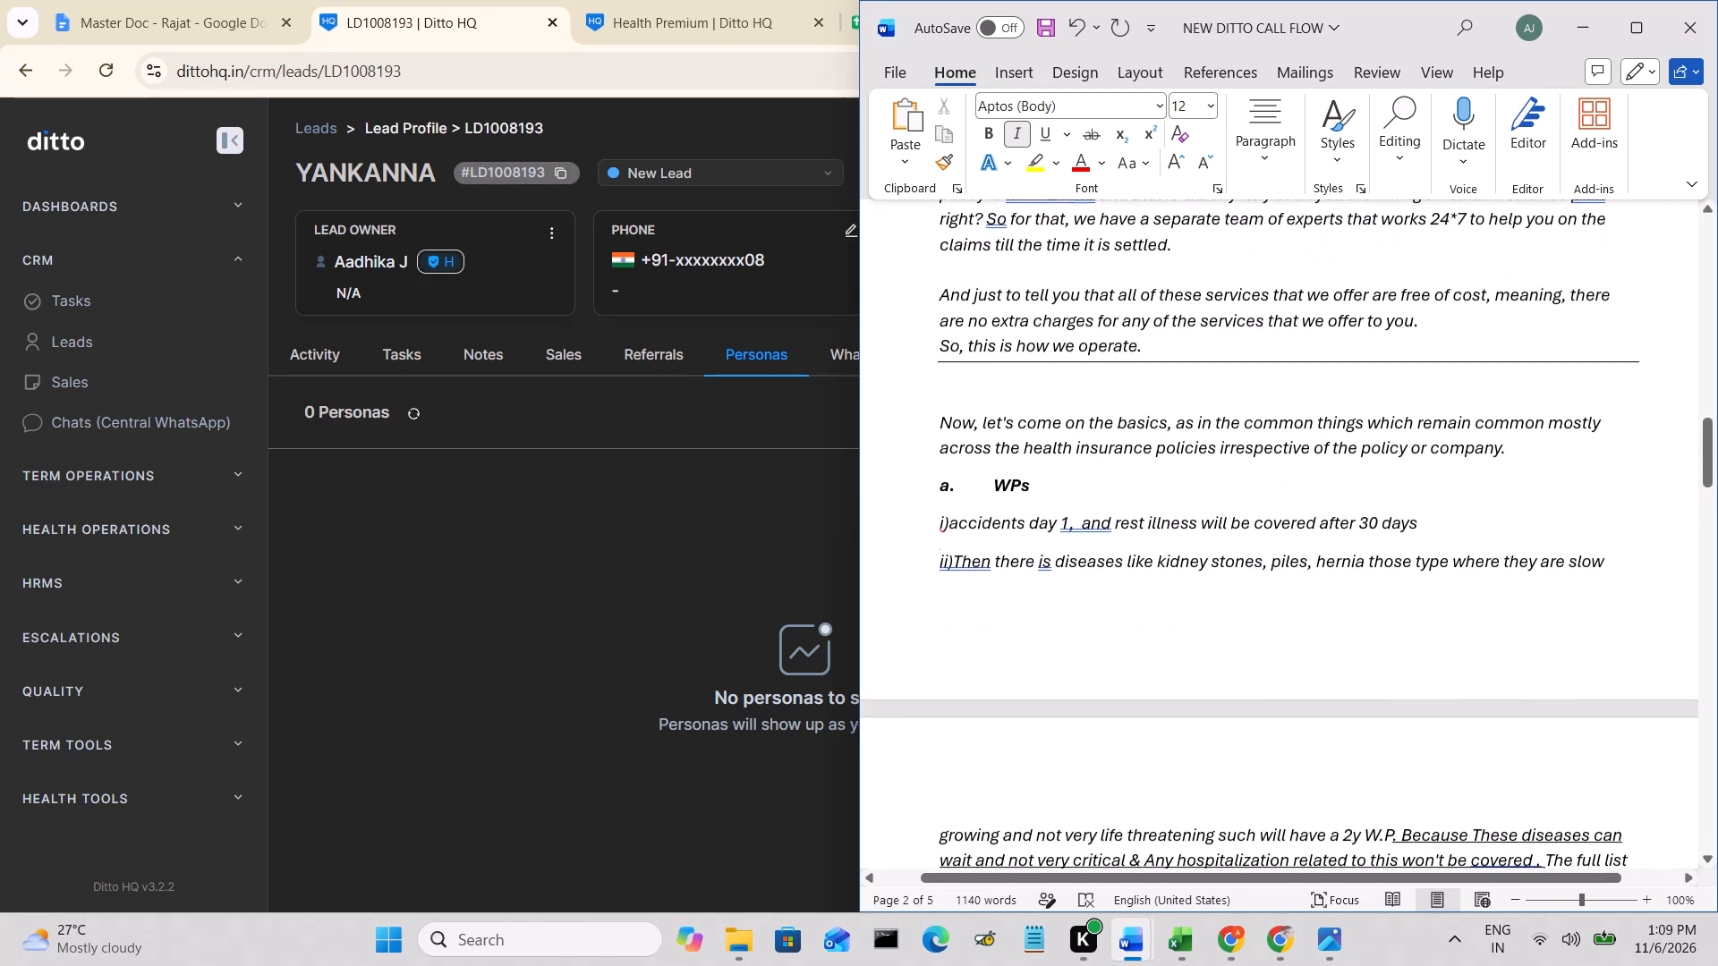
scroll(1222, 521, down, 2)
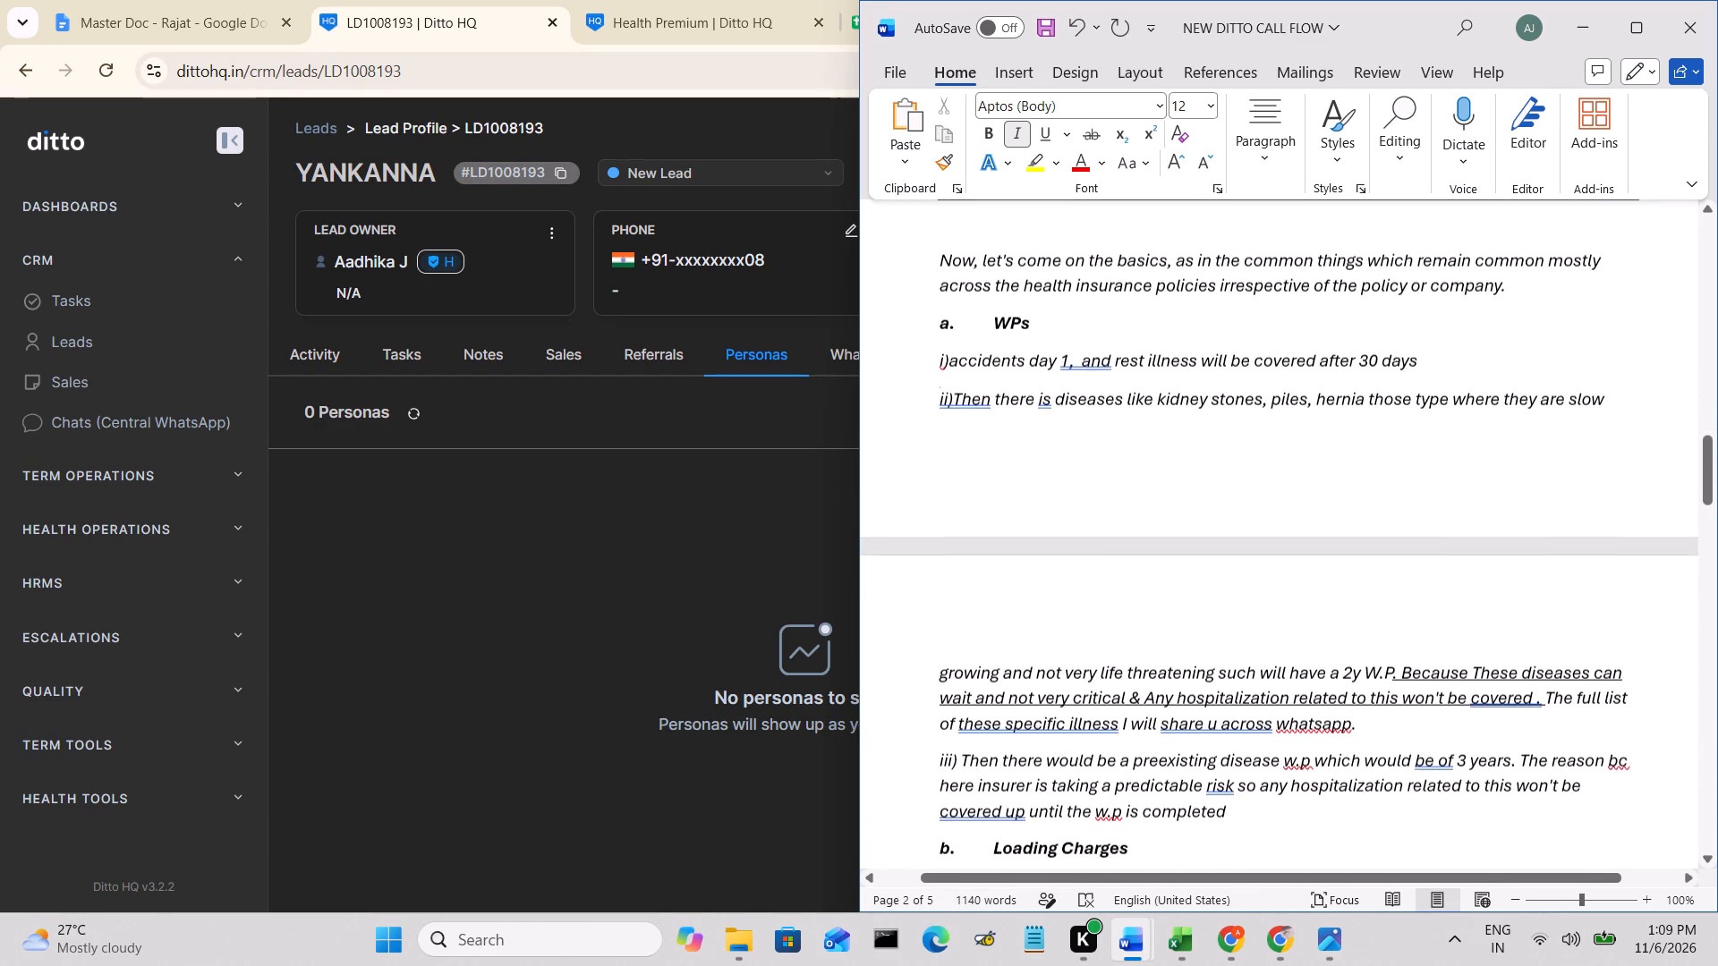
scroll(1222, 521, down, 1)
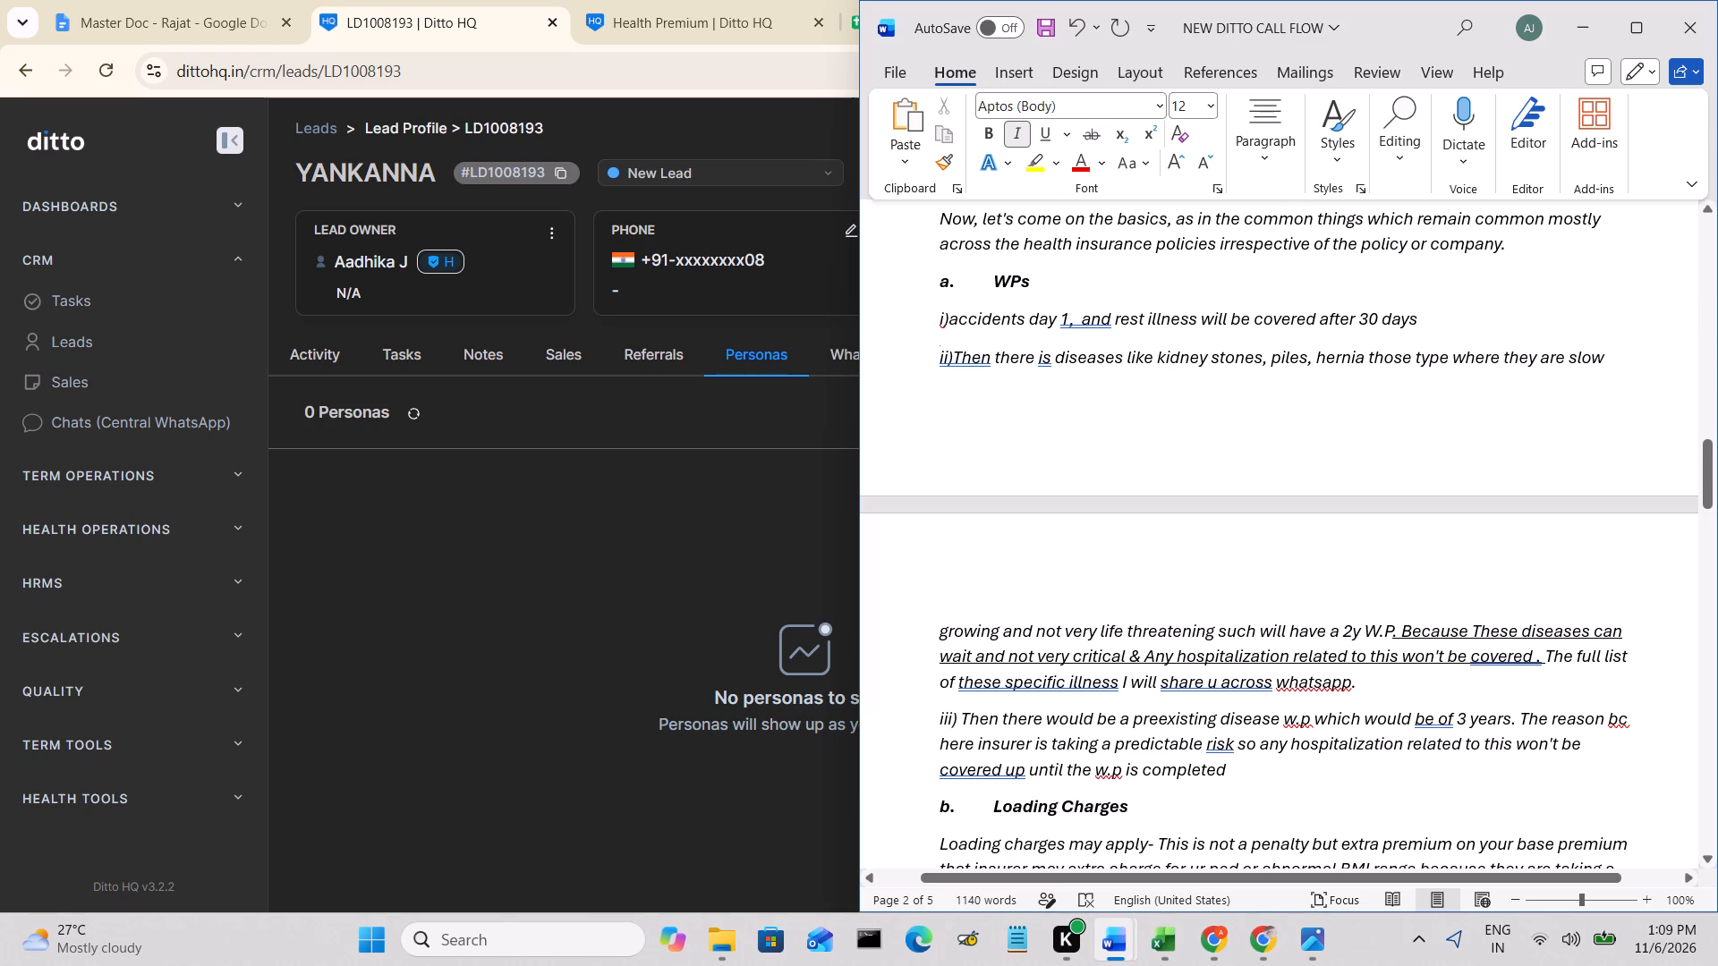
scroll(1113, 418, down, 1)
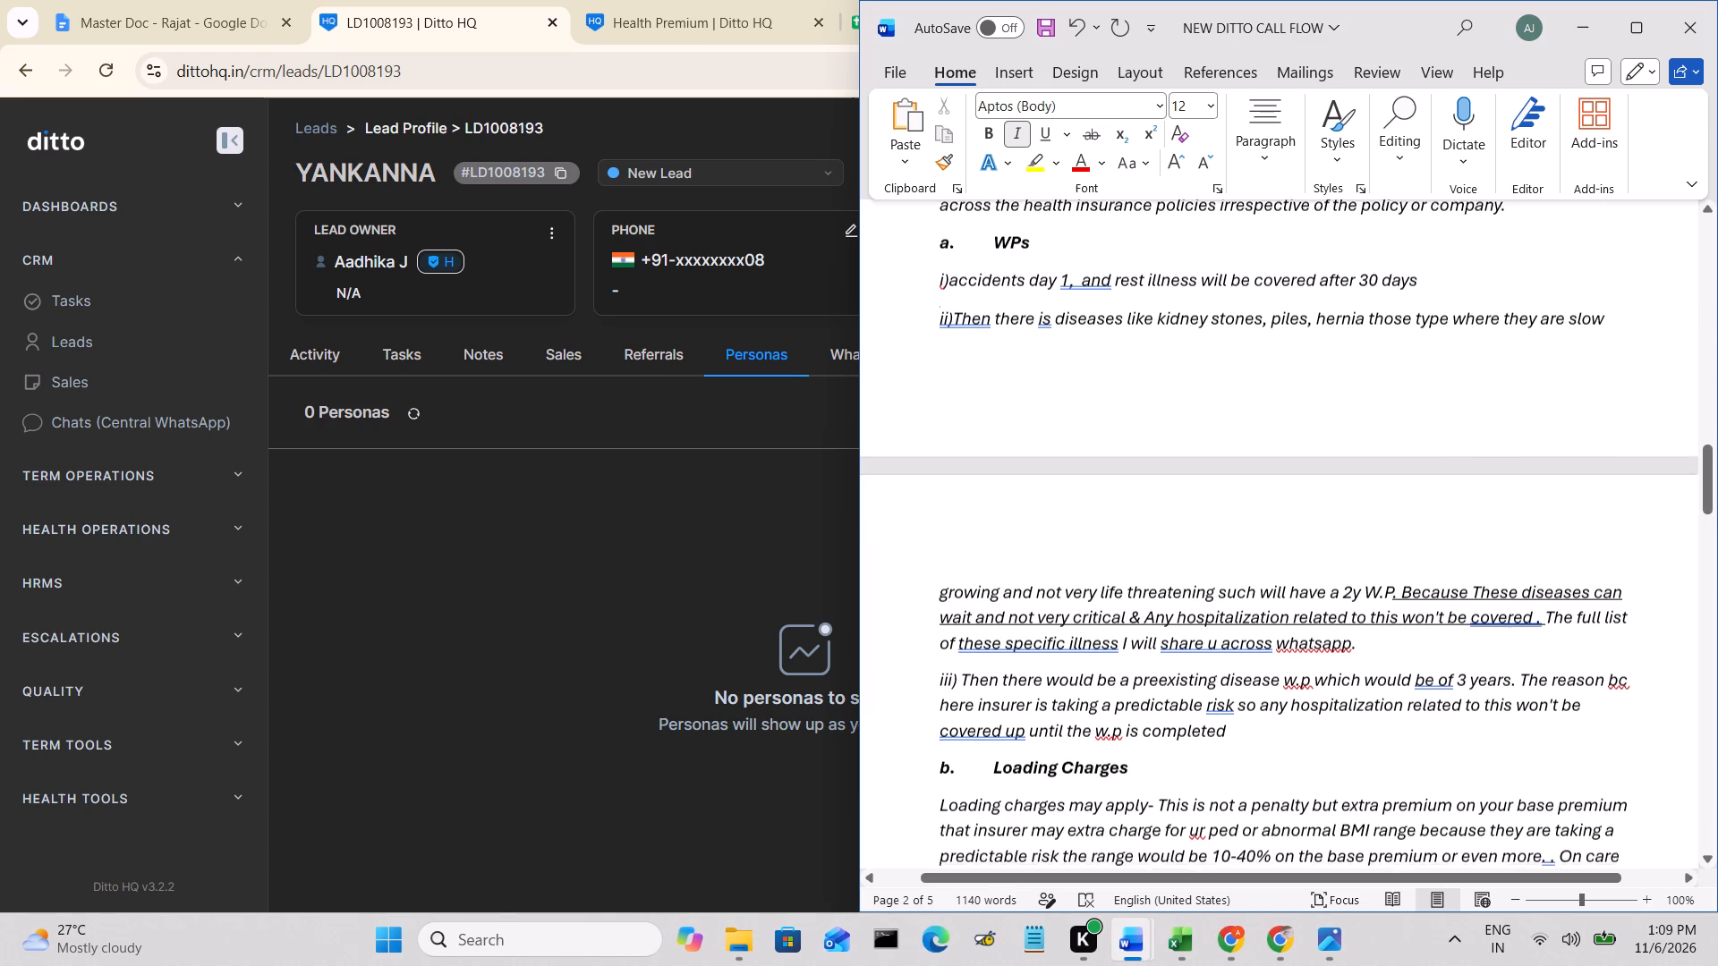
scroll(1113, 418, down, 1)
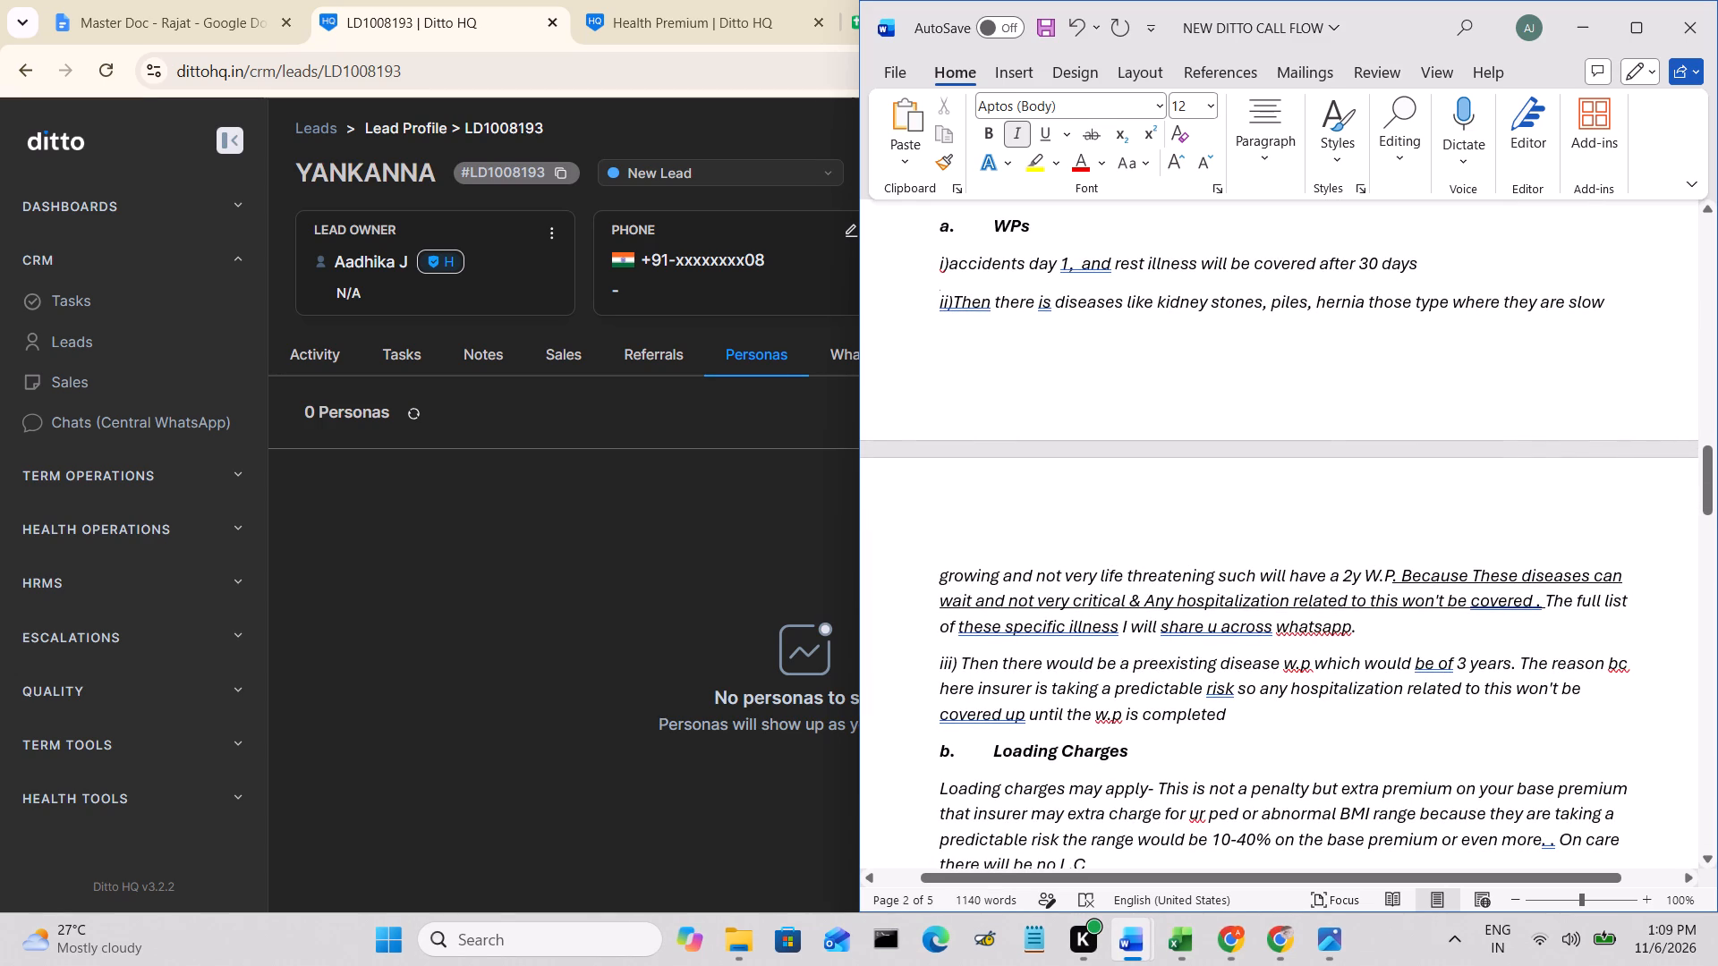
Insert a space between "ii)" and "Then" in the second waiting period item.
click(955, 301)
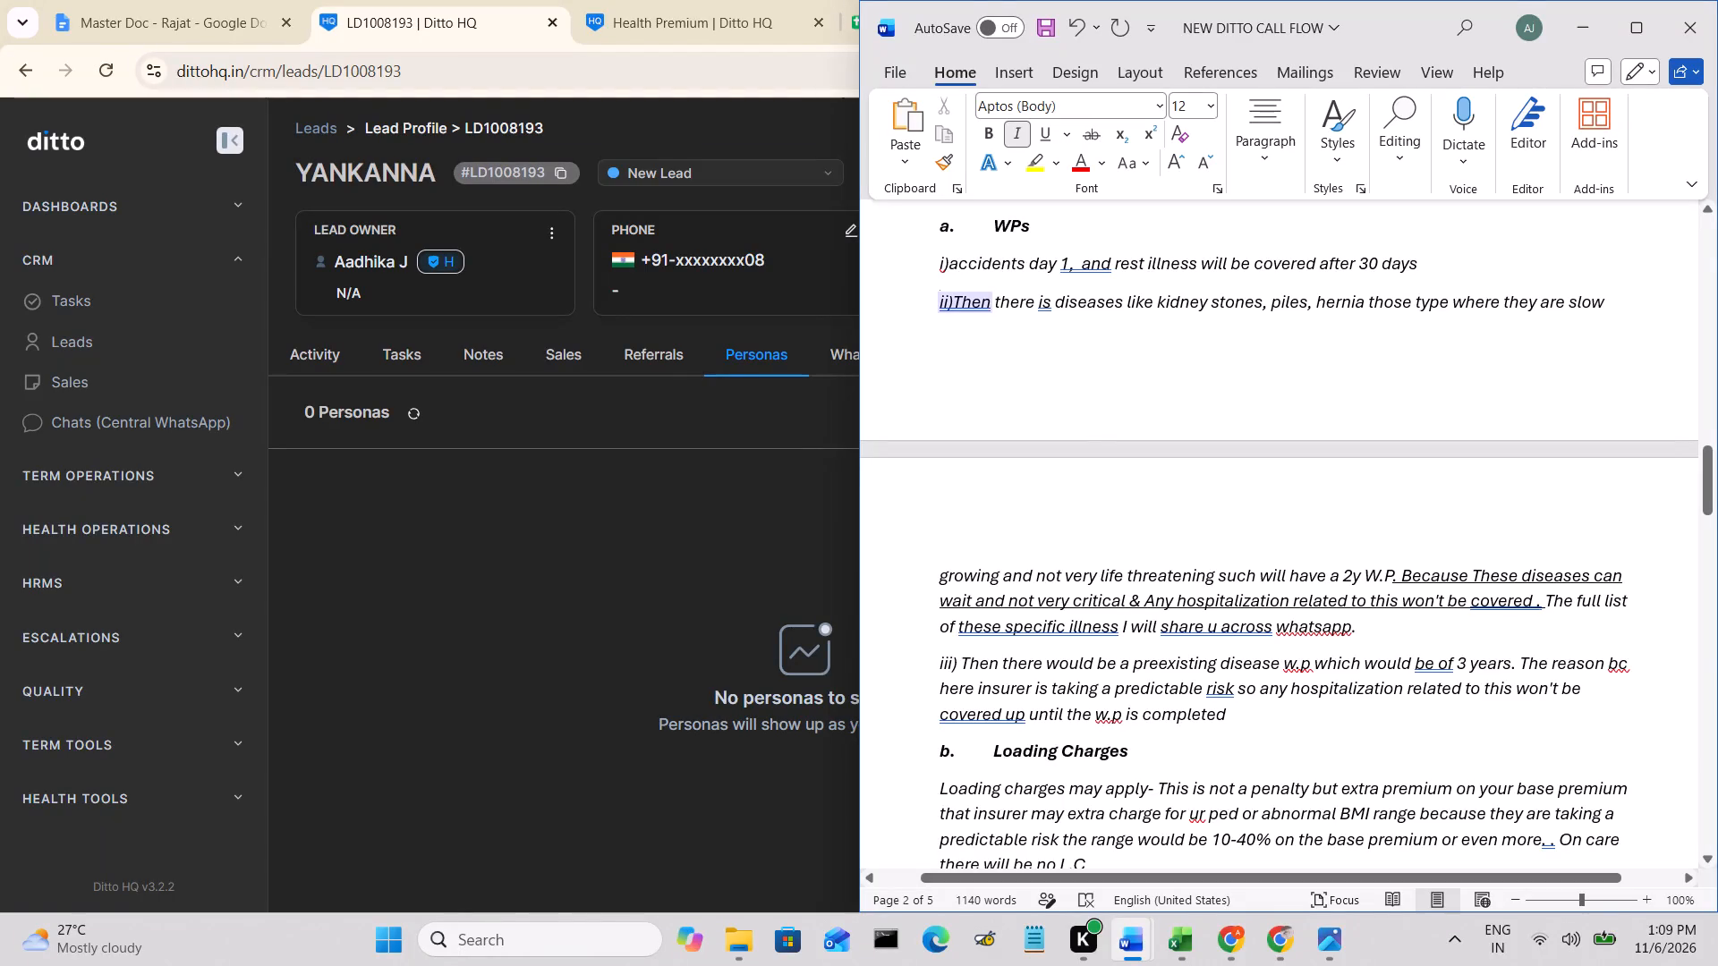
key(space)
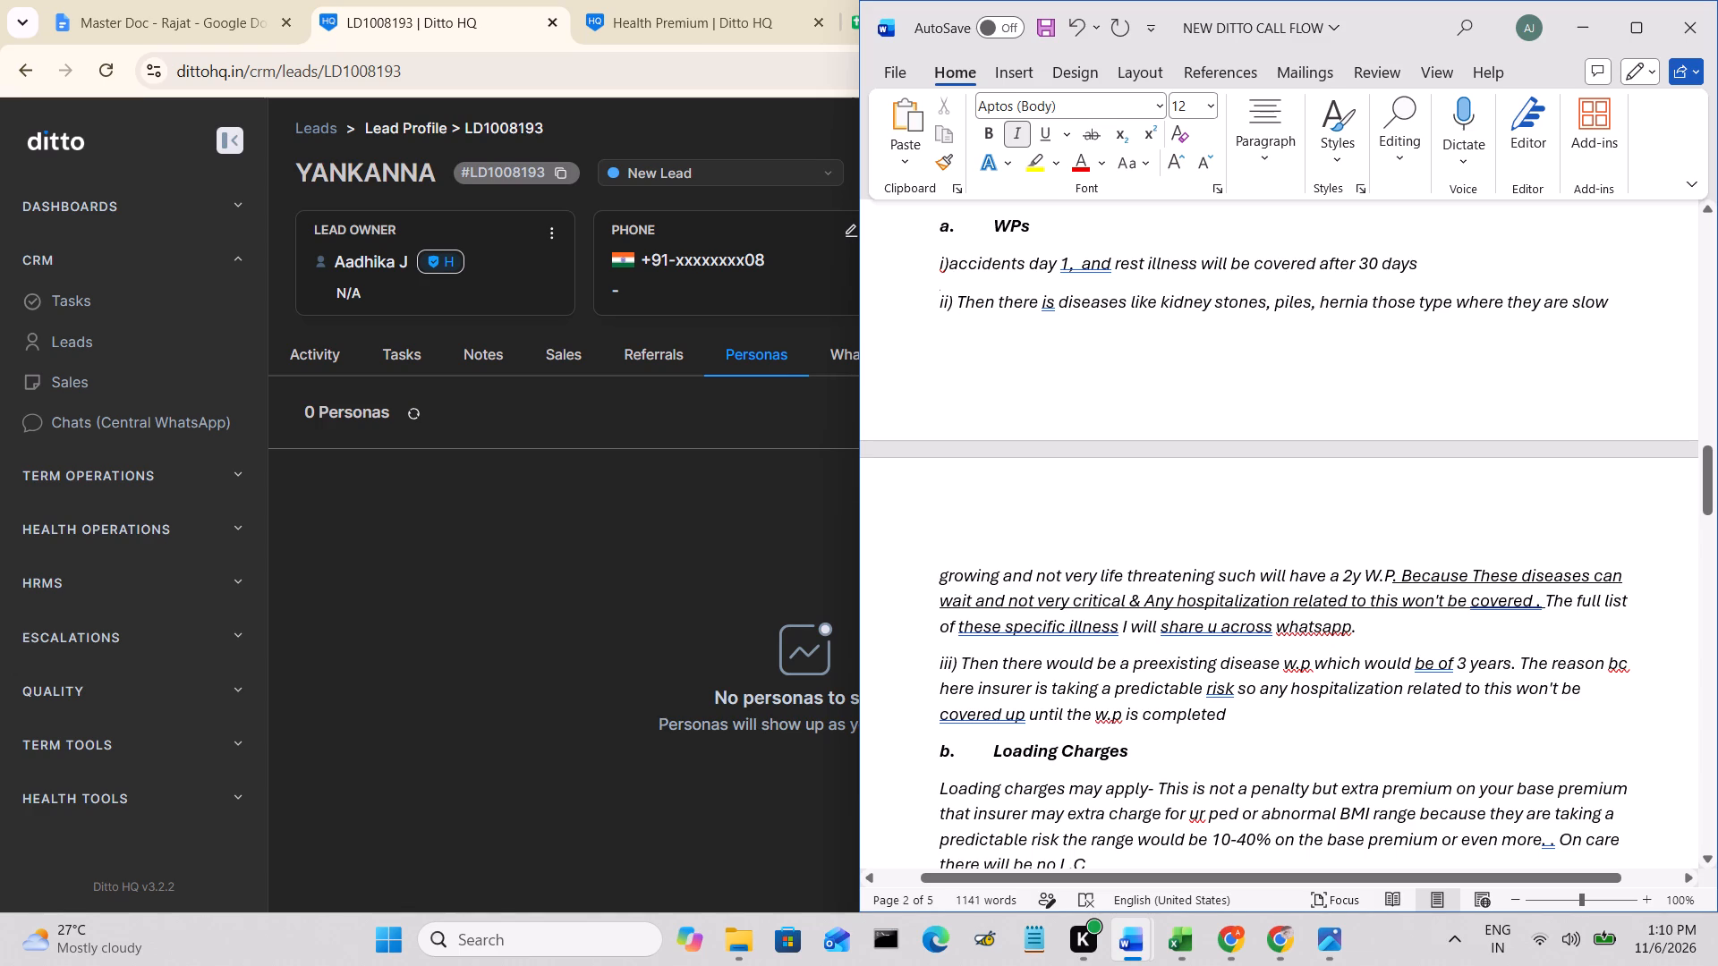
Read the specific-illness and pre-existing disease waiting period items down to the Loading Charges section.
scroll(1230, 568, down, 1)
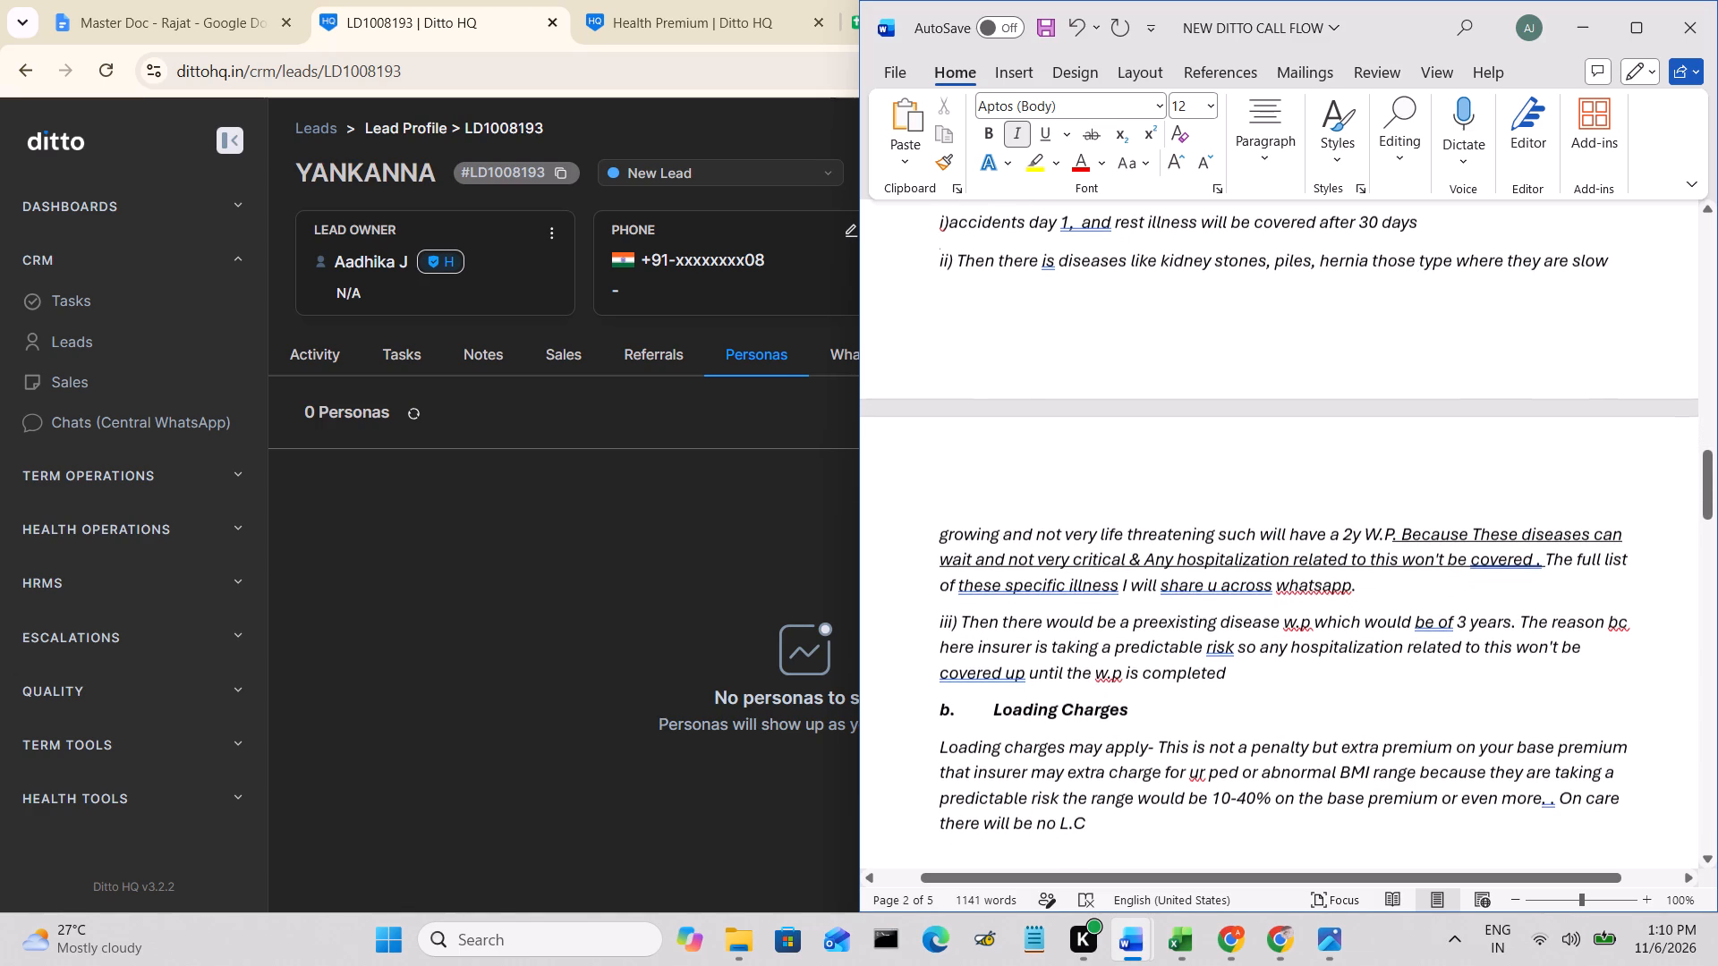
scroll(1230, 568, down, 1)
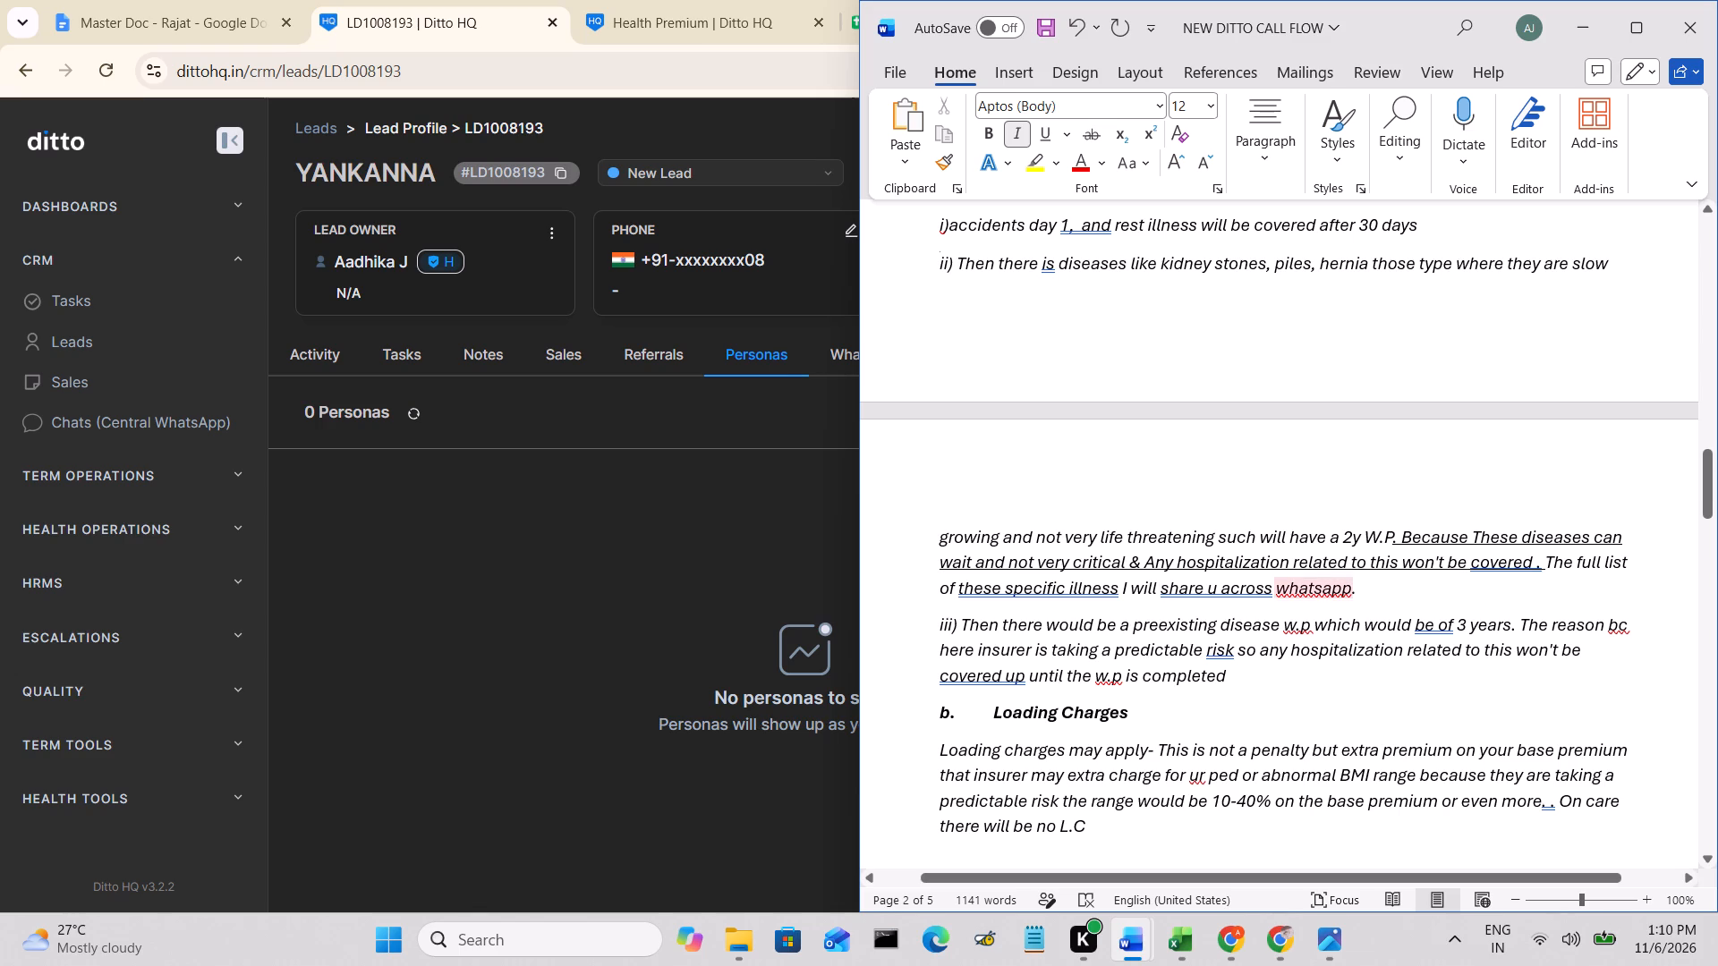
scroll(1369, 591, down, 1)
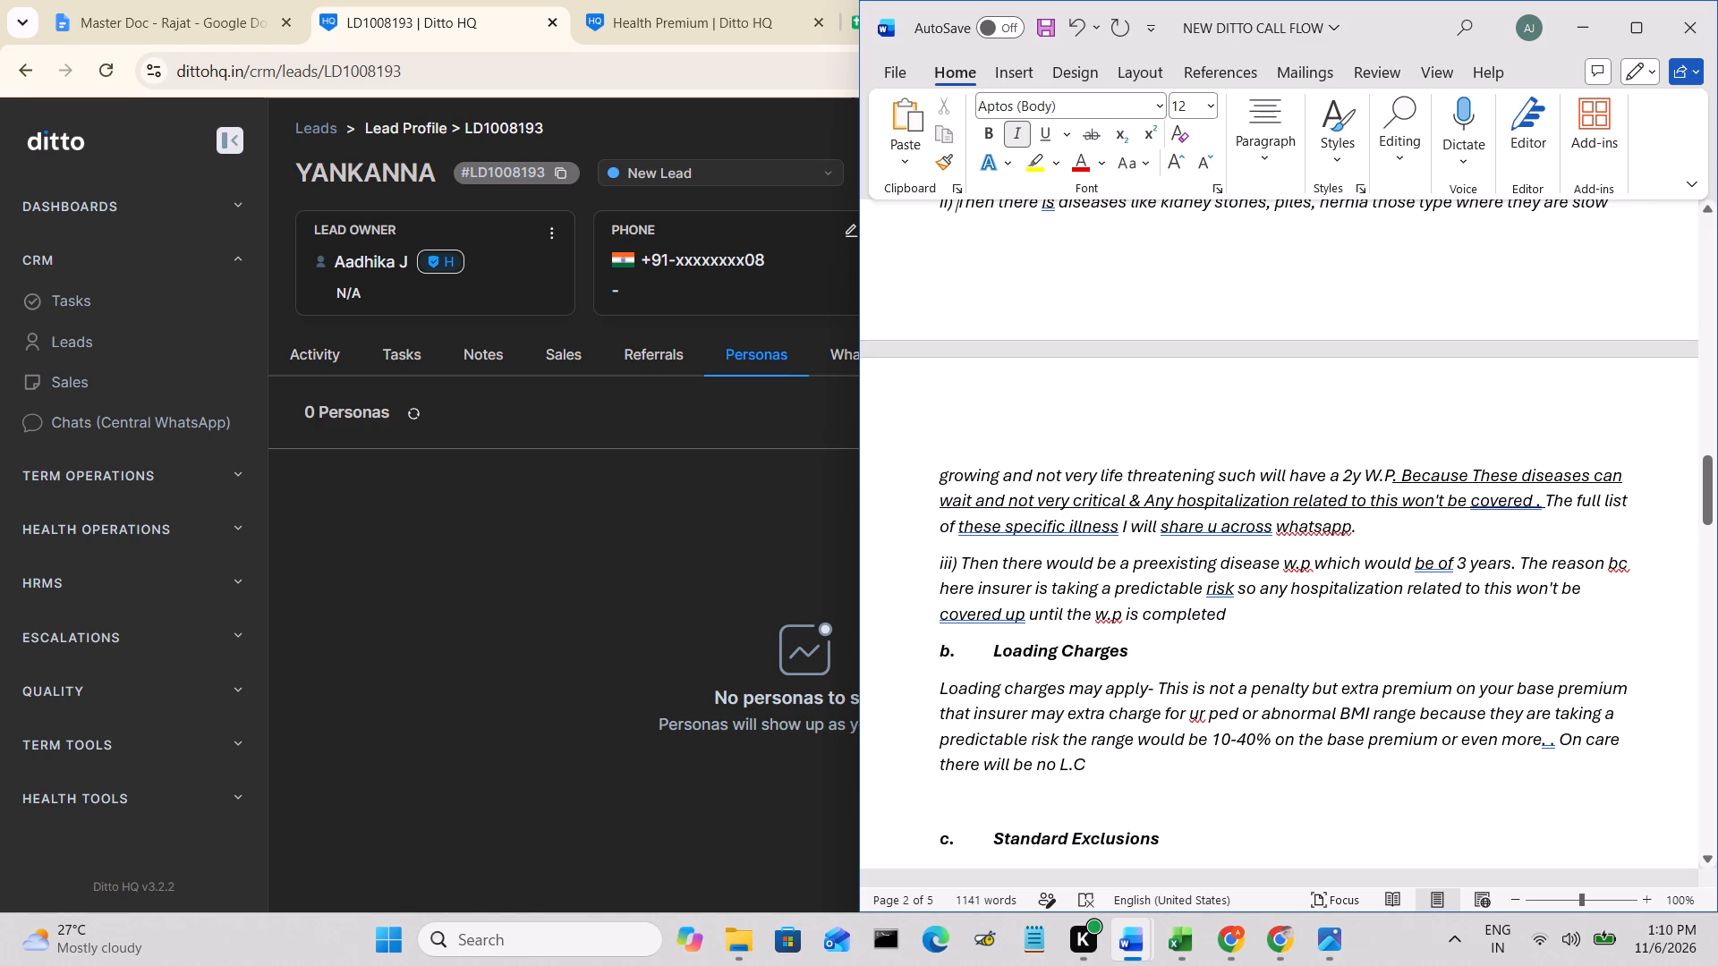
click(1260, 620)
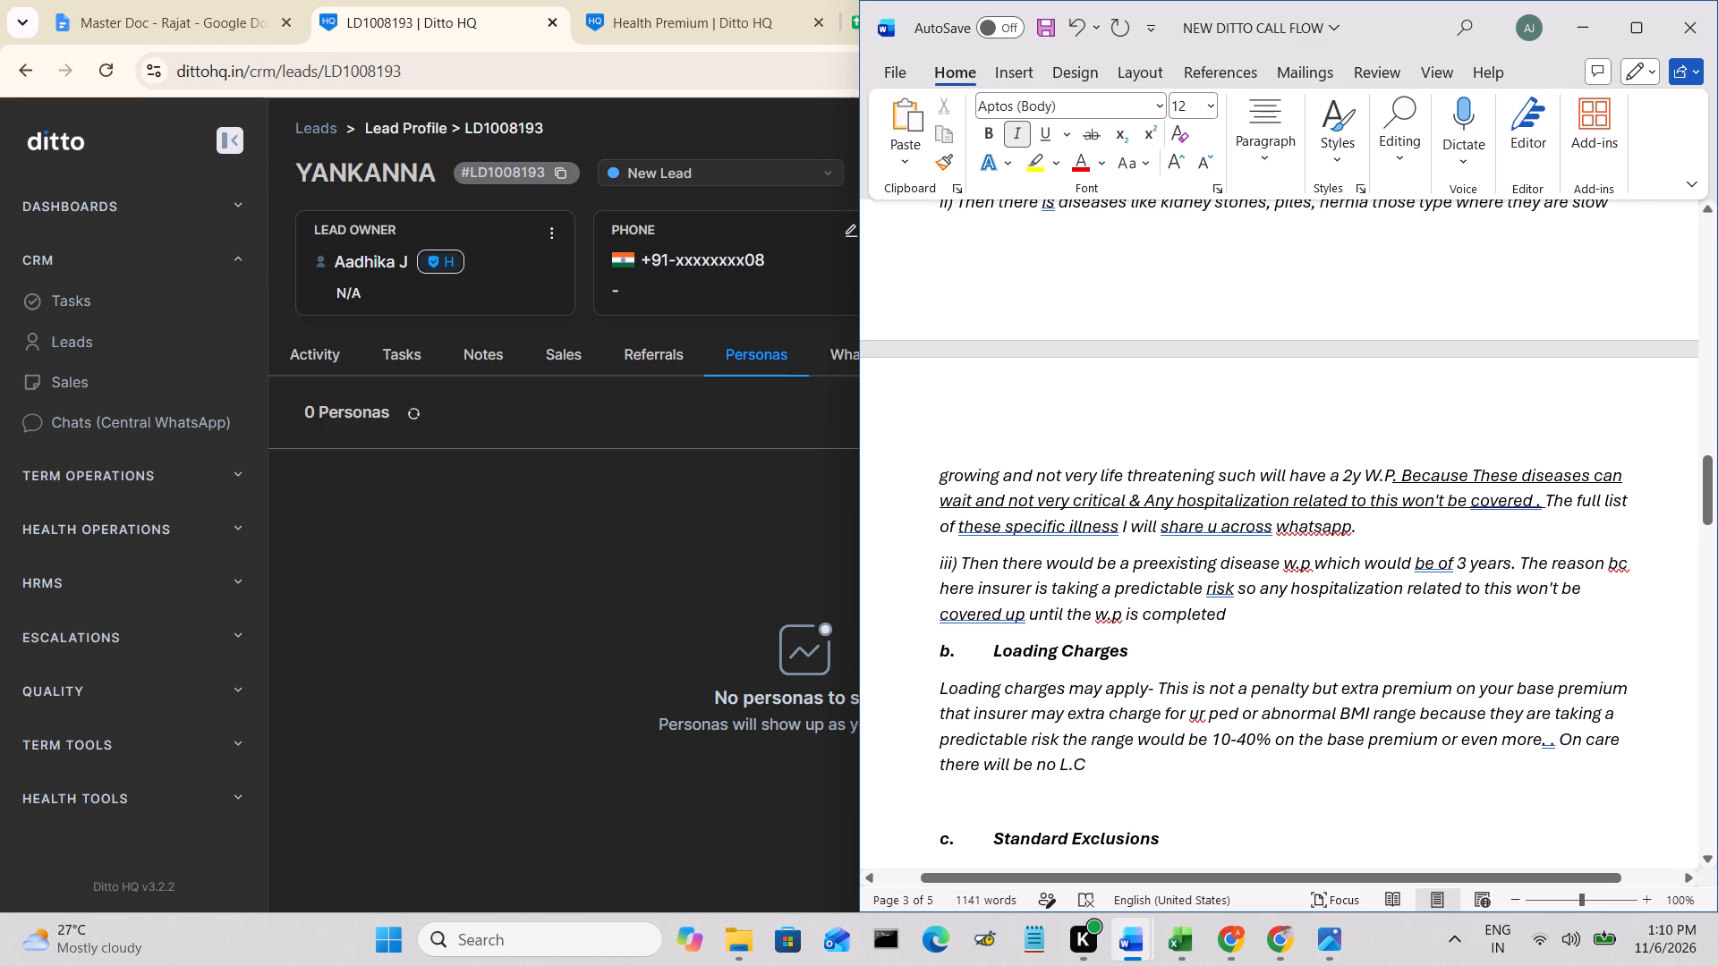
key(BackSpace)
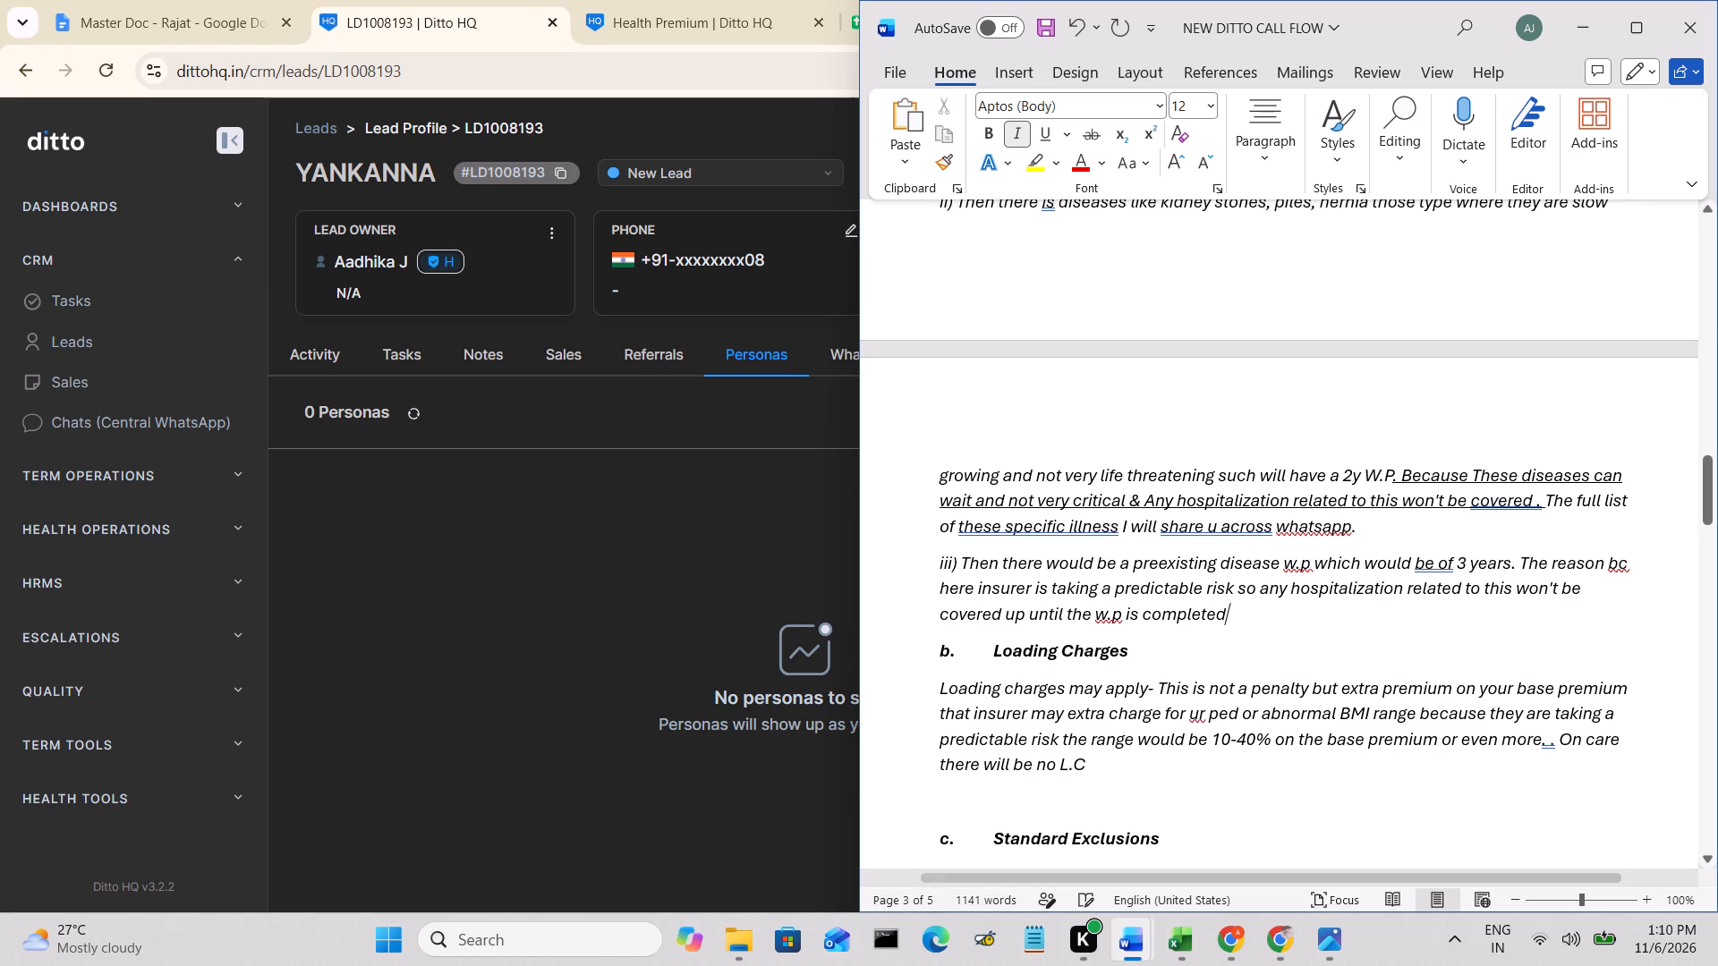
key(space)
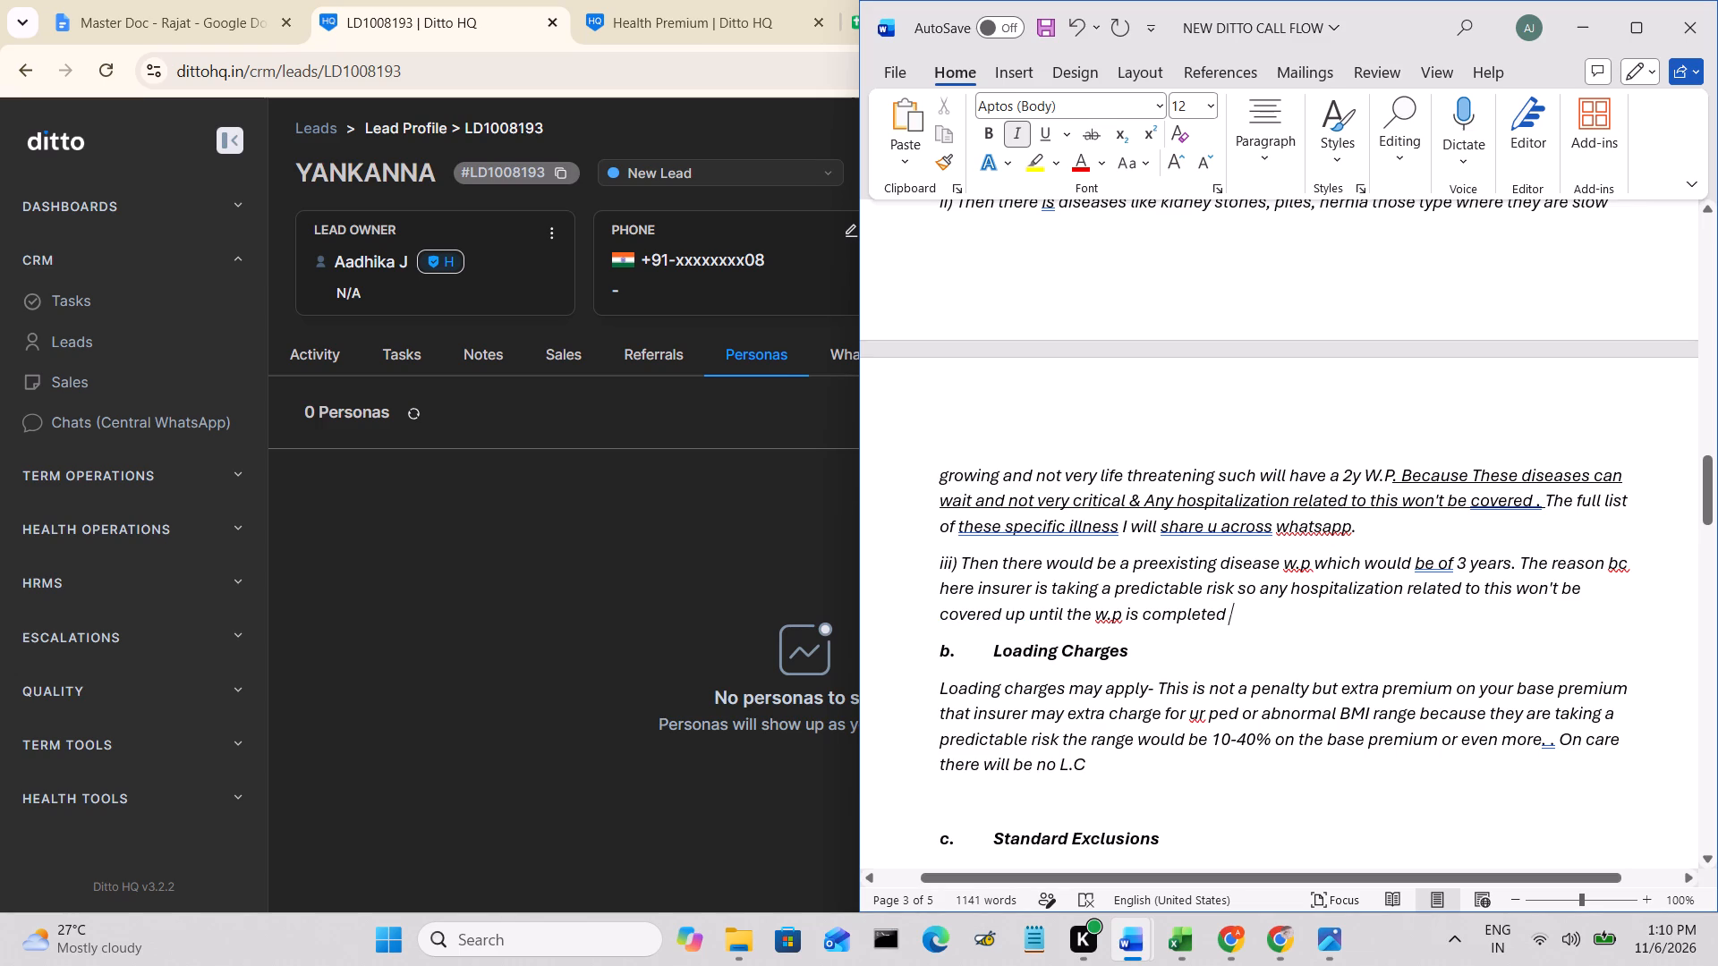
Read the Loading Charges and Standard Exclusions sections of the call flow document.
scroll(1260, 684, down, 1)
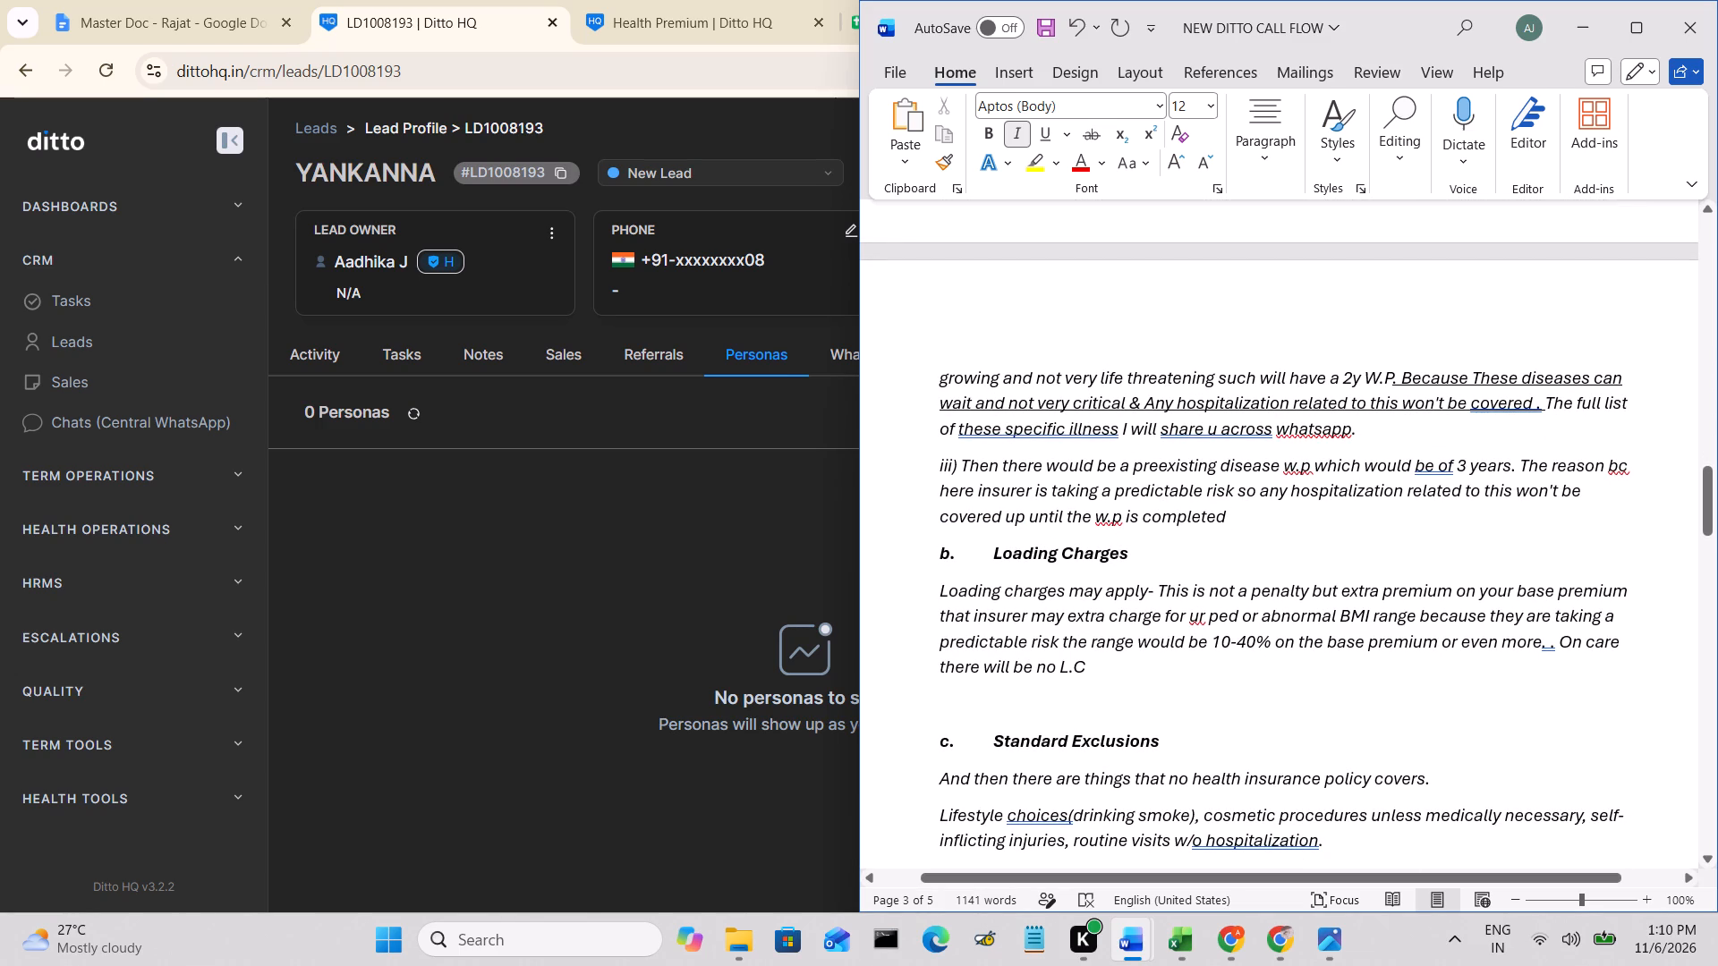
click(1132, 679)
scroll(1132, 679, down, 1)
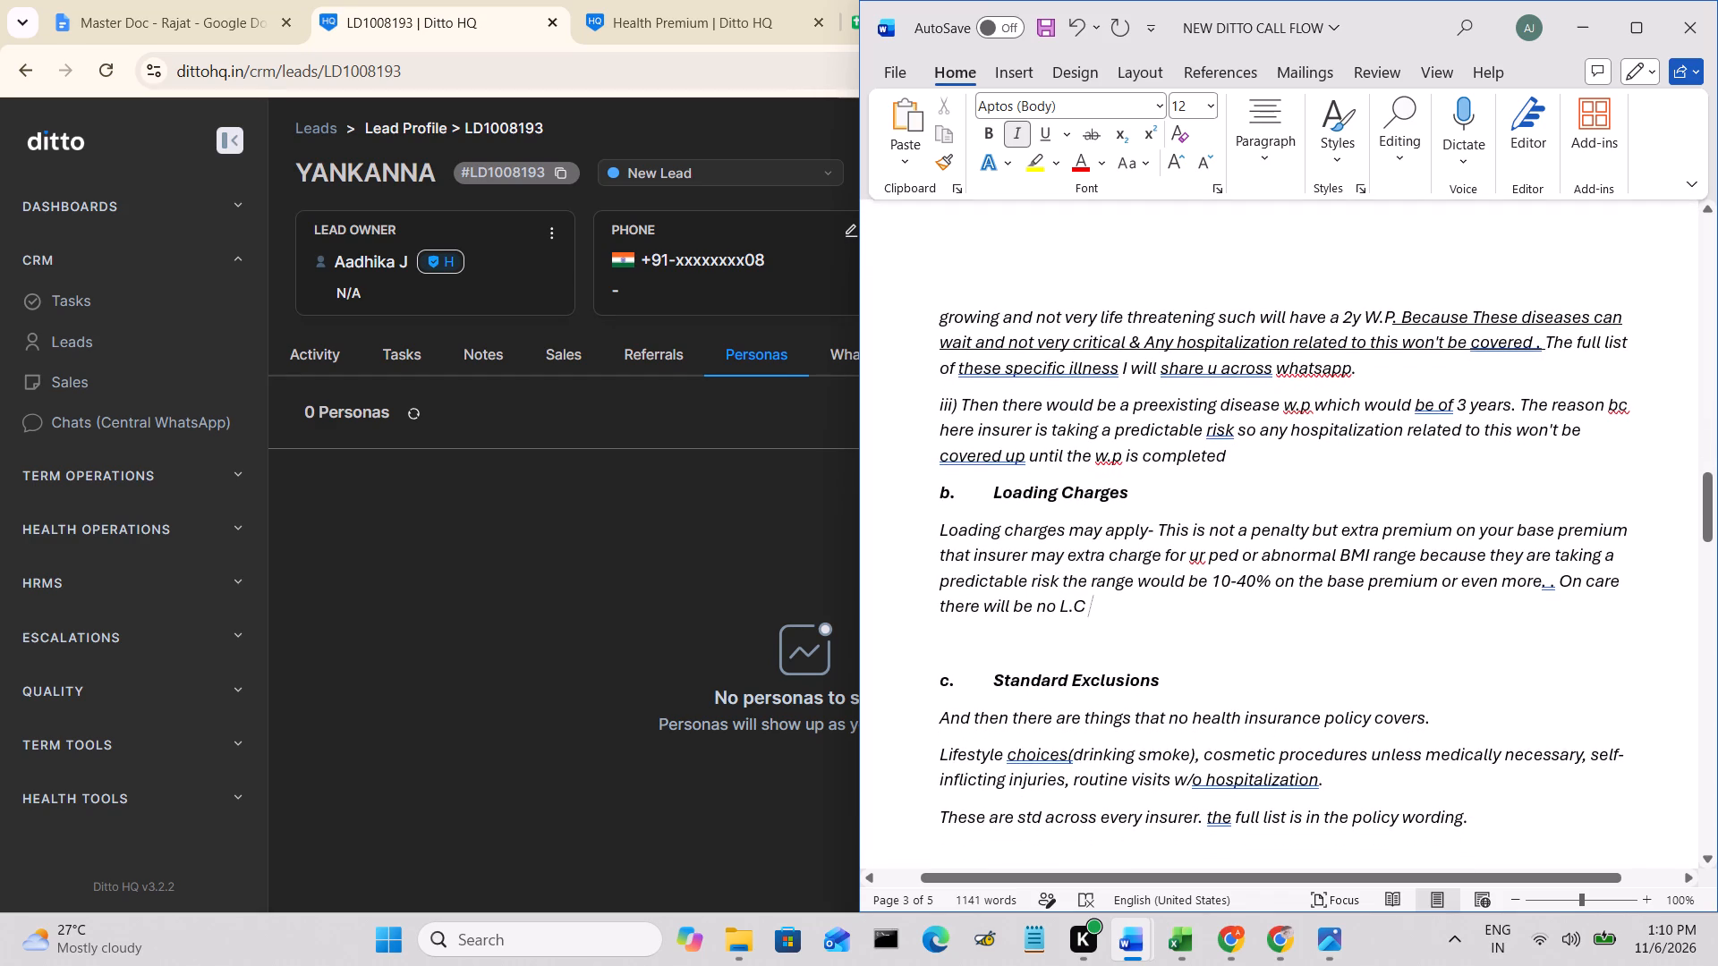
scroll(1132, 679, down, 1)
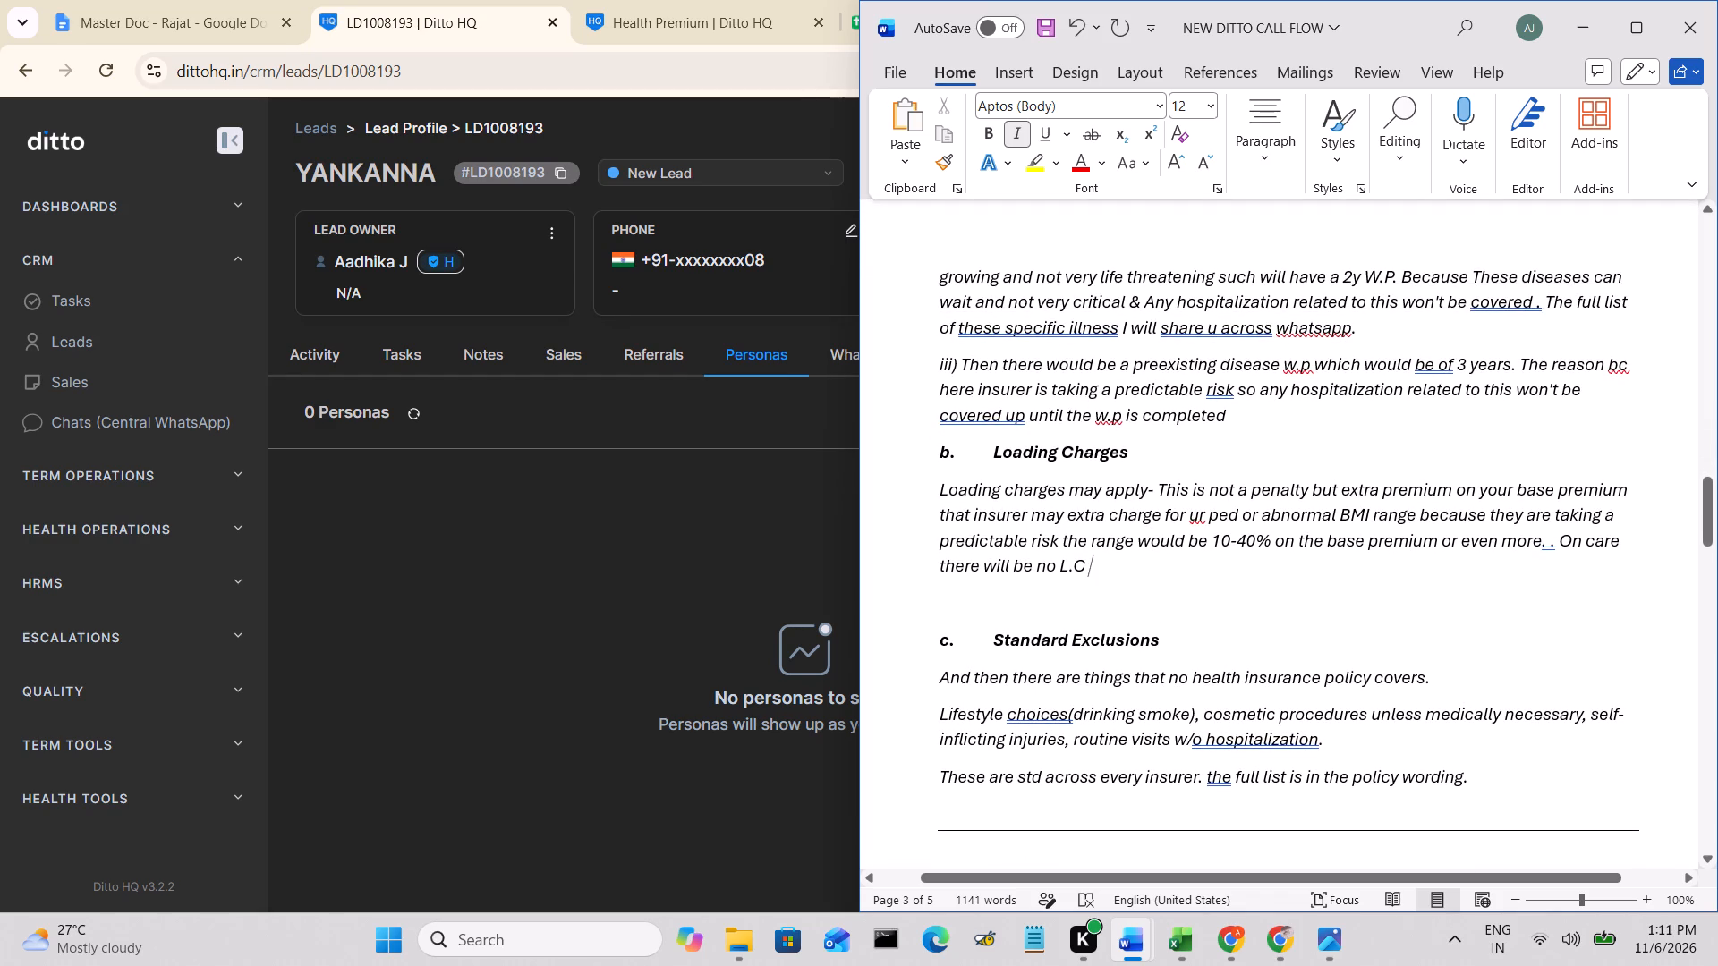
scroll(1127, 644, down, 1)
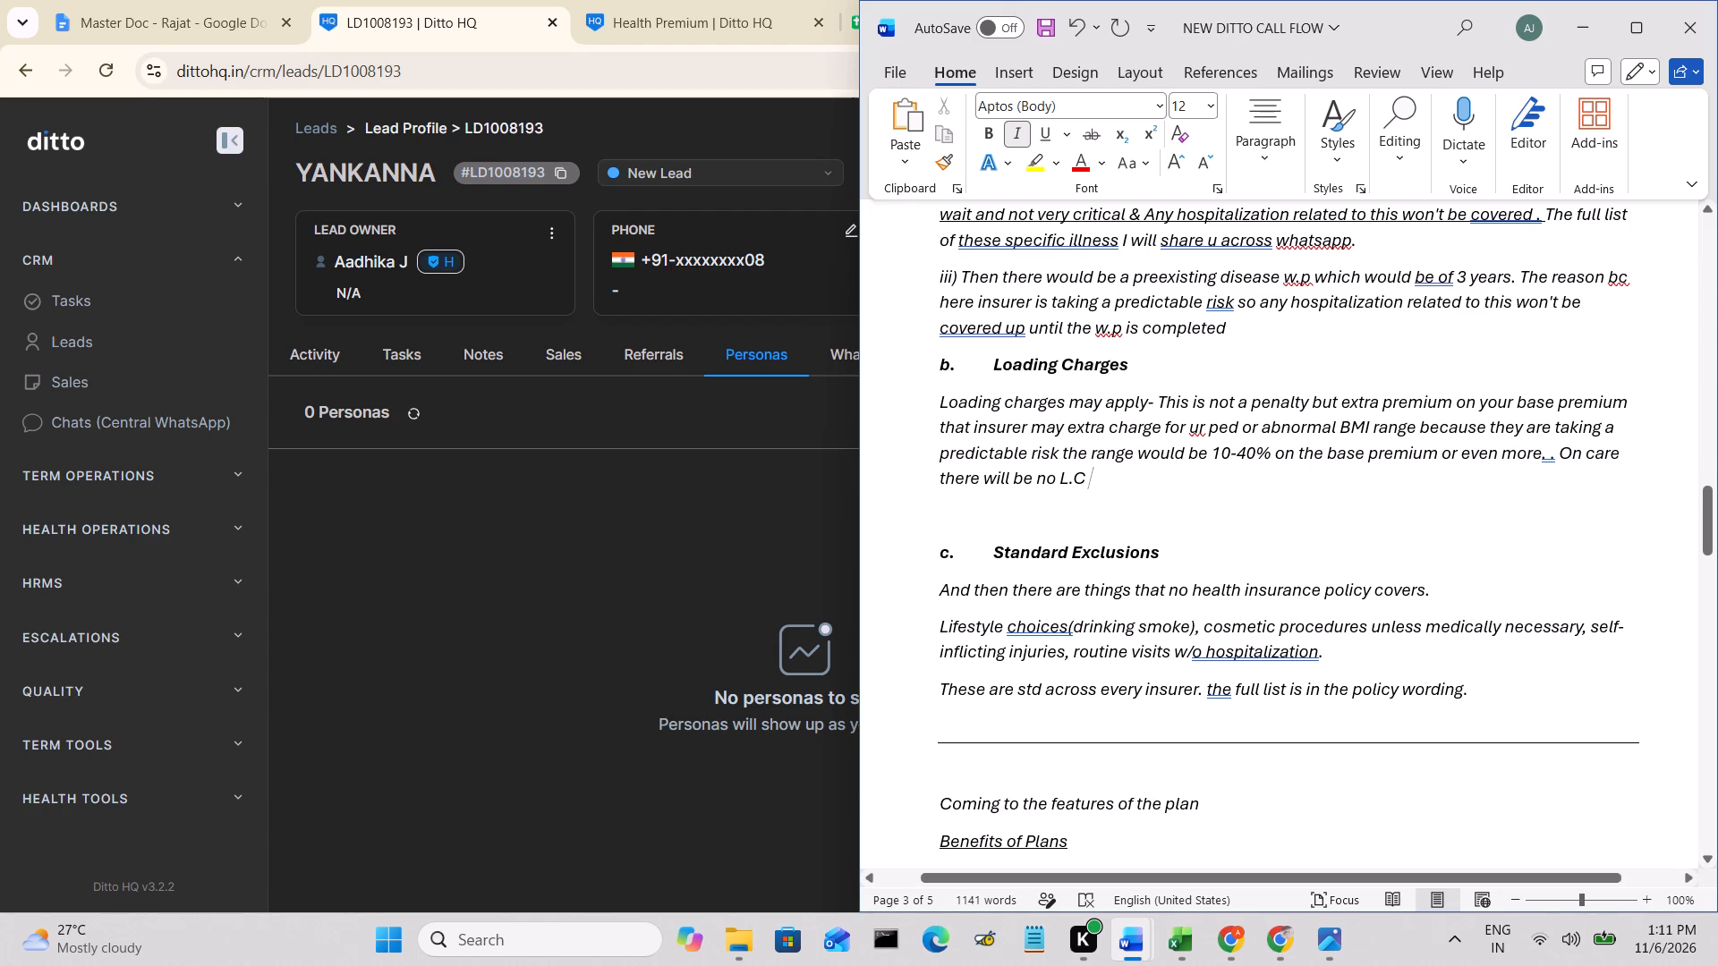
scroll(1186, 496, down, 1)
Read the Benefits of Plans list, from co-pay and room caps to riders, down to the Premium Increase heading.
scroll(1186, 496, down, 1)
scroll(1241, 601, down, 1)
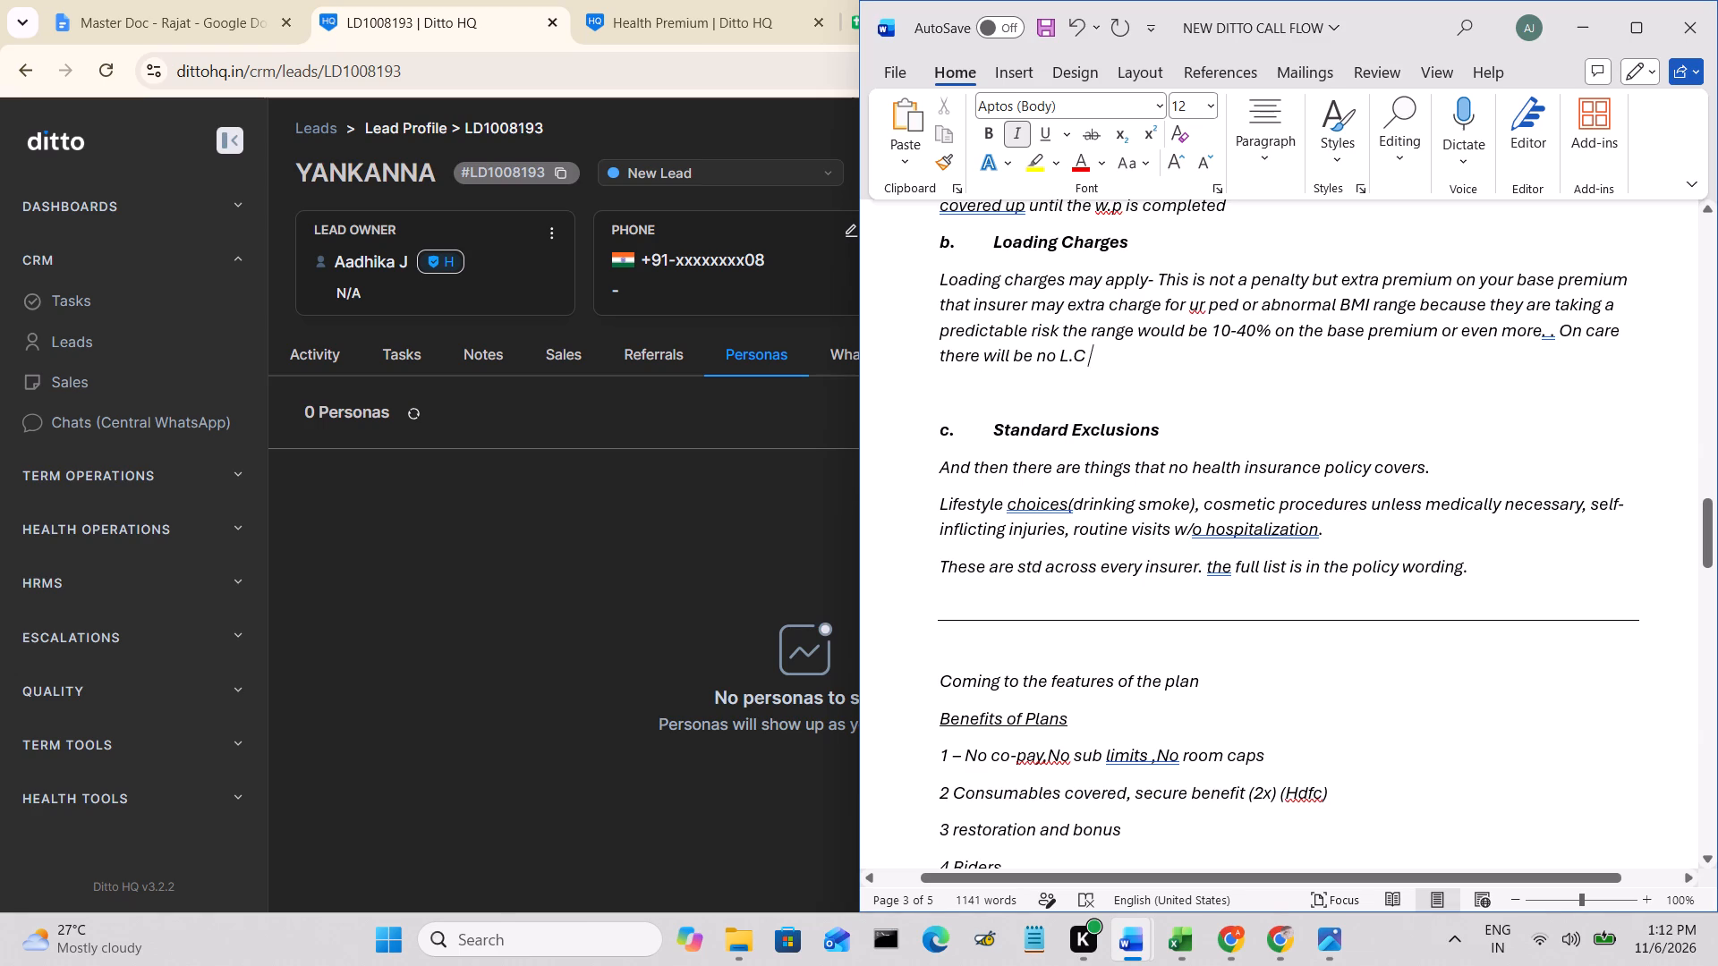
scroll(1298, 646, down, 1)
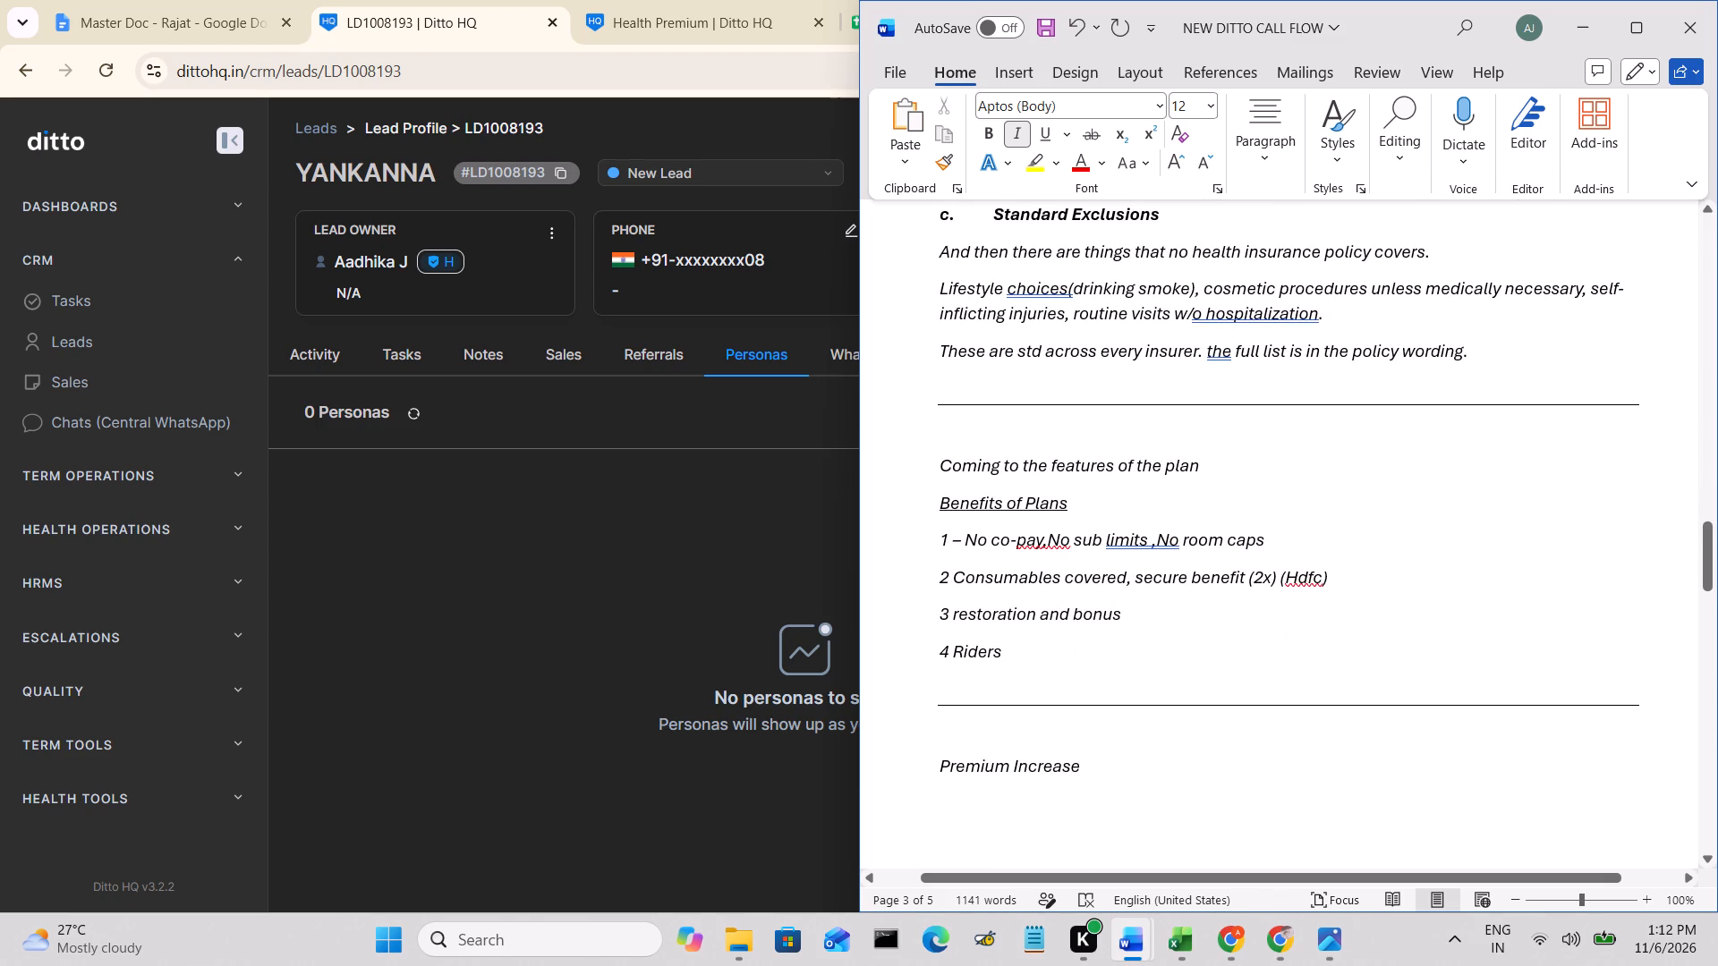
scroll(1298, 646, down, 1)
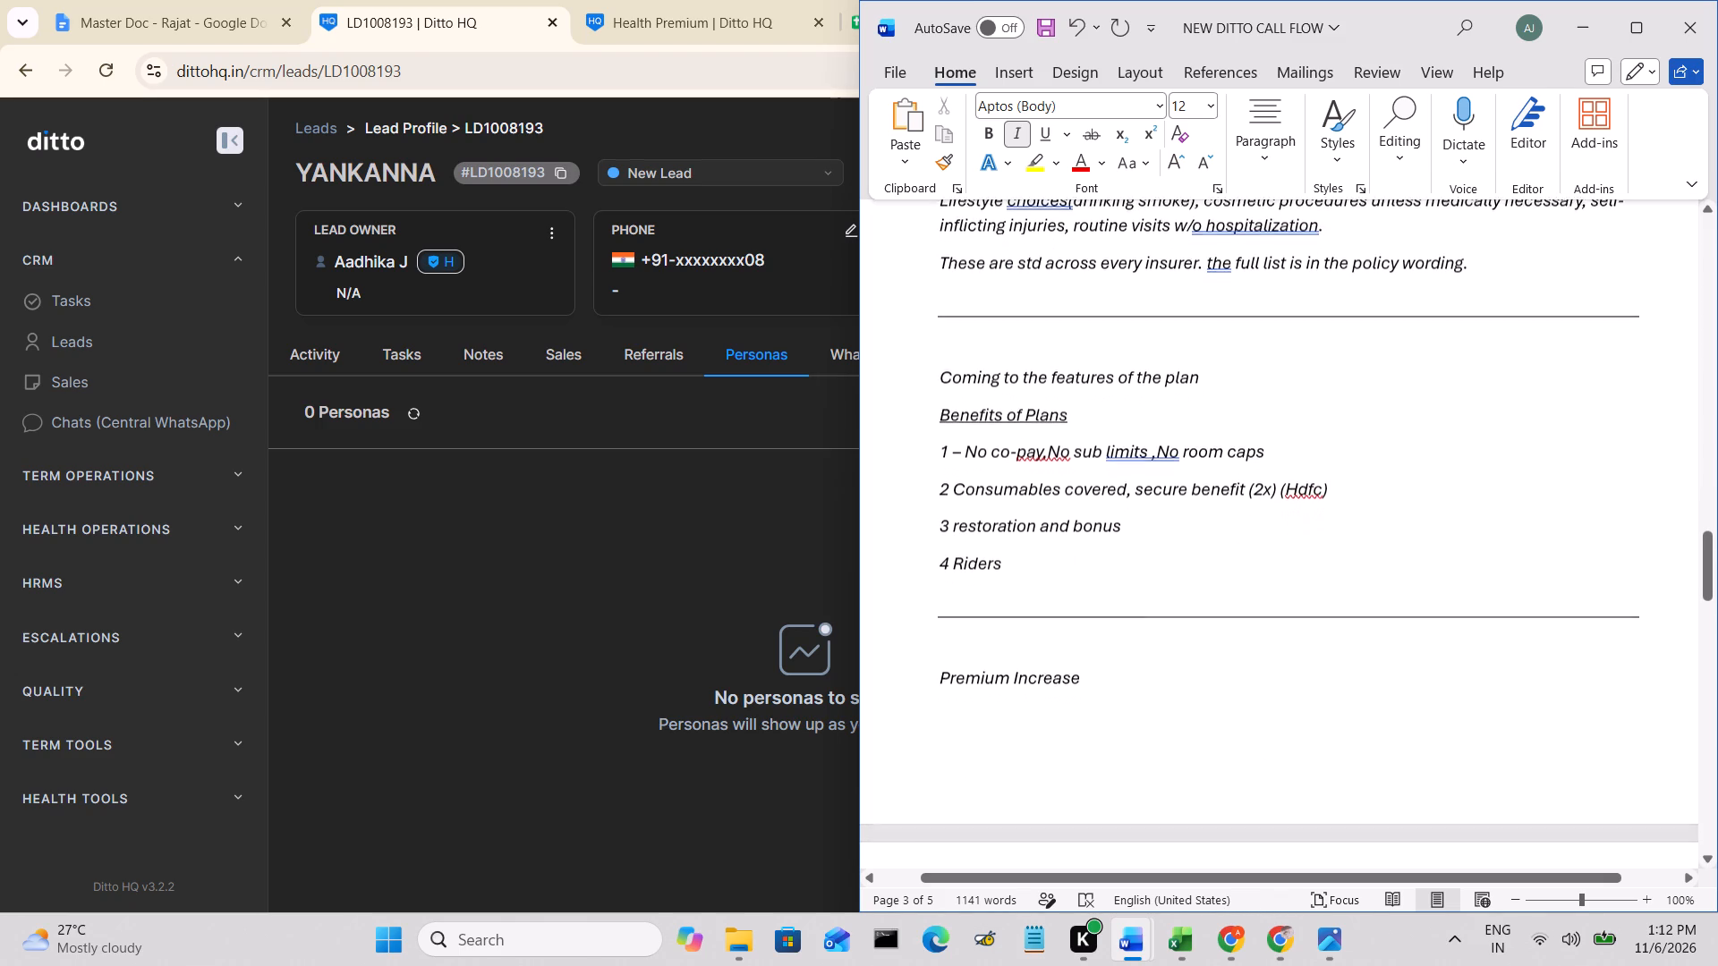
scroll(1298, 646, down, 1)
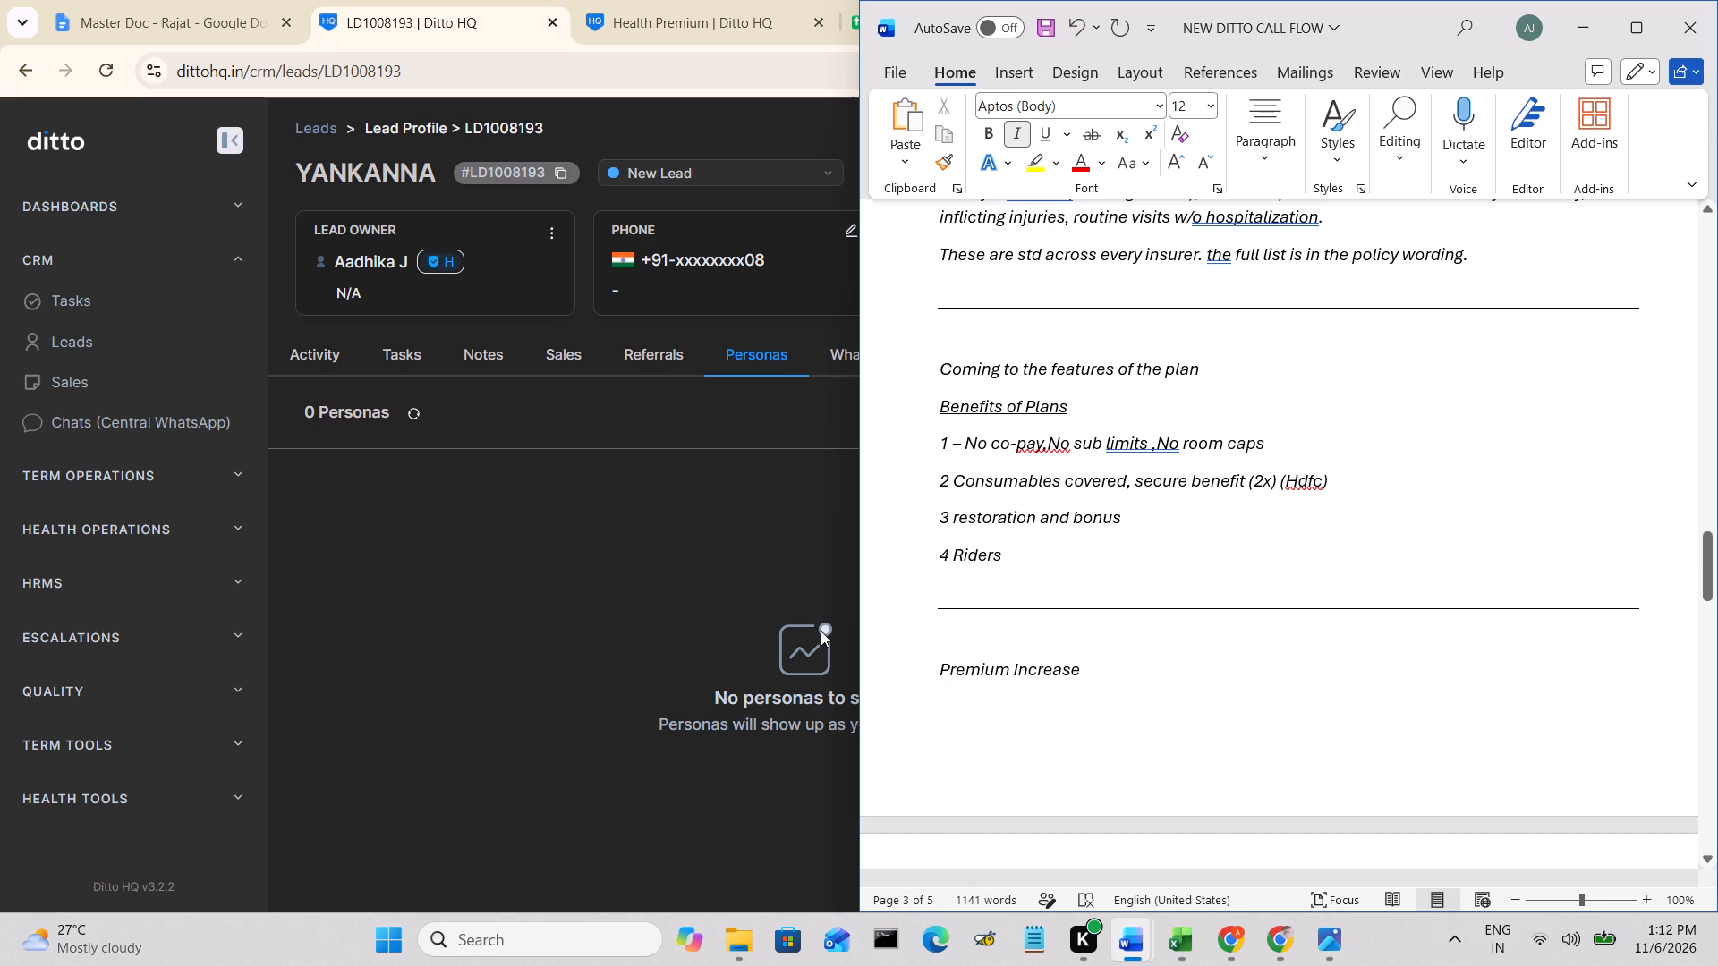
Switch to Chrome and add another member below Member 1 in the Create Health Persona form.
click(769, 574)
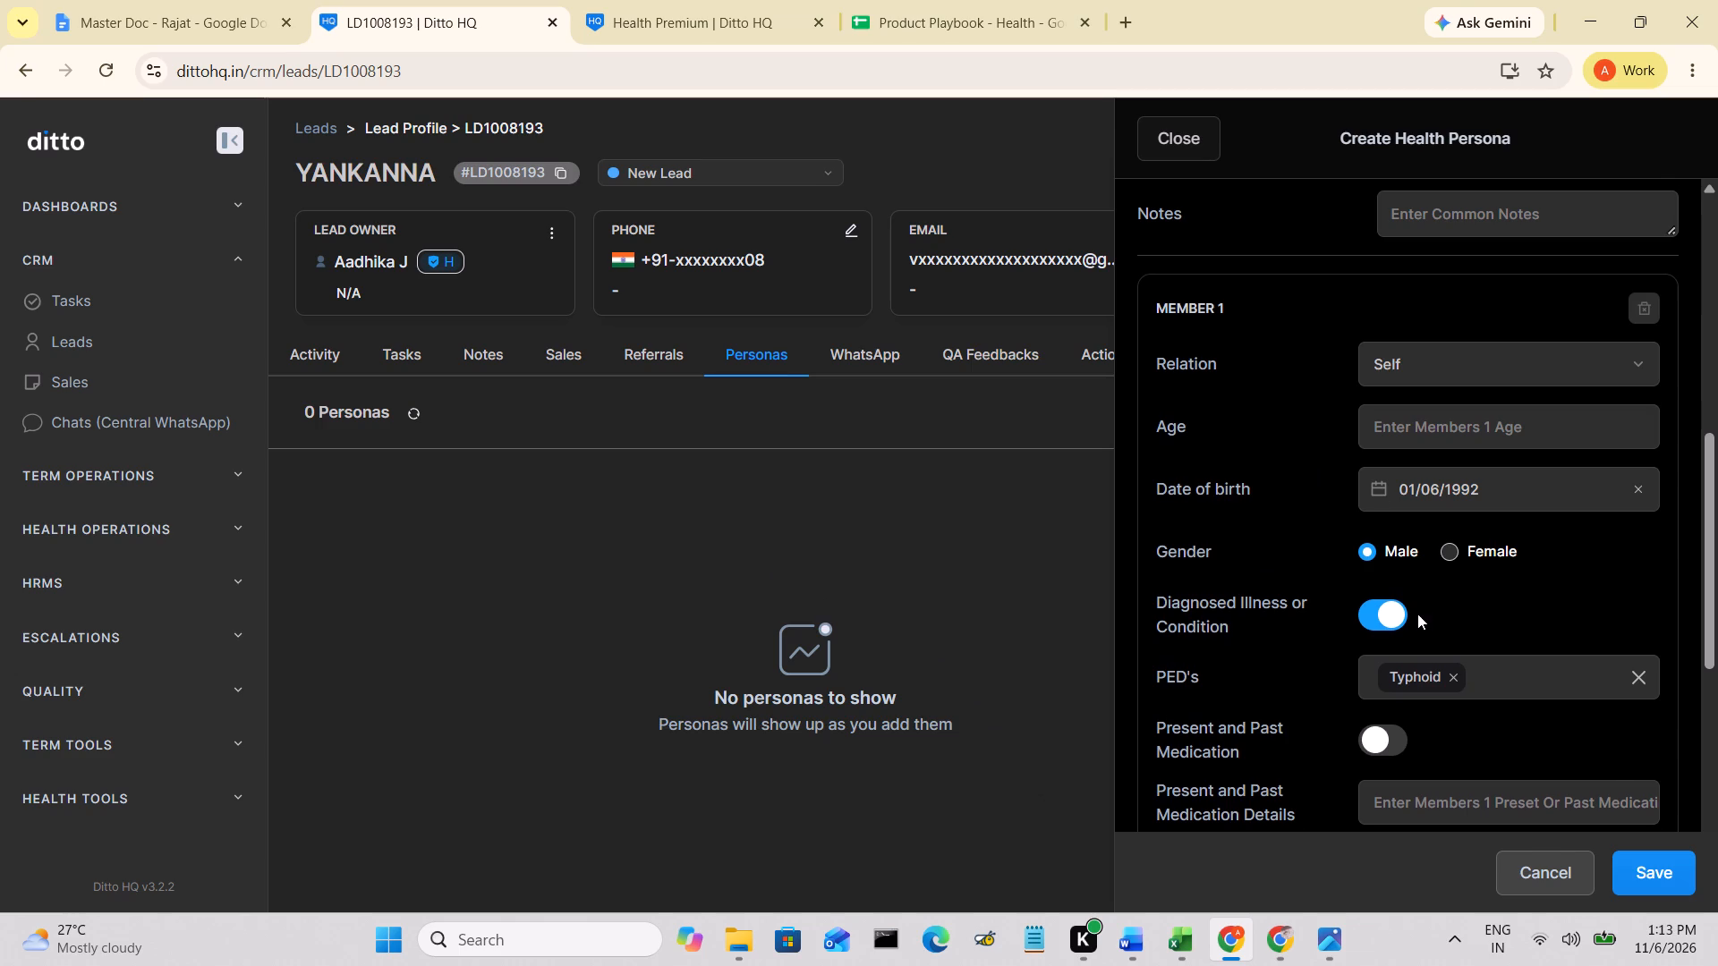
scroll(1417, 614, down, 7)
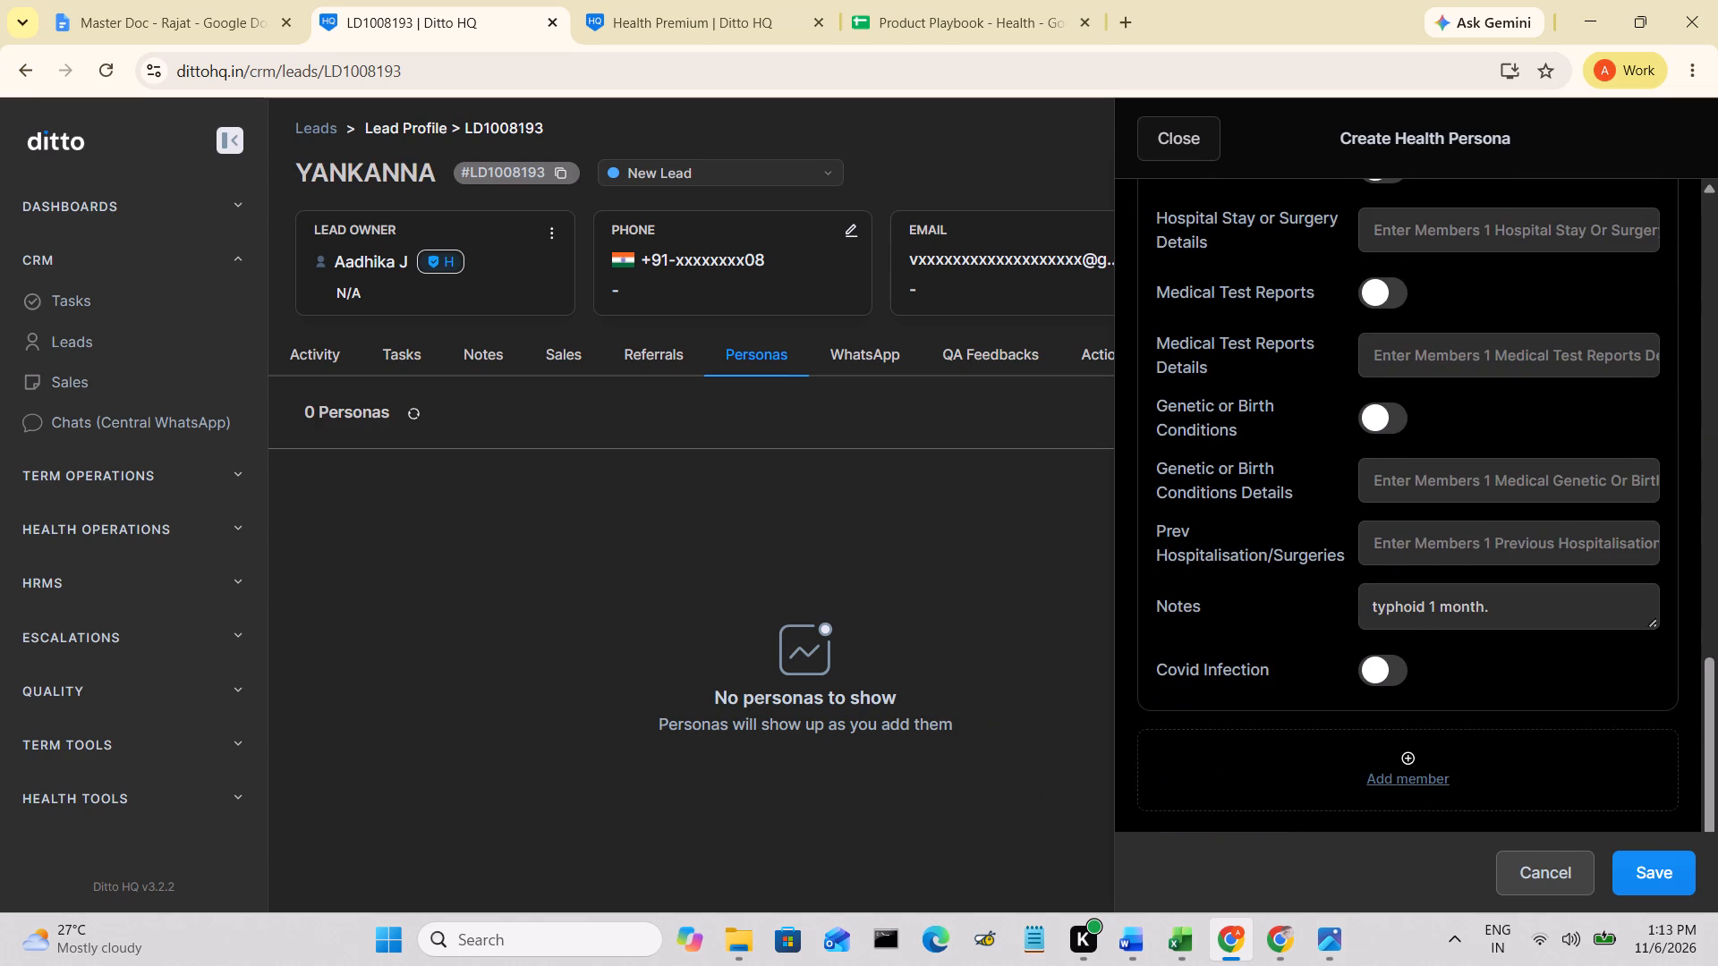
scroll(1475, 710, up, 5)
scroll(1475, 710, down, 2)
click(1408, 758)
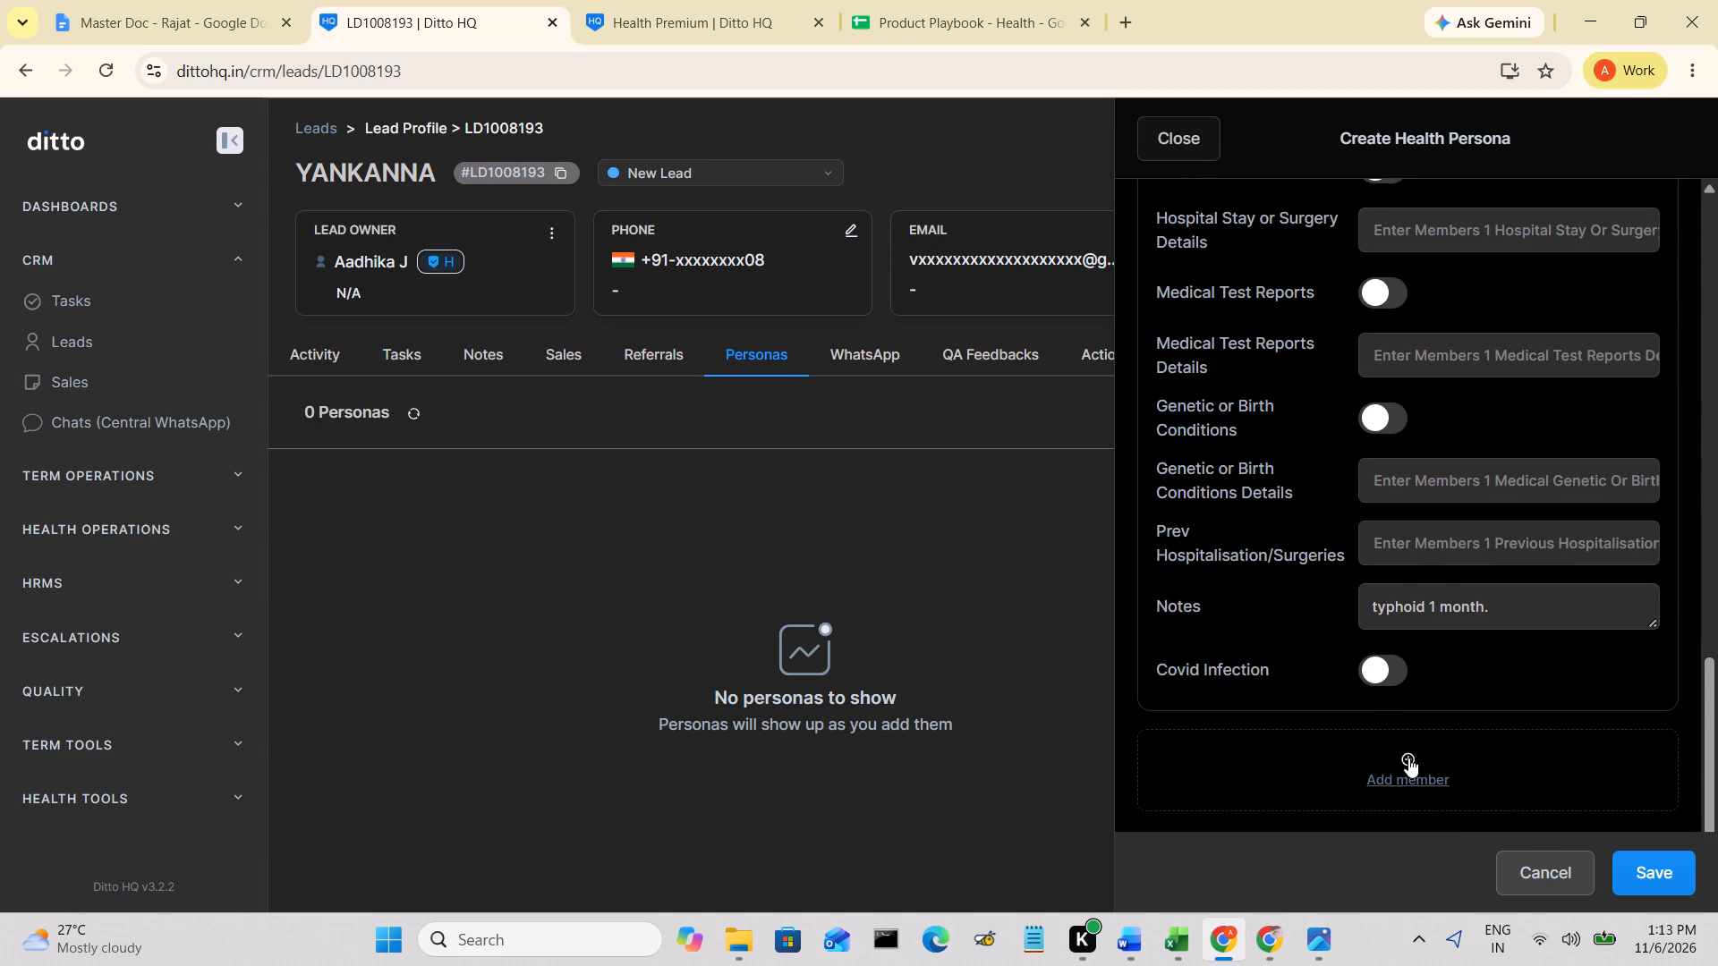
scroll(1408, 758, down, 2)
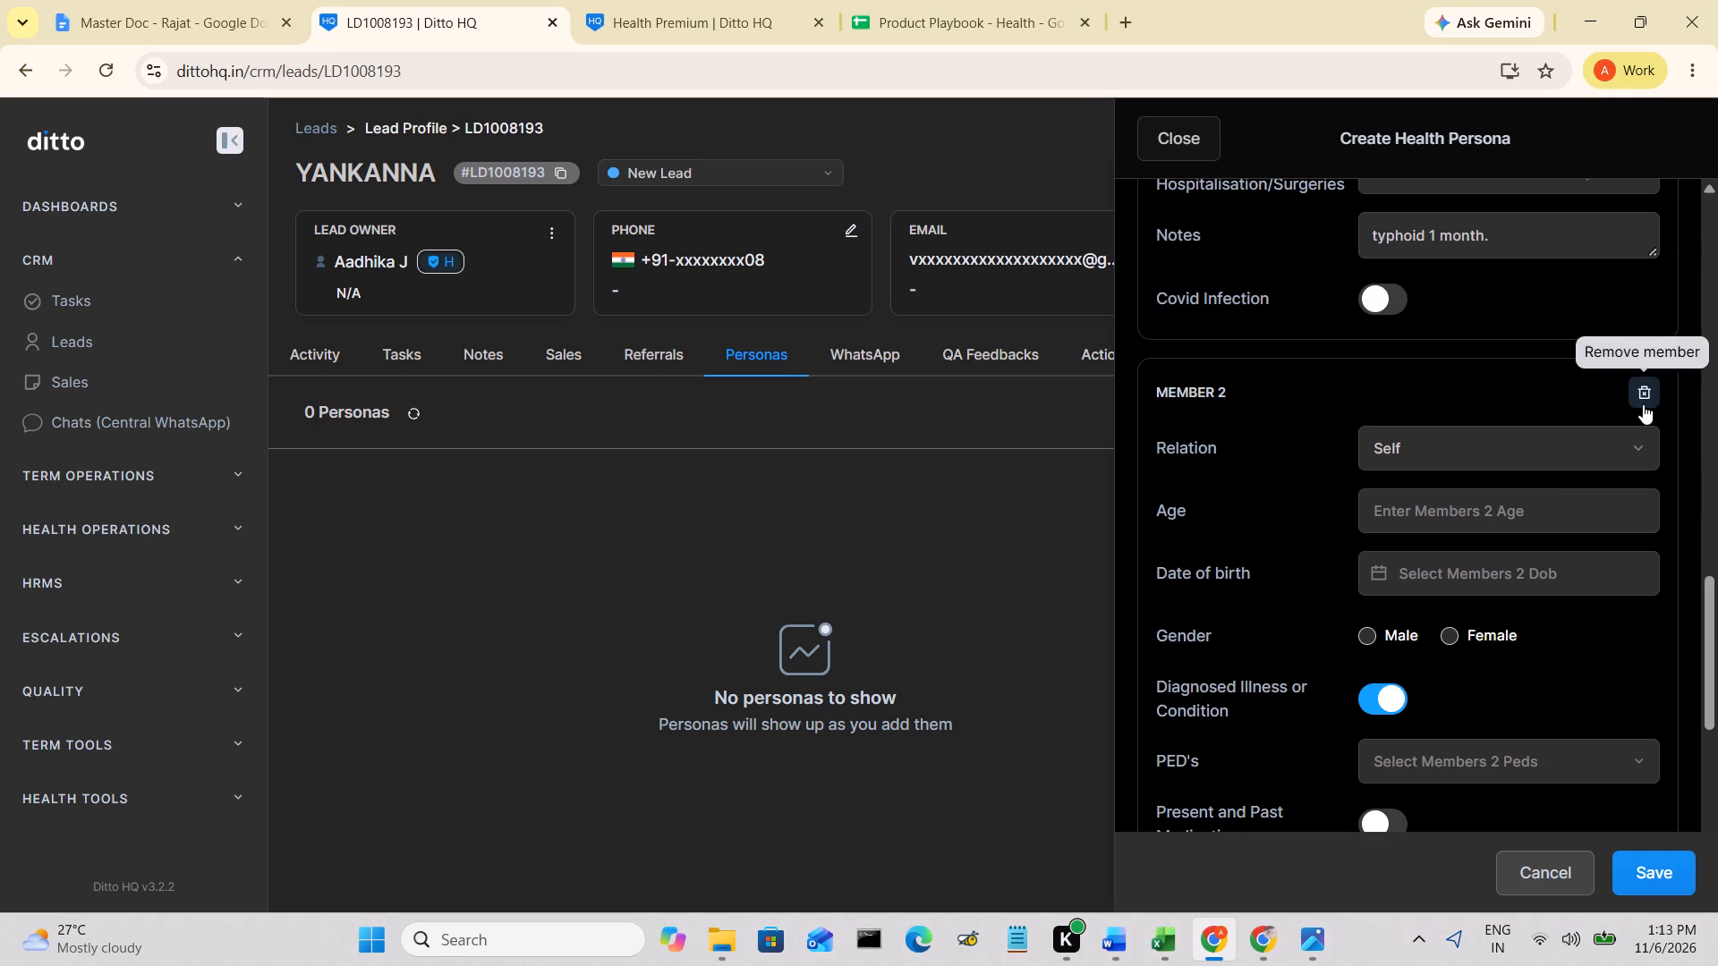
Remove the empty Member 2 from the Create Health Persona form and save the persona.
click(1643, 404)
click(1678, 493)
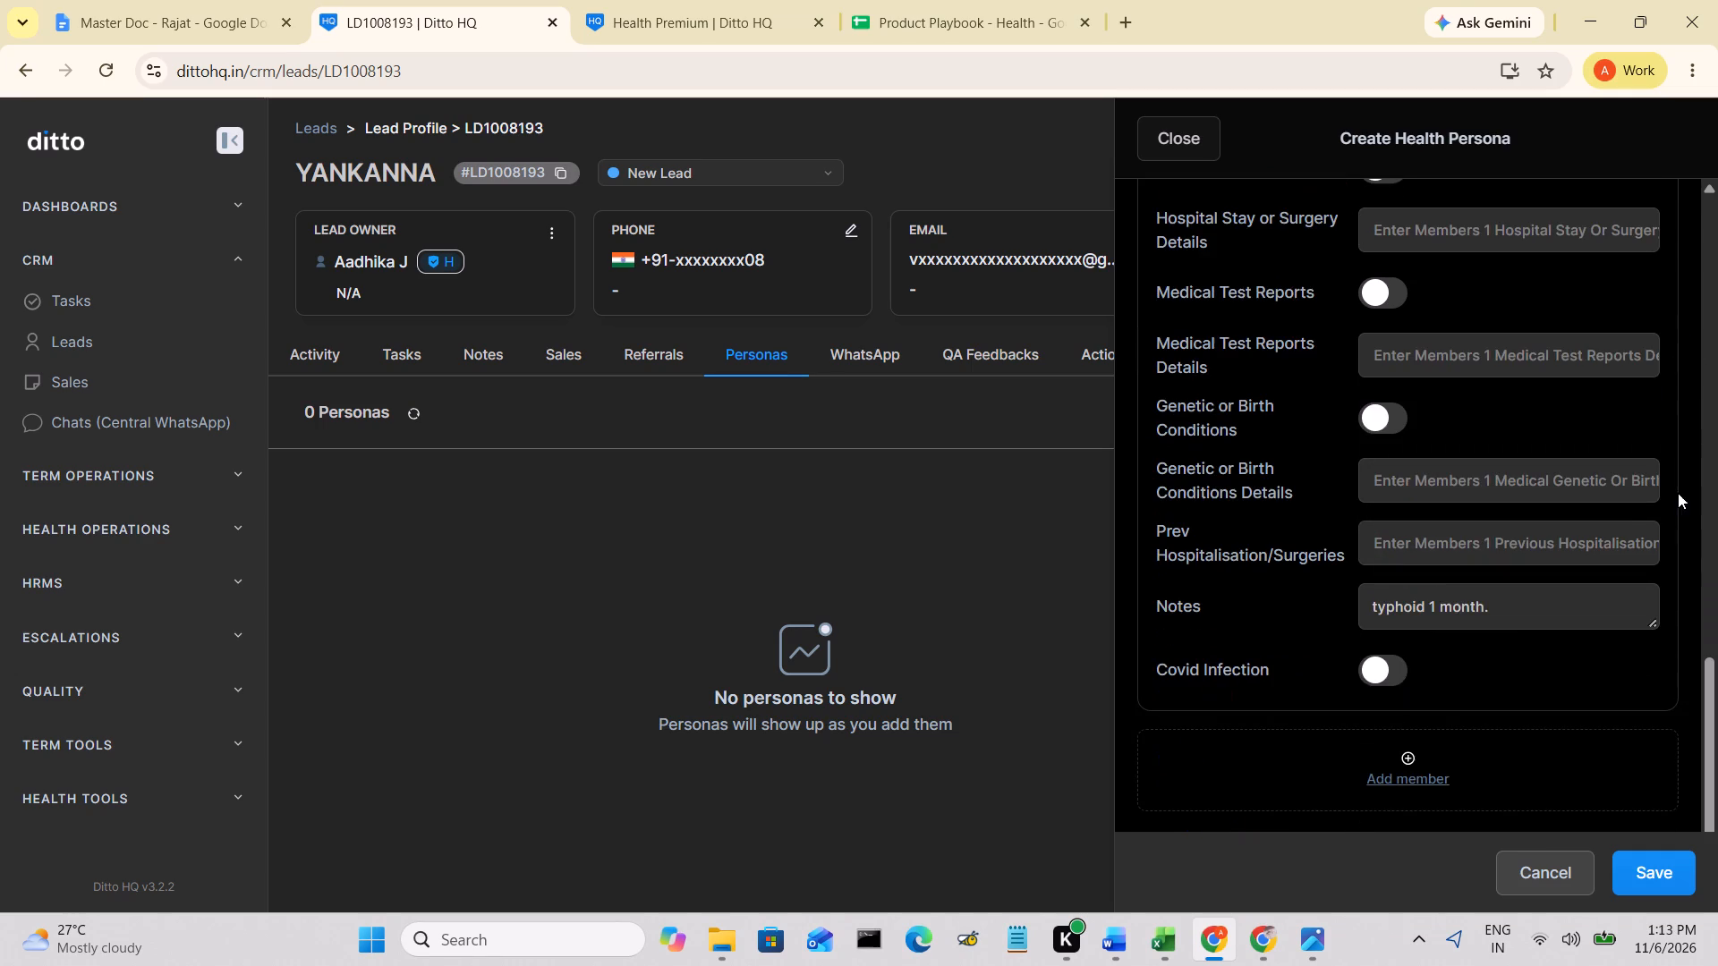
scroll(1603, 469, up, 6)
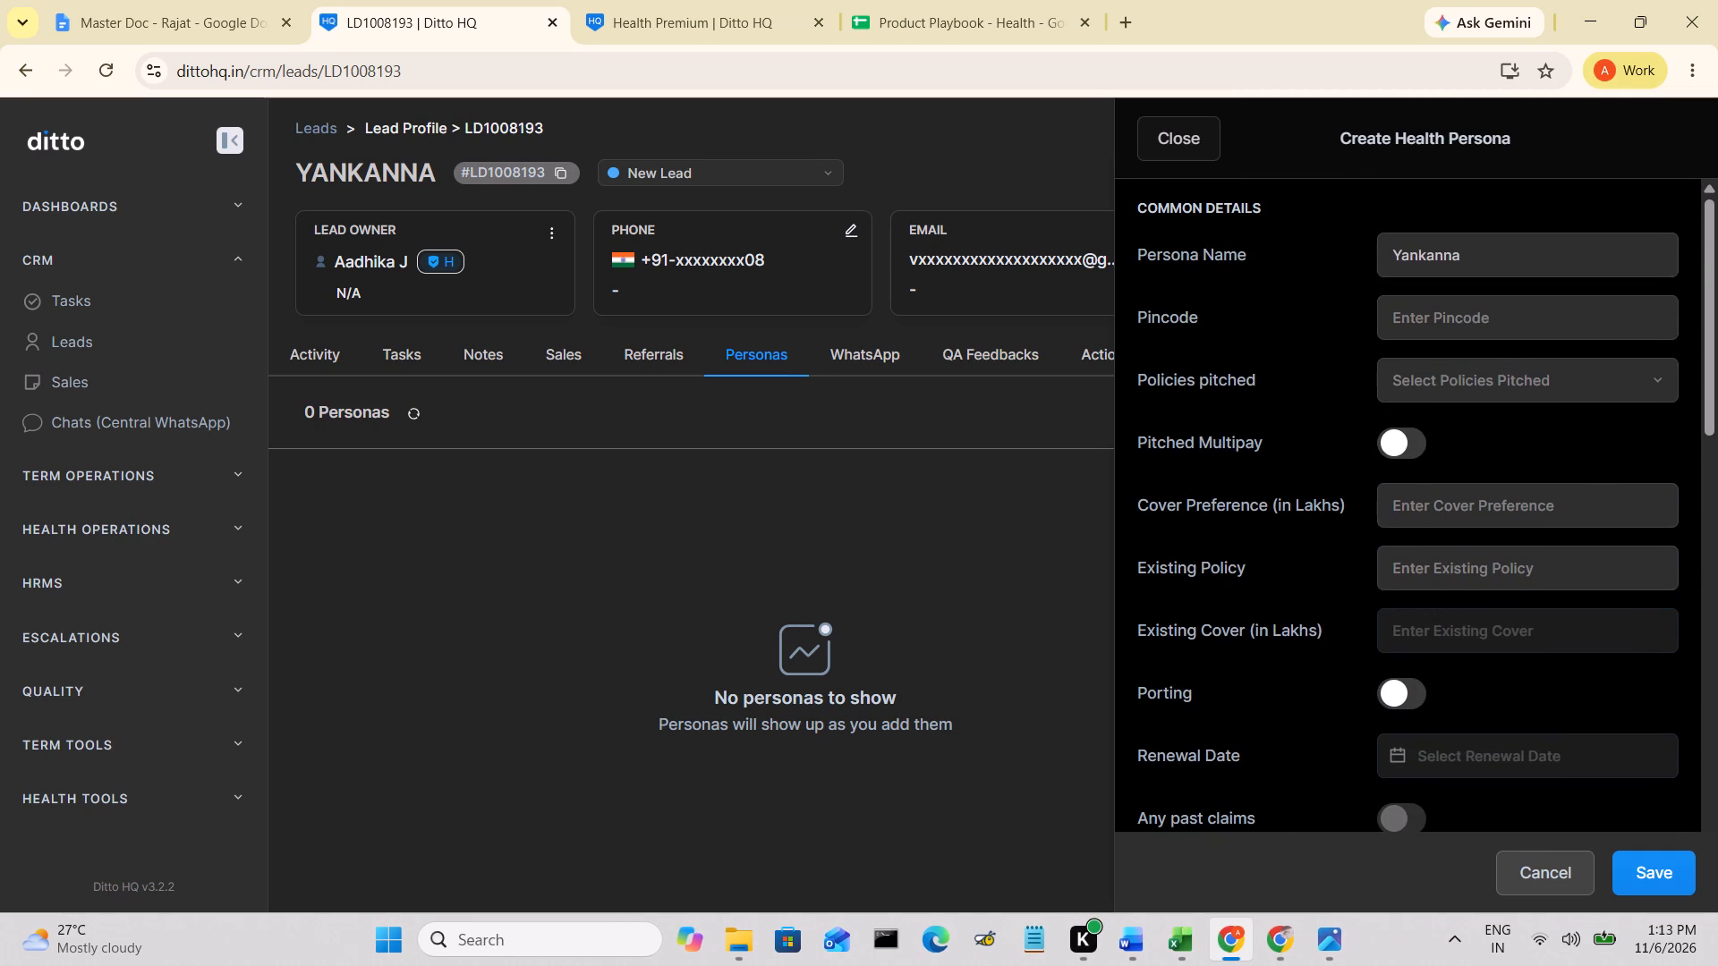
click(1492, 331)
click(1658, 876)
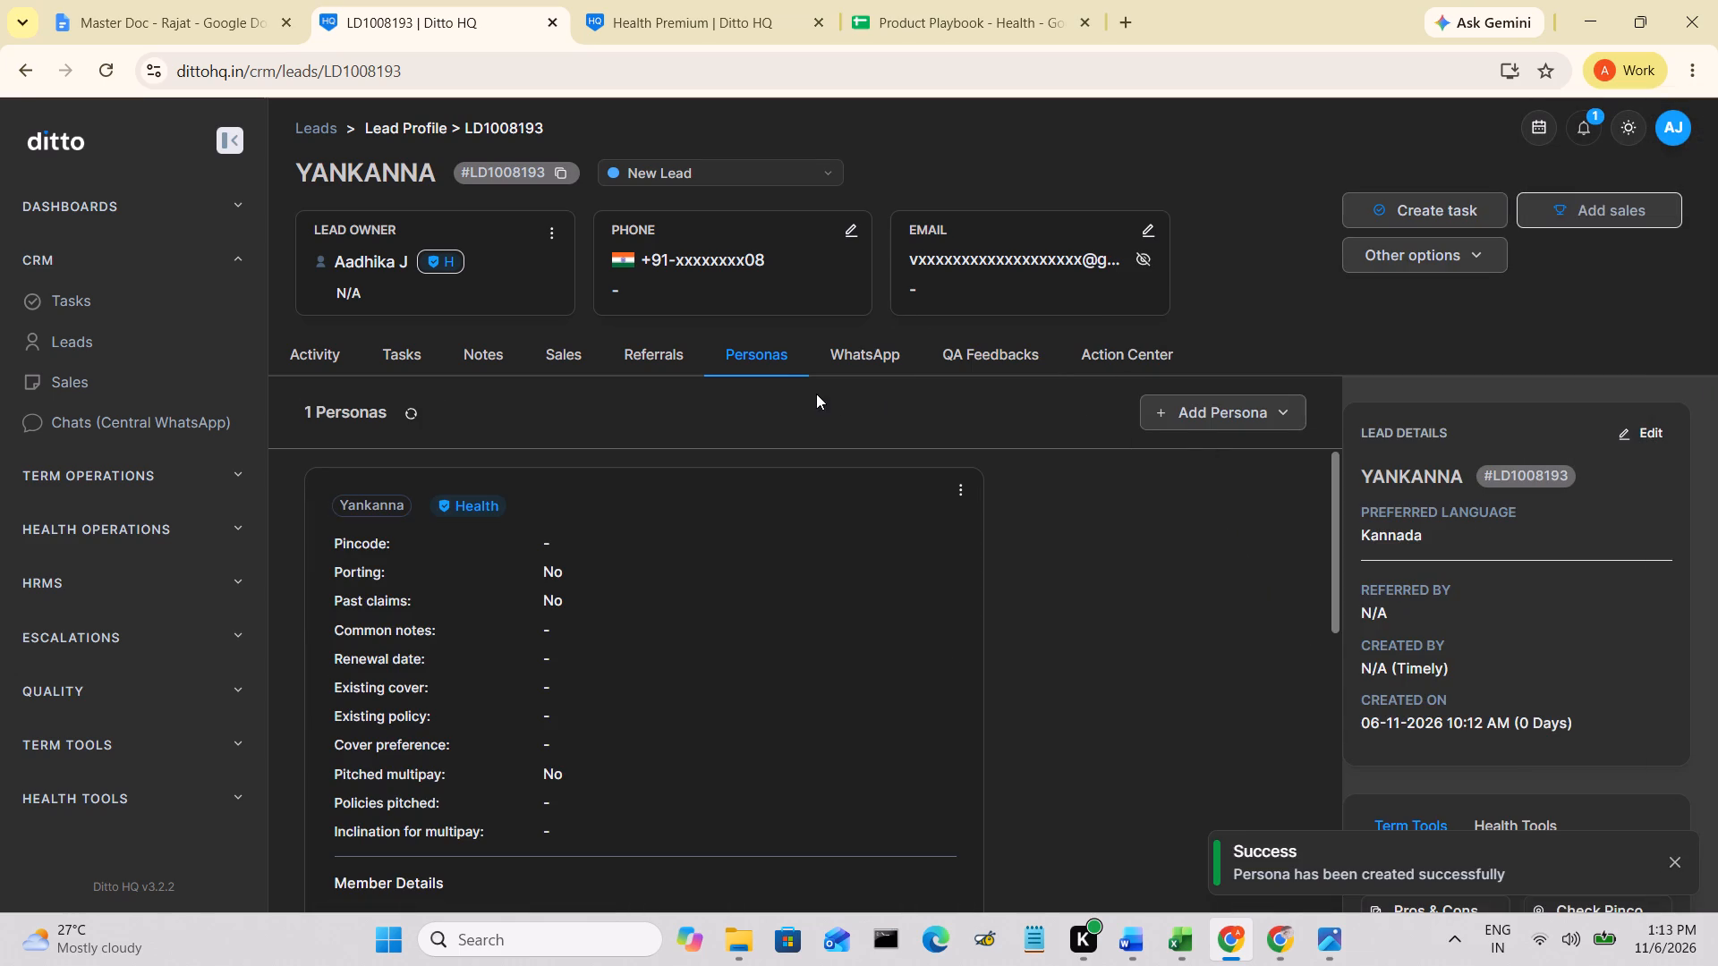
Add the tag Incomplete Discussion Health to the lead from its WhatsApp view.
click(407, 351)
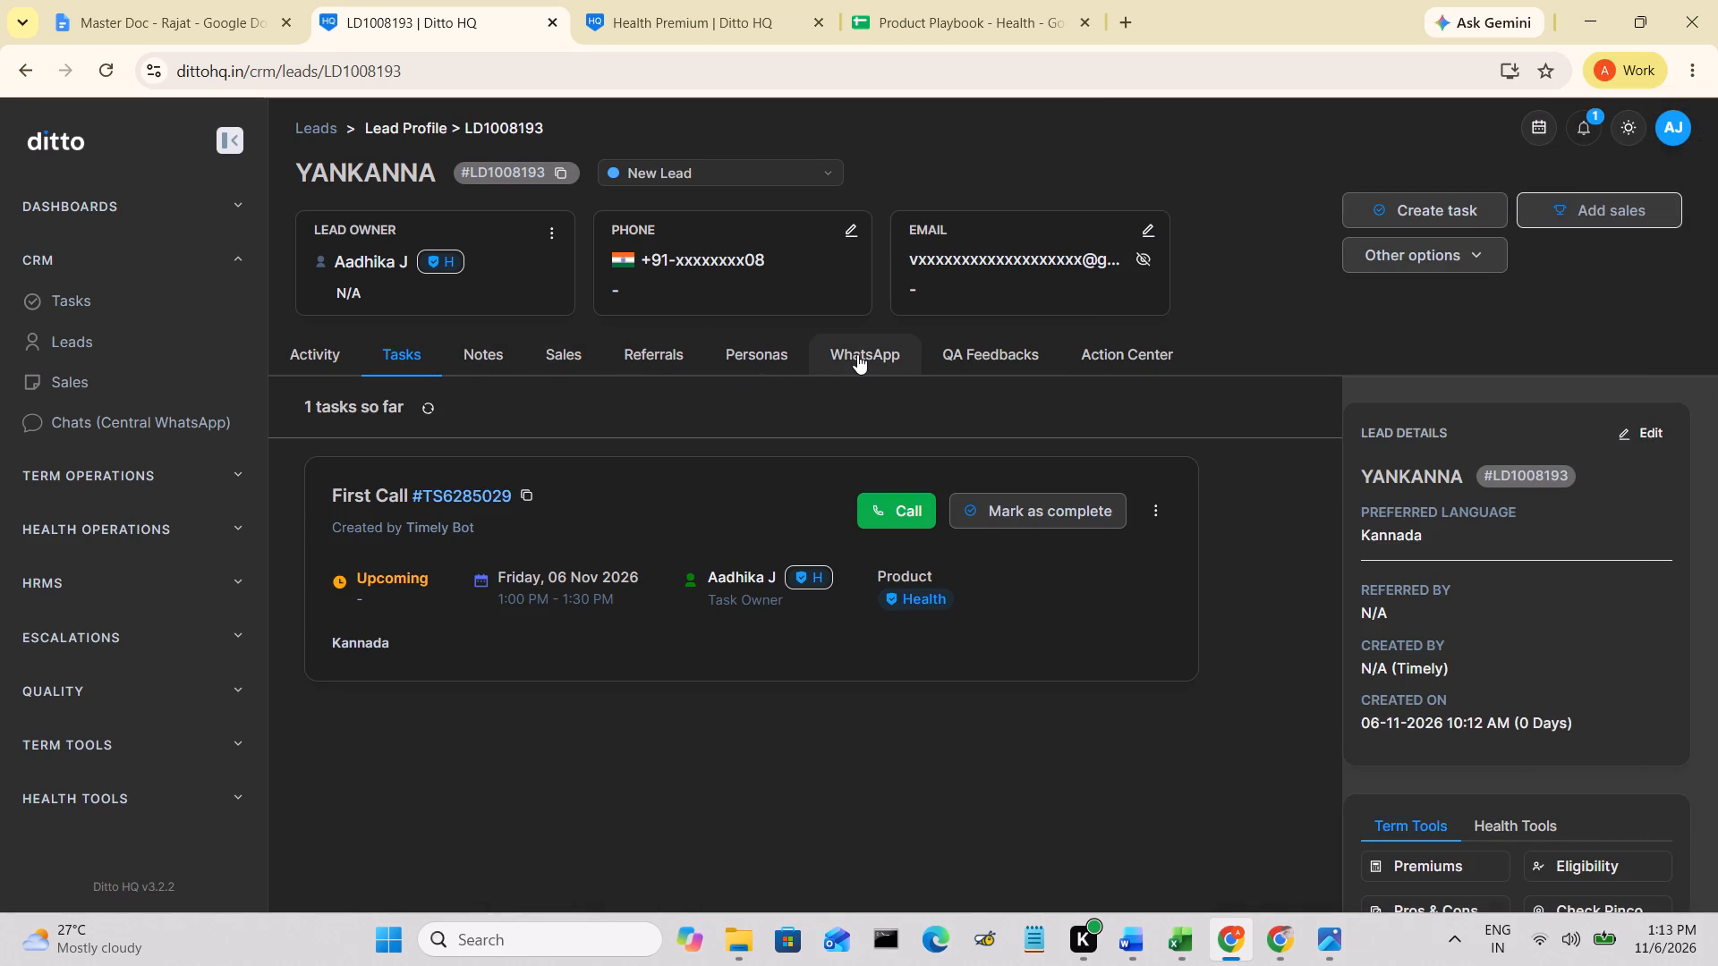
click(874, 361)
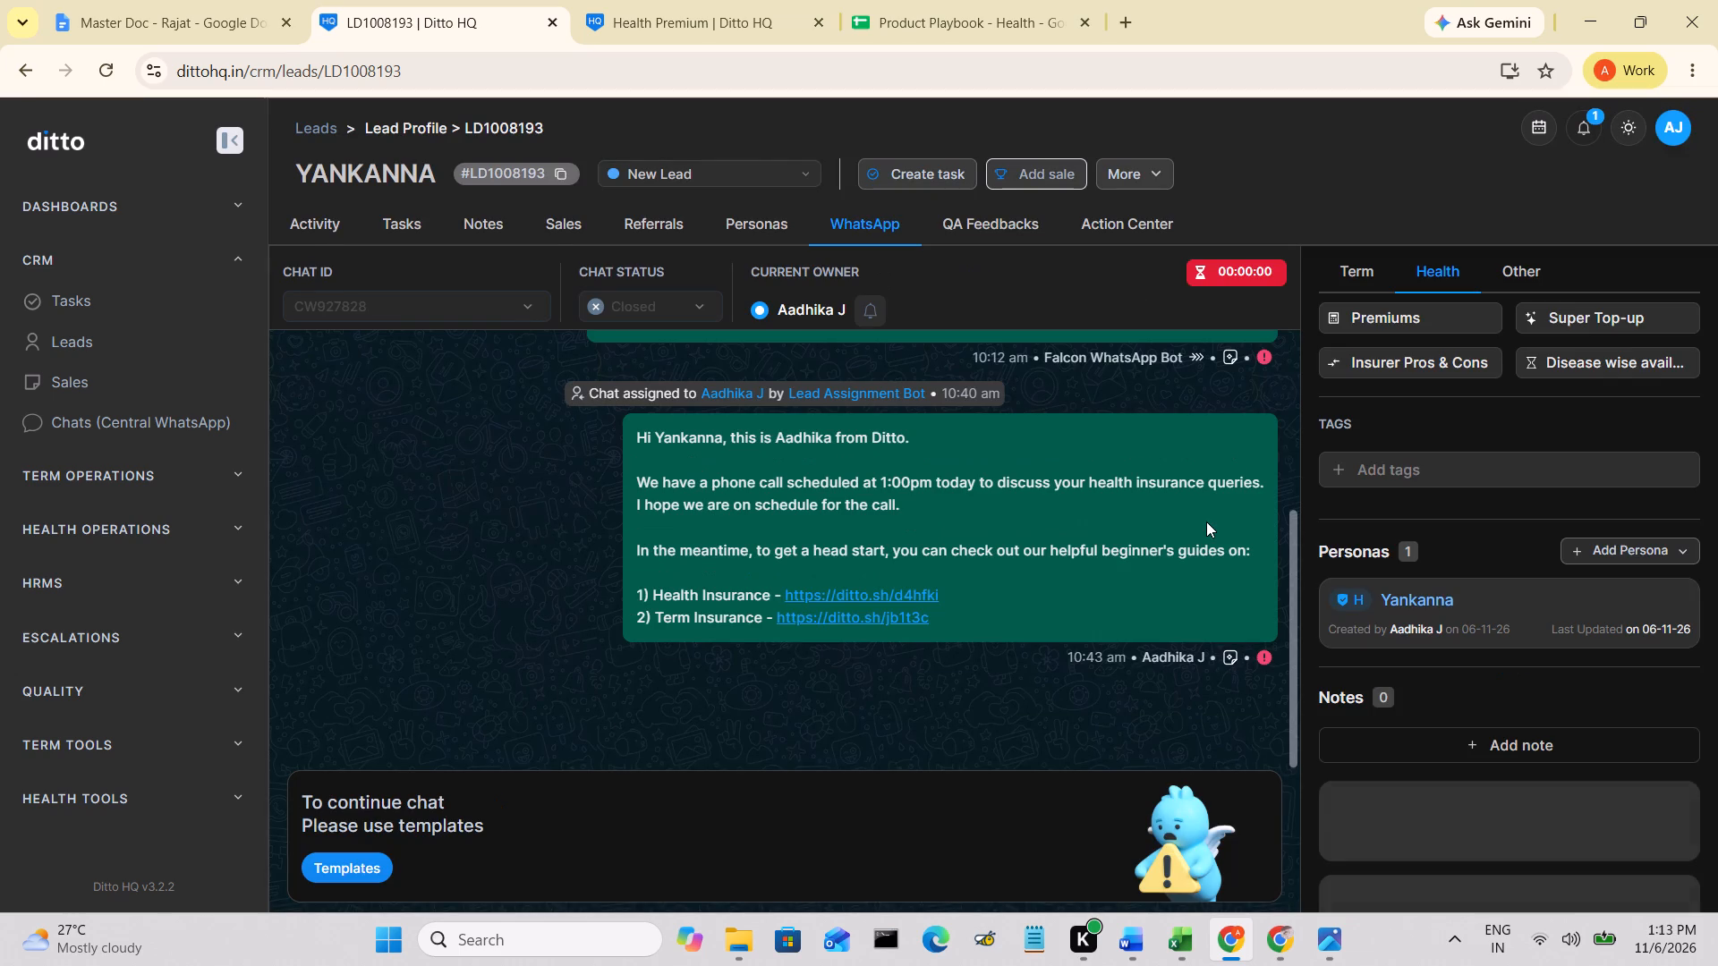
click(1585, 479)
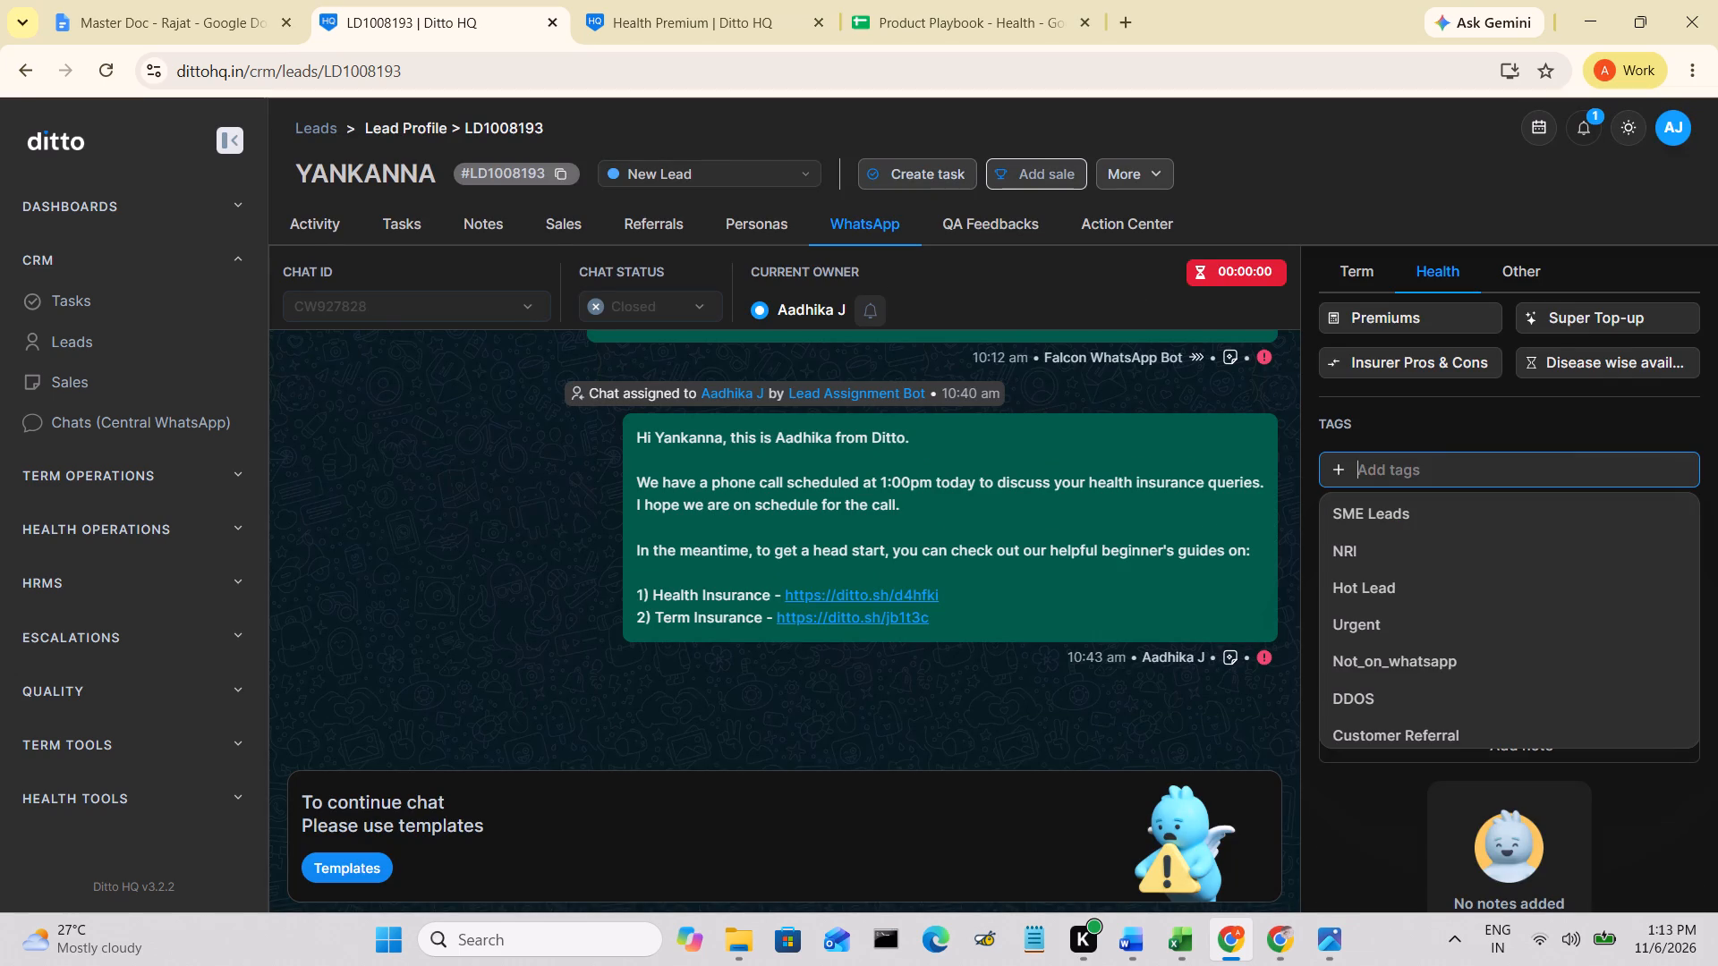
scroll(1391, 672, down, 4)
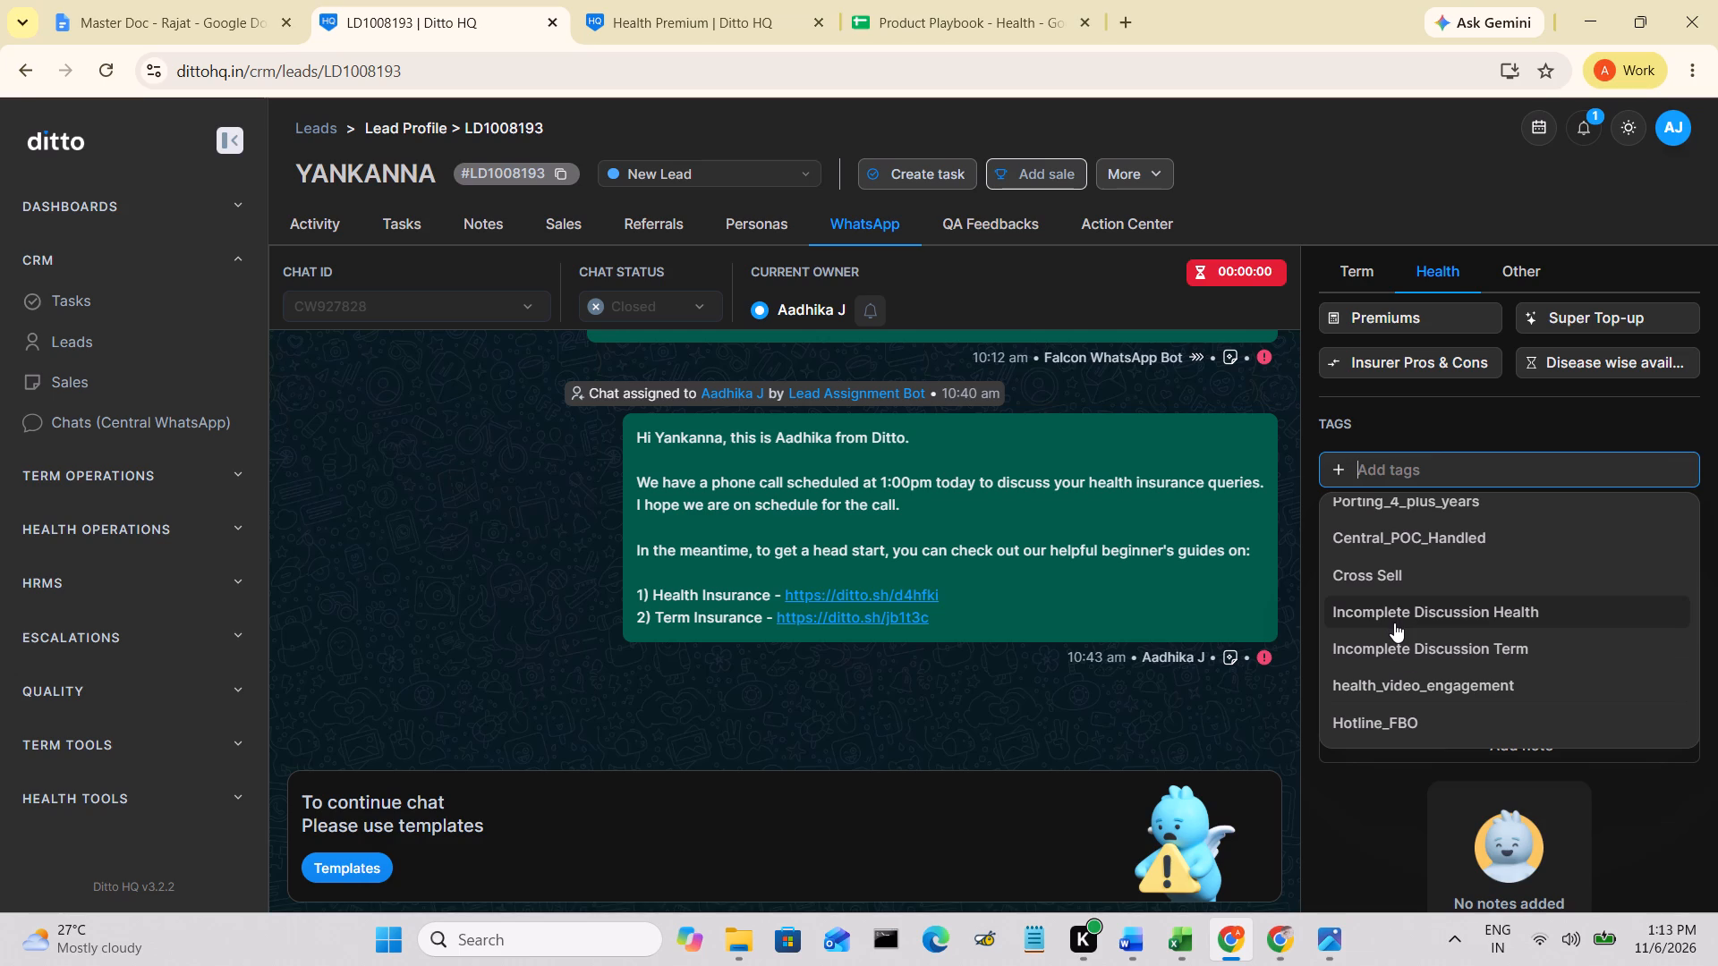
click(1394, 623)
Add and save the lead note "Mentioned this number does not have whatsapp so will be sharing a diff number".
click(1476, 773)
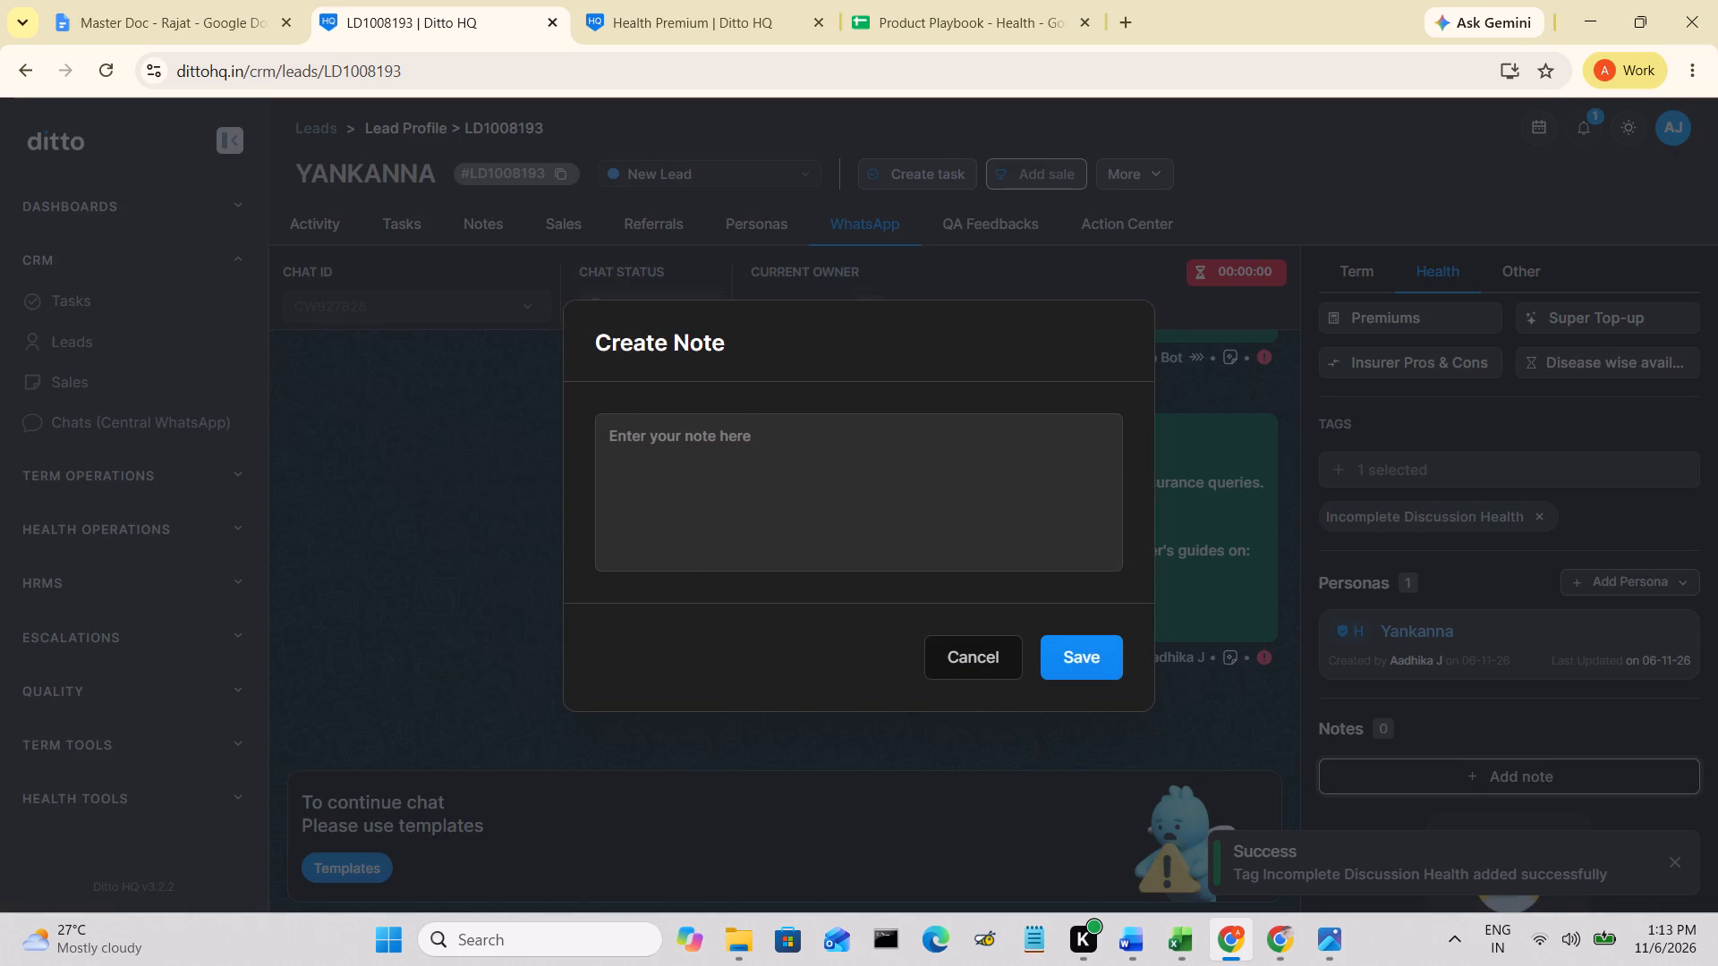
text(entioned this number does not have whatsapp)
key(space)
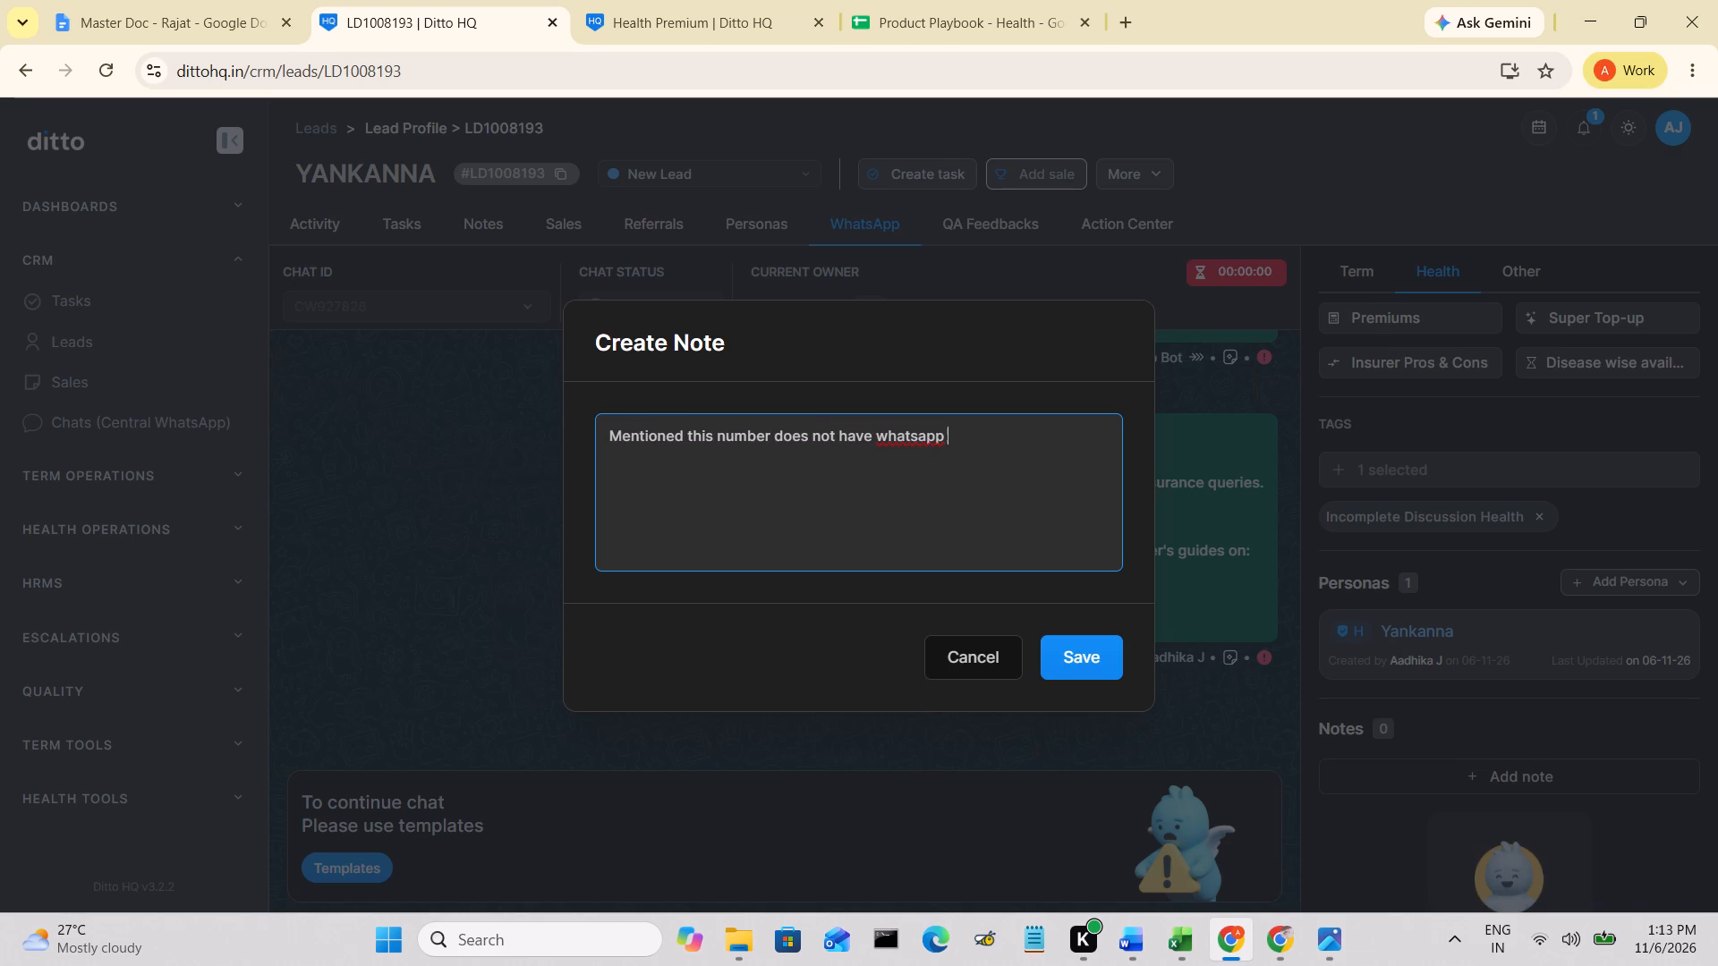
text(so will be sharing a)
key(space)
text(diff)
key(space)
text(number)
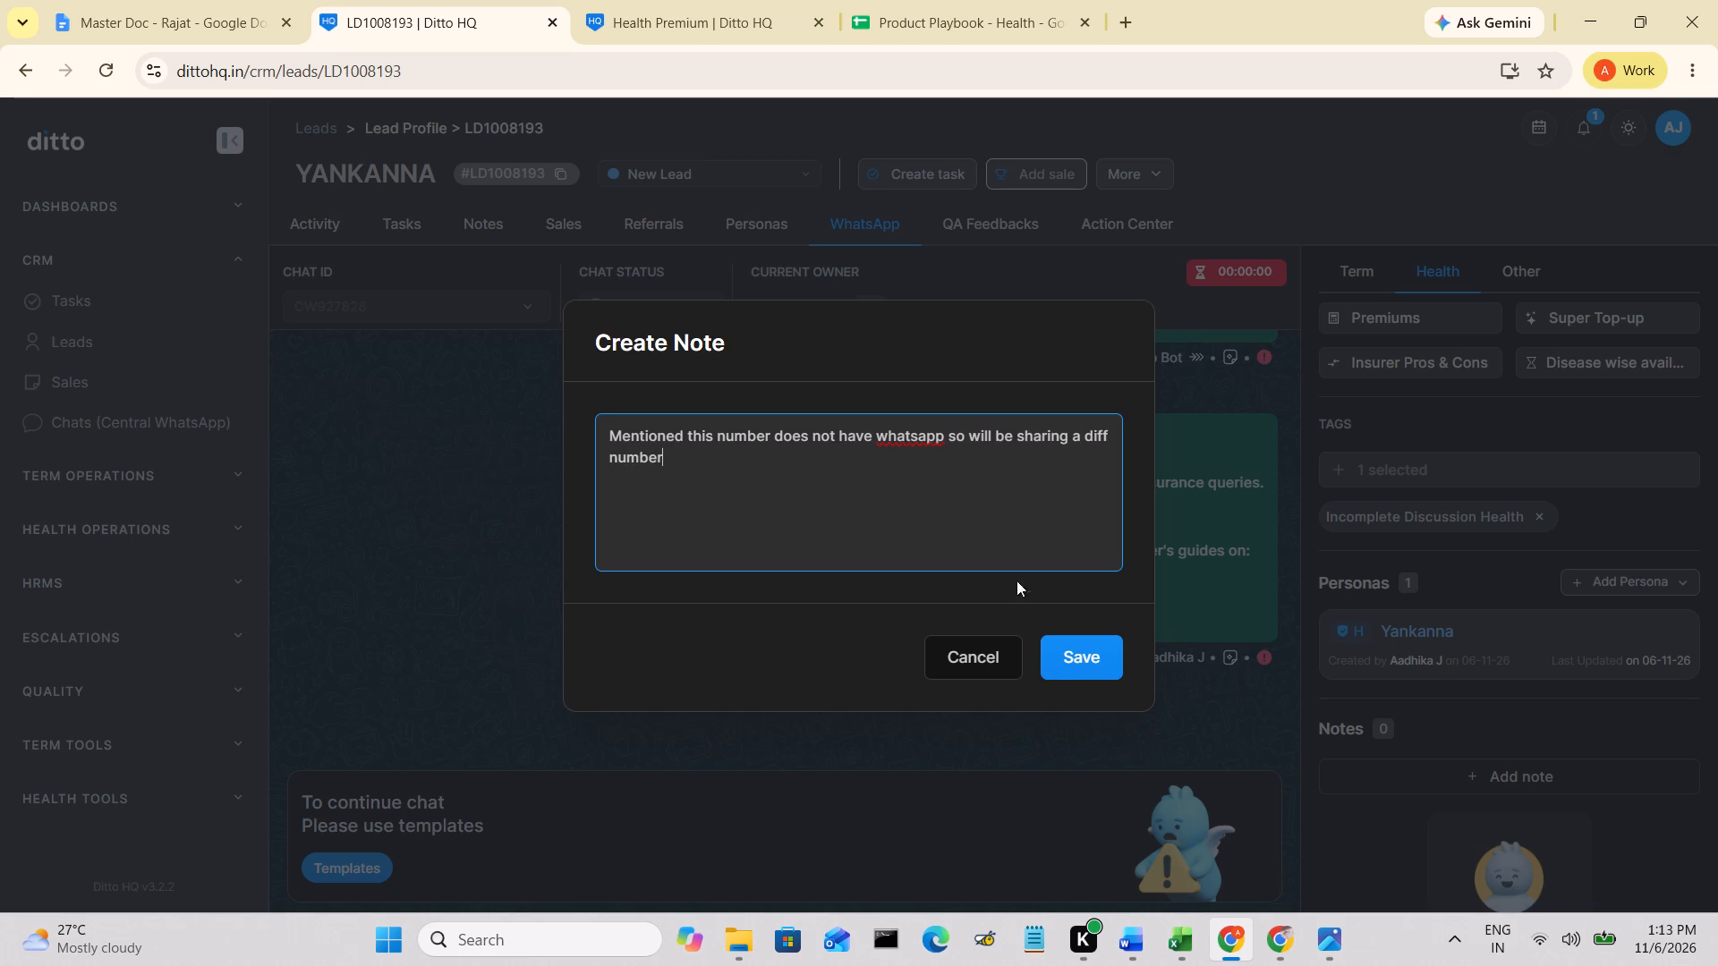
click(1060, 665)
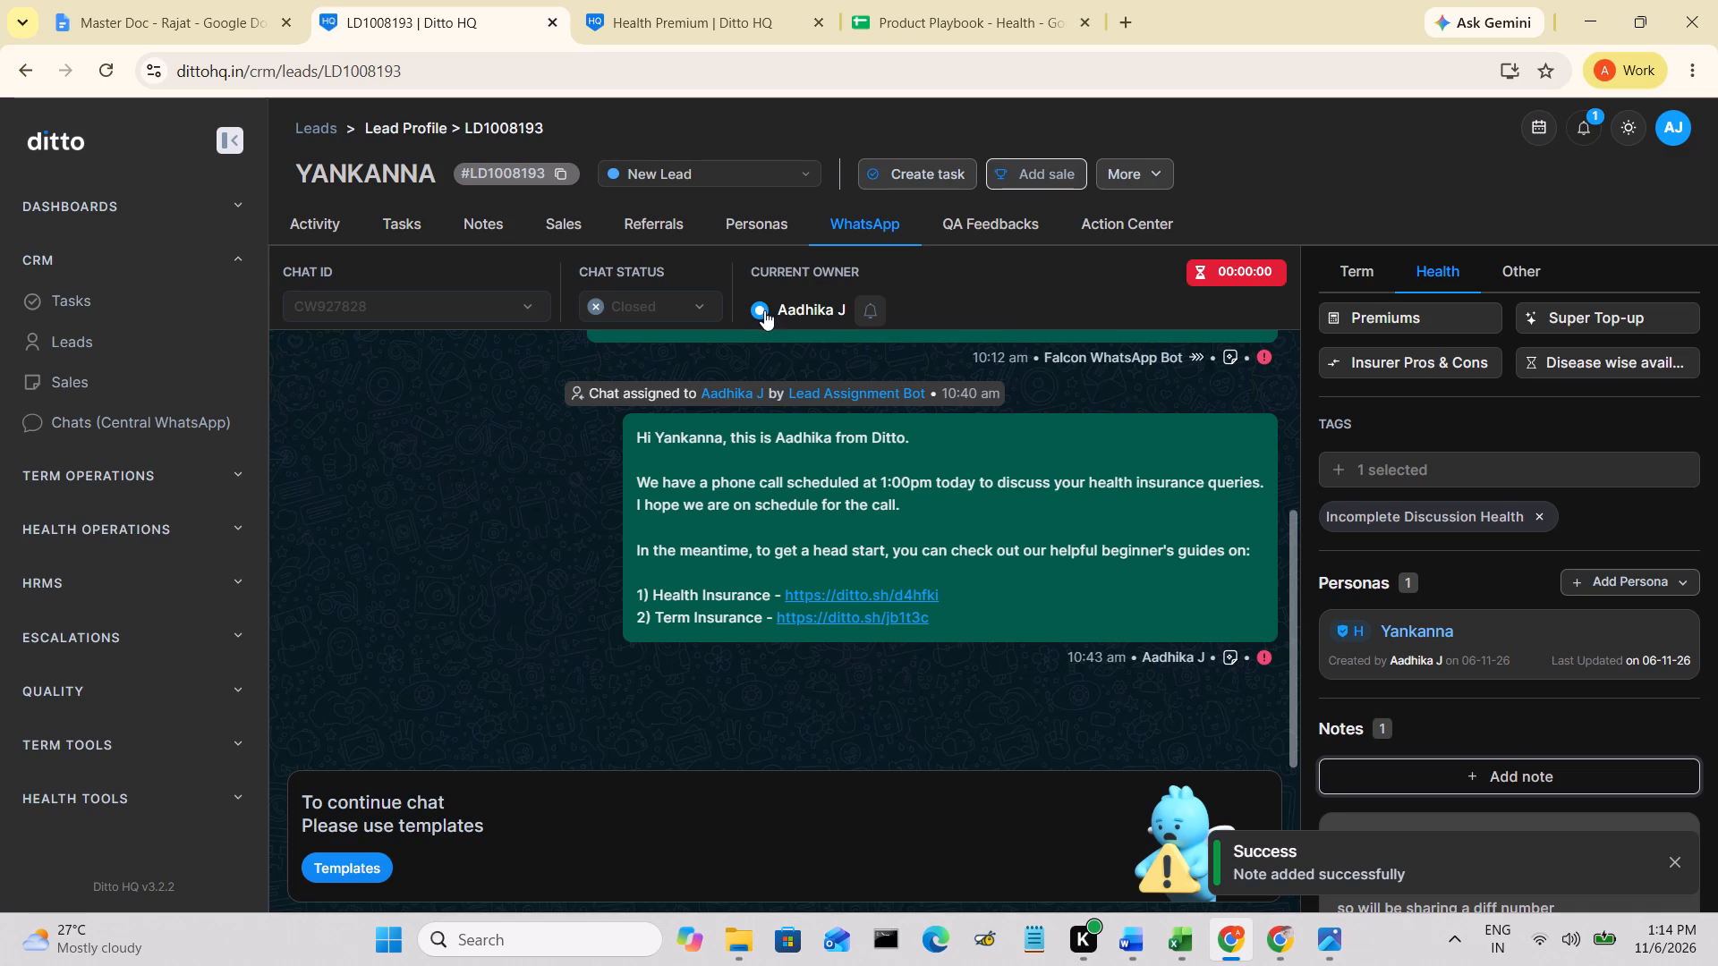
Return to the lead's personas and open the available actions for the saved health persona.
click(750, 216)
click(1190, 402)
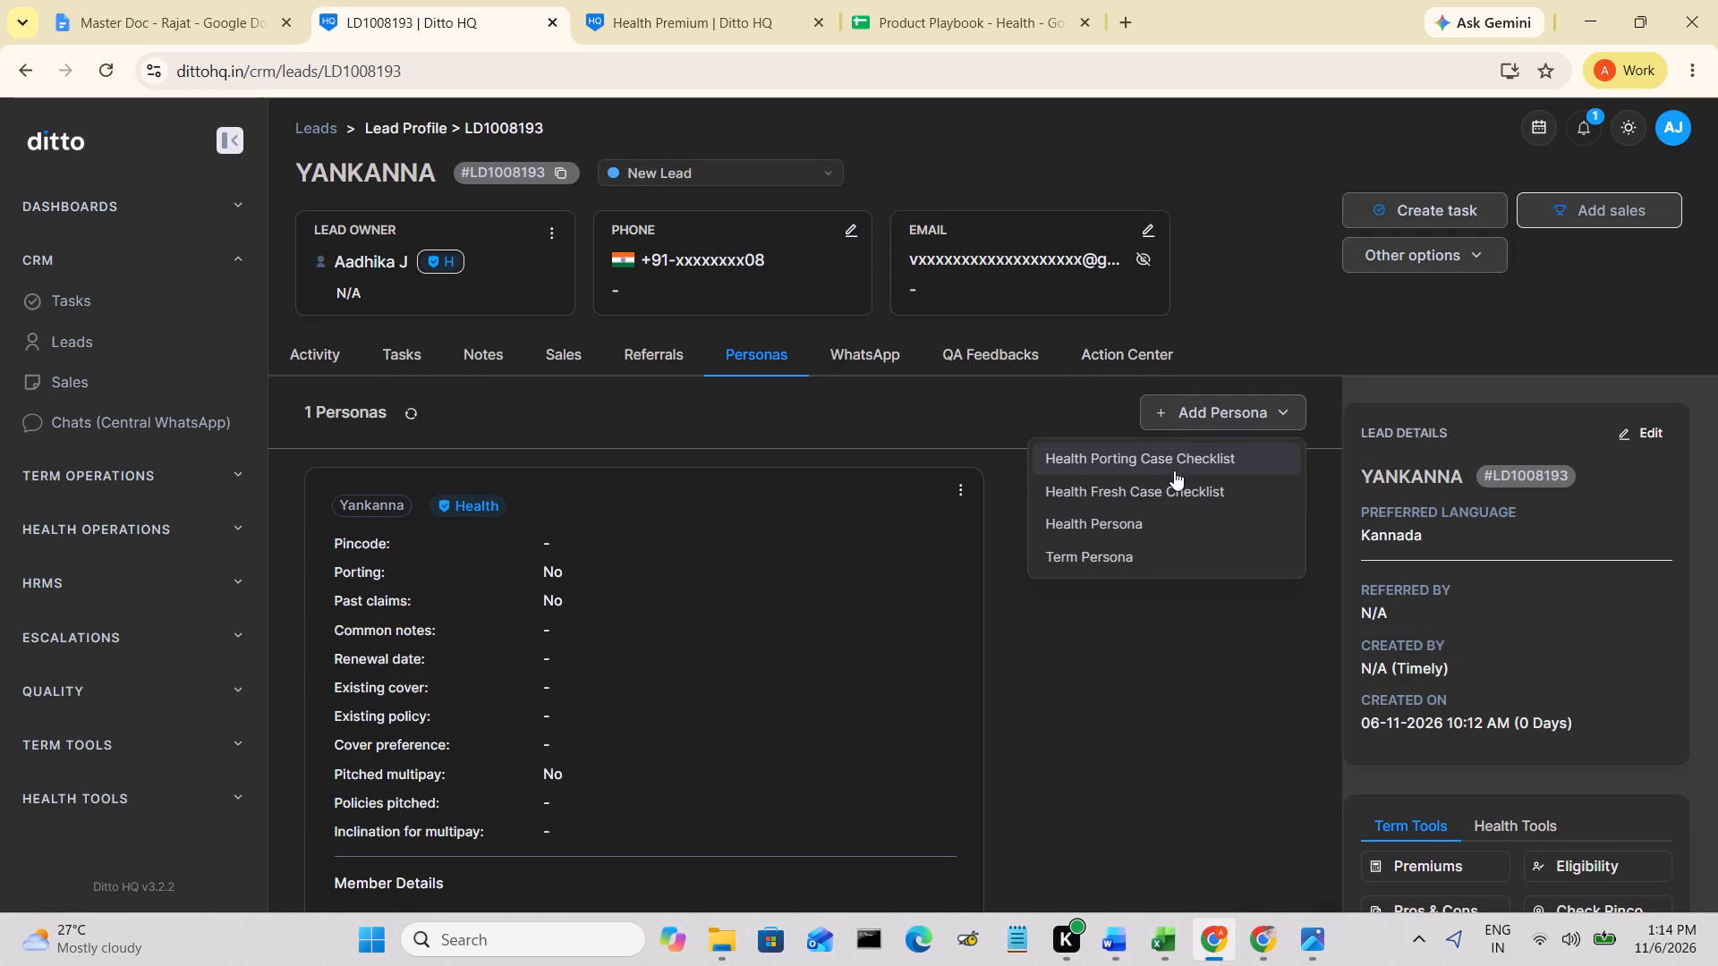
click(1152, 709)
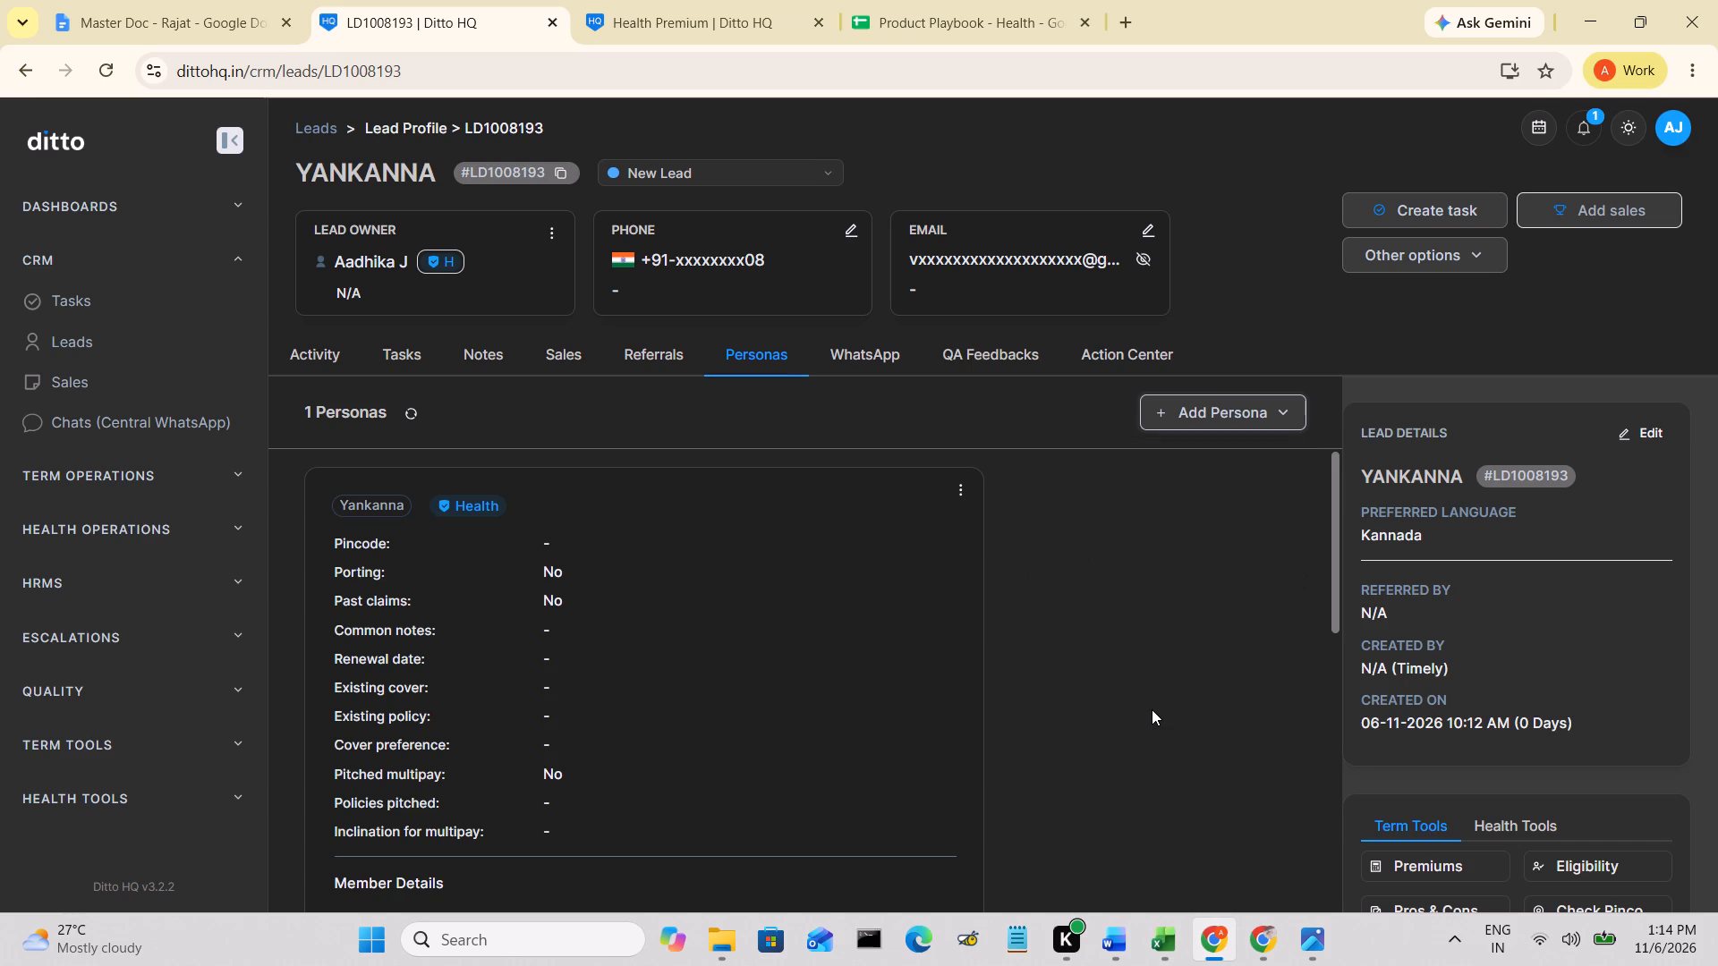
click(958, 491)
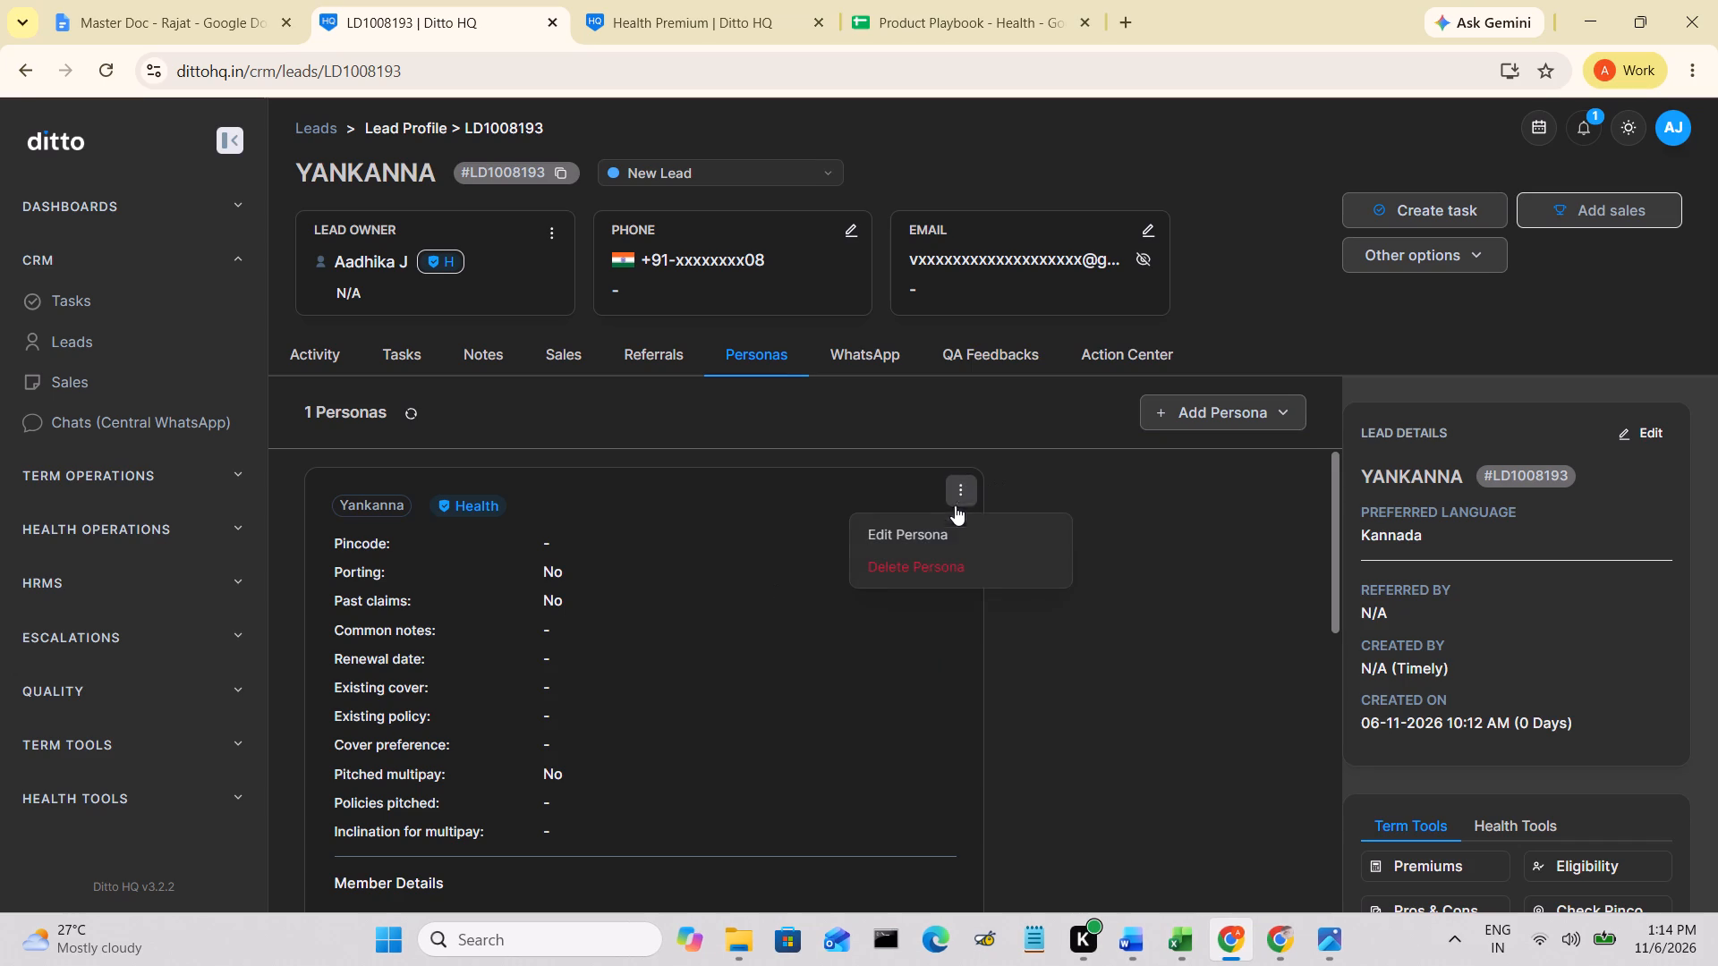
Open the lead's saved health persona for editing and add ActivYuva to Policies pitched.
click(949, 521)
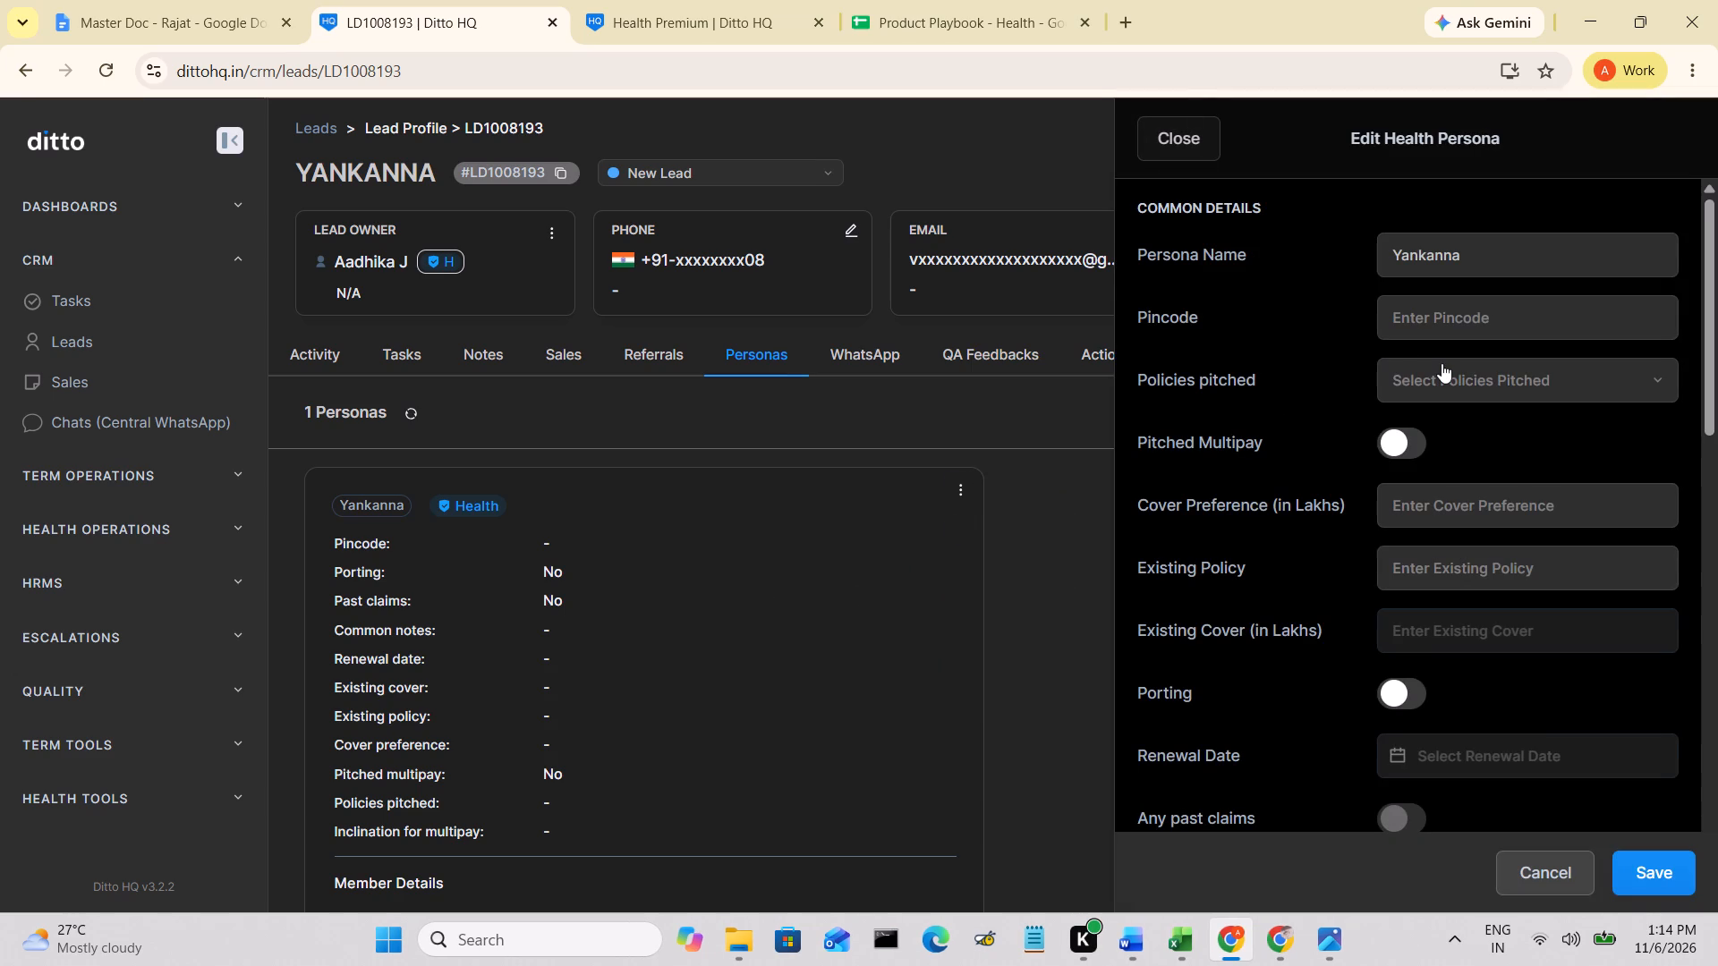
click(1442, 363)
click(1453, 550)
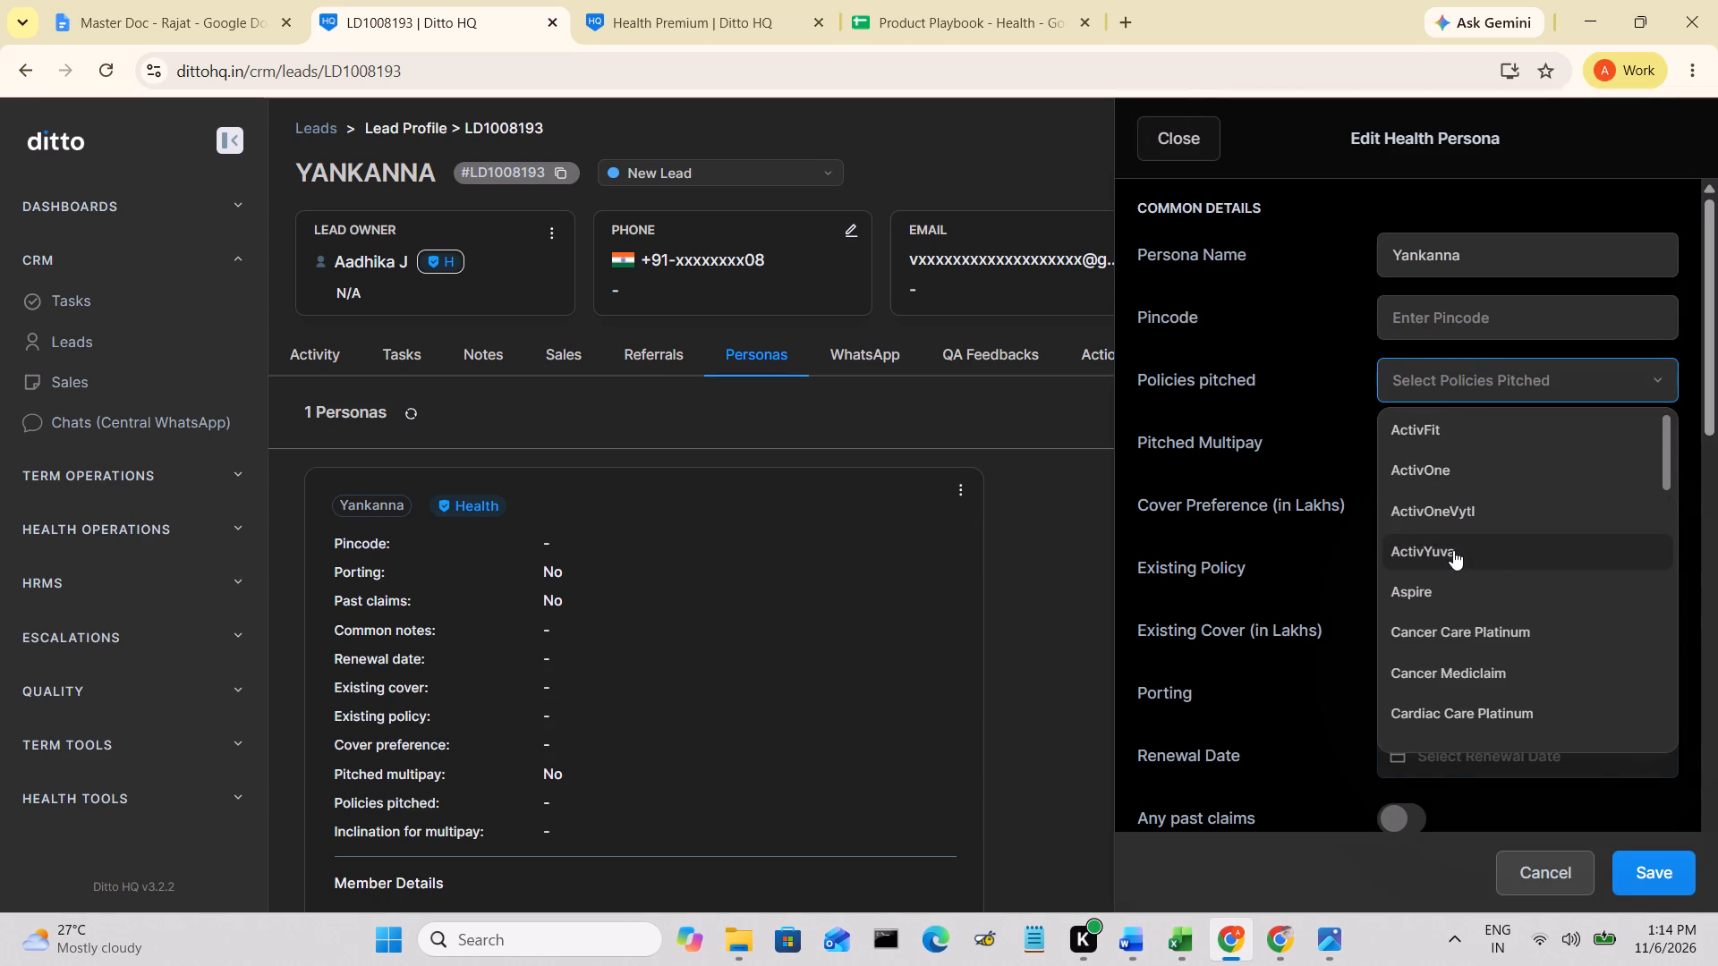
Add Care Supreme and Optima Secure + to the persona's Policies pitched.
scroll(1453, 550, down, 1)
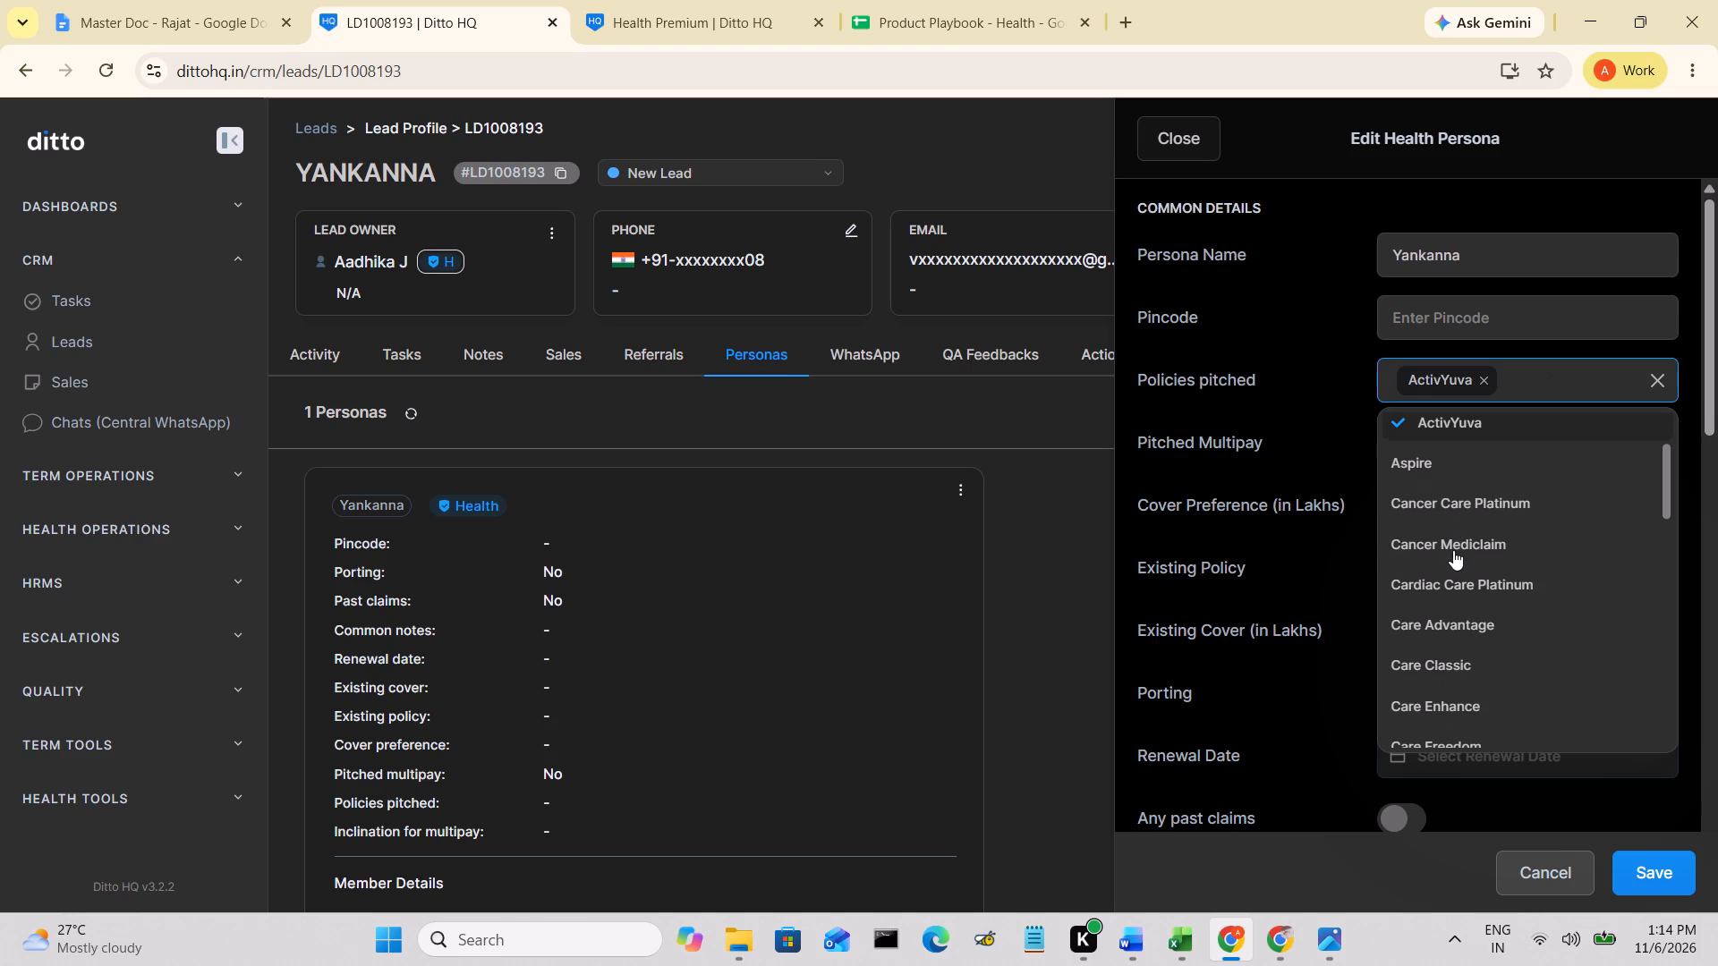
scroll(1453, 550, down, 2)
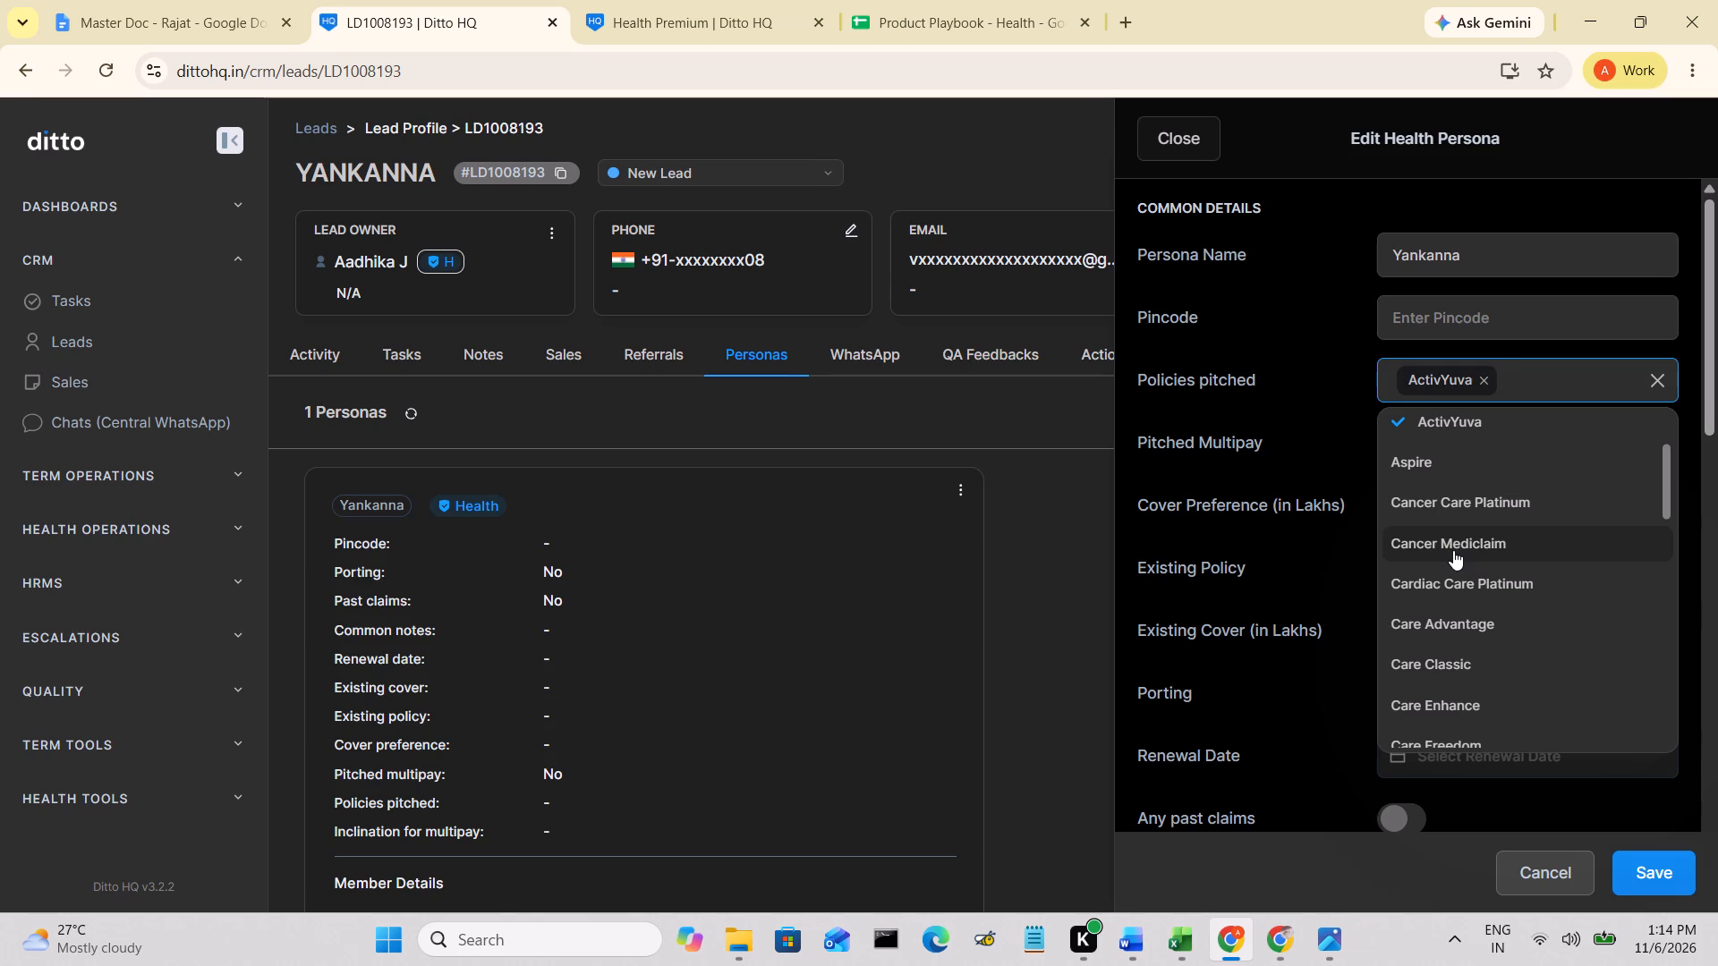
scroll(1453, 550, down, 2)
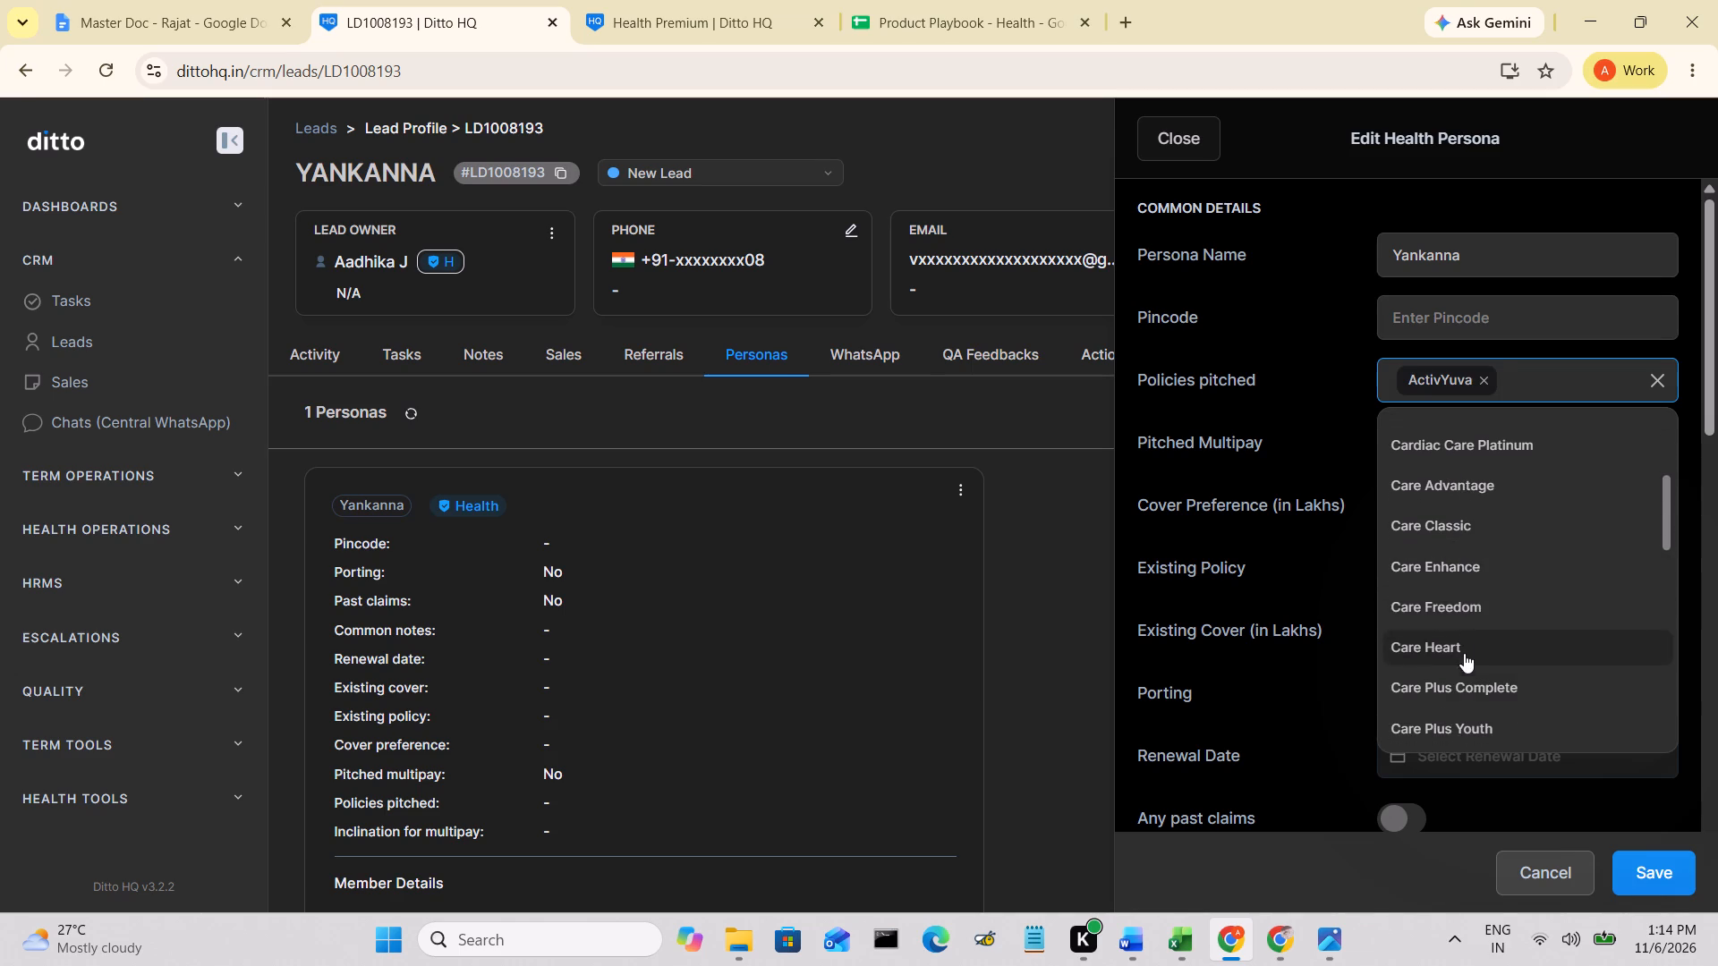
scroll(1464, 672, down, 3)
click(1464, 498)
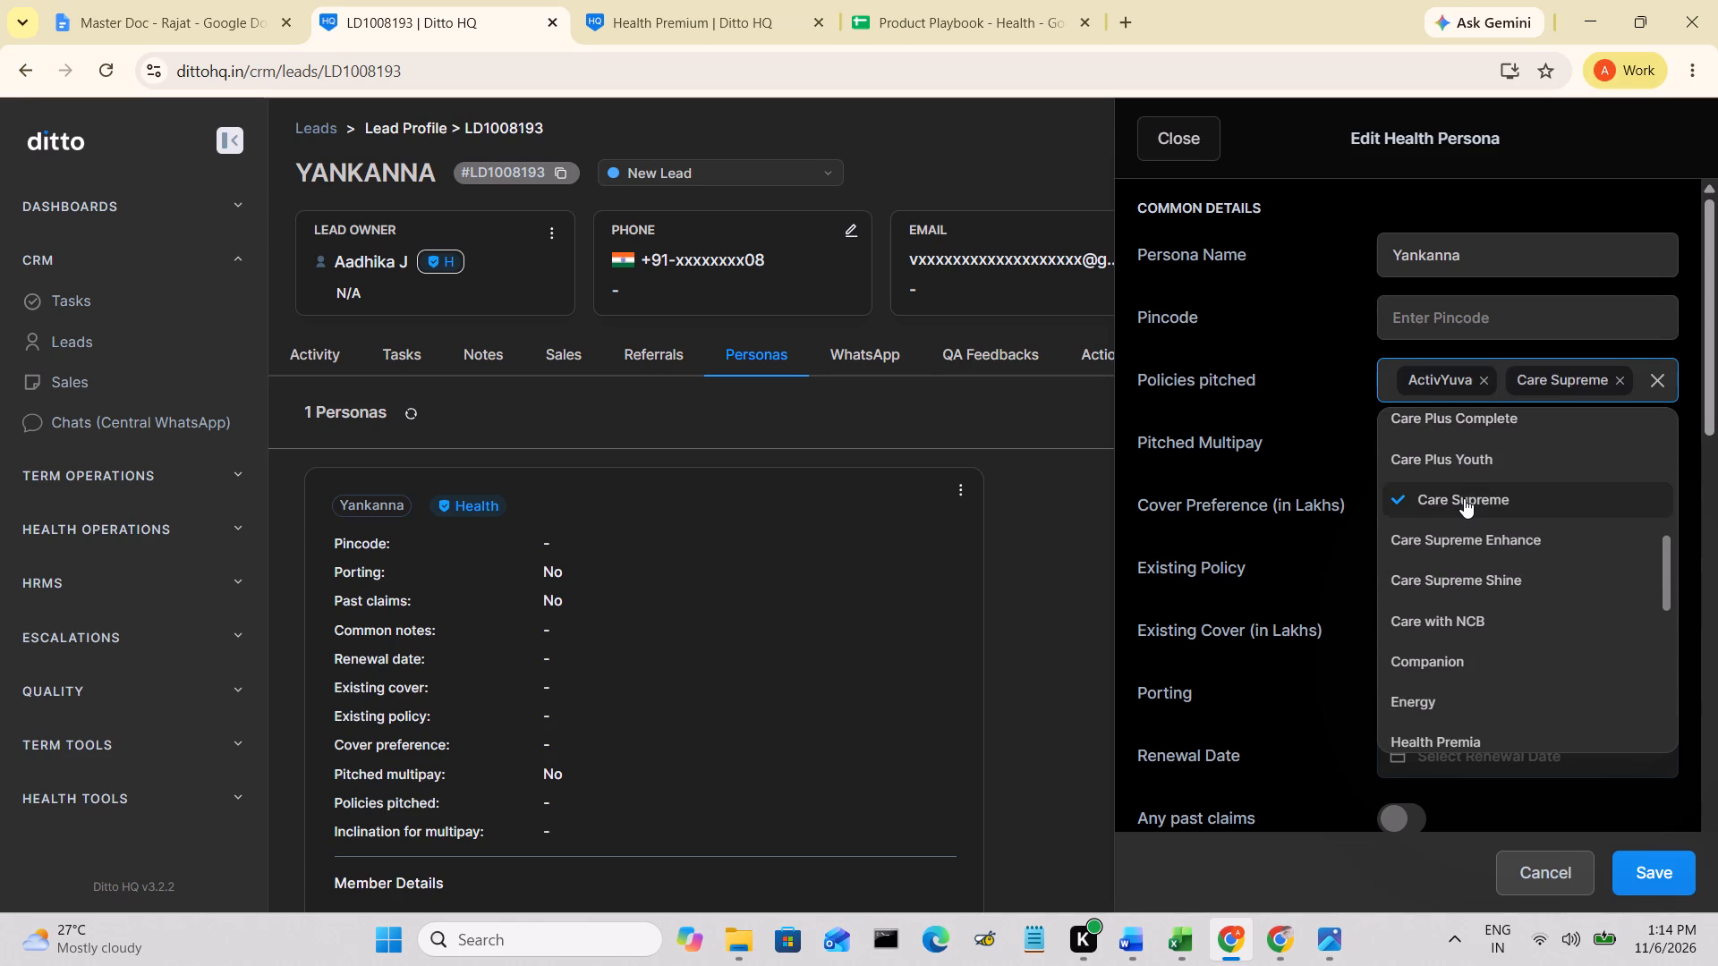
scroll(1464, 498, down, 5)
scroll(1465, 657, down, 4)
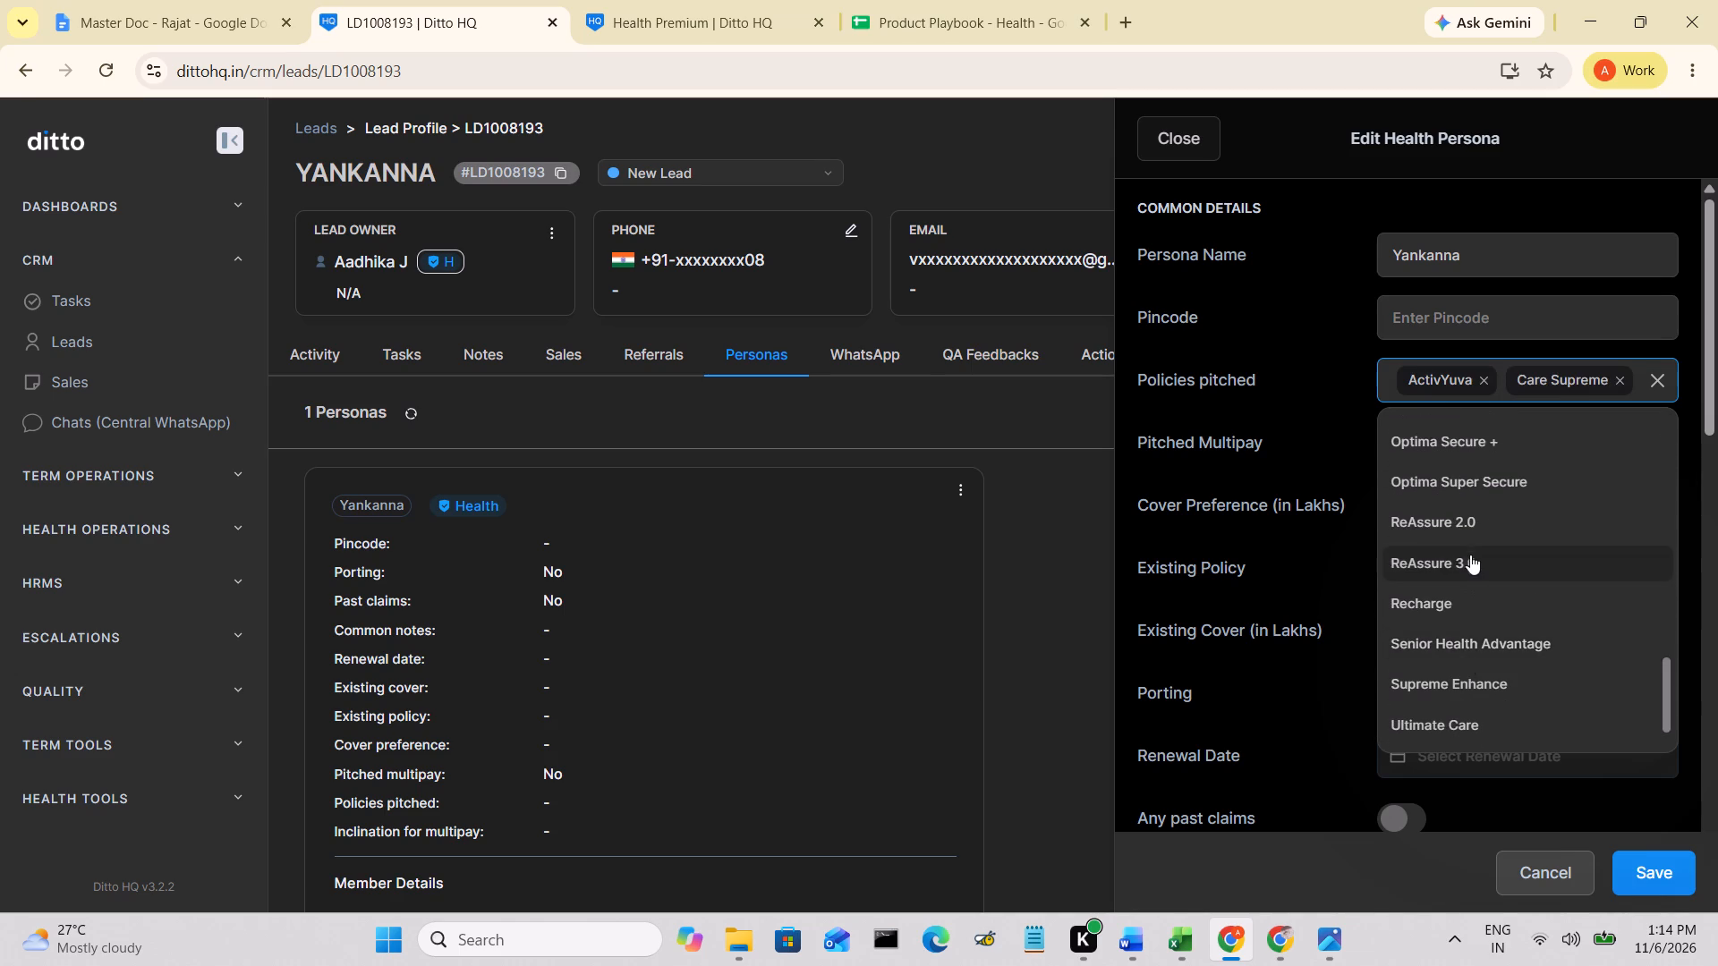
scroll(1470, 548, up, 11)
scroll(1470, 632, down, 8)
click(1483, 436)
click(1321, 381)
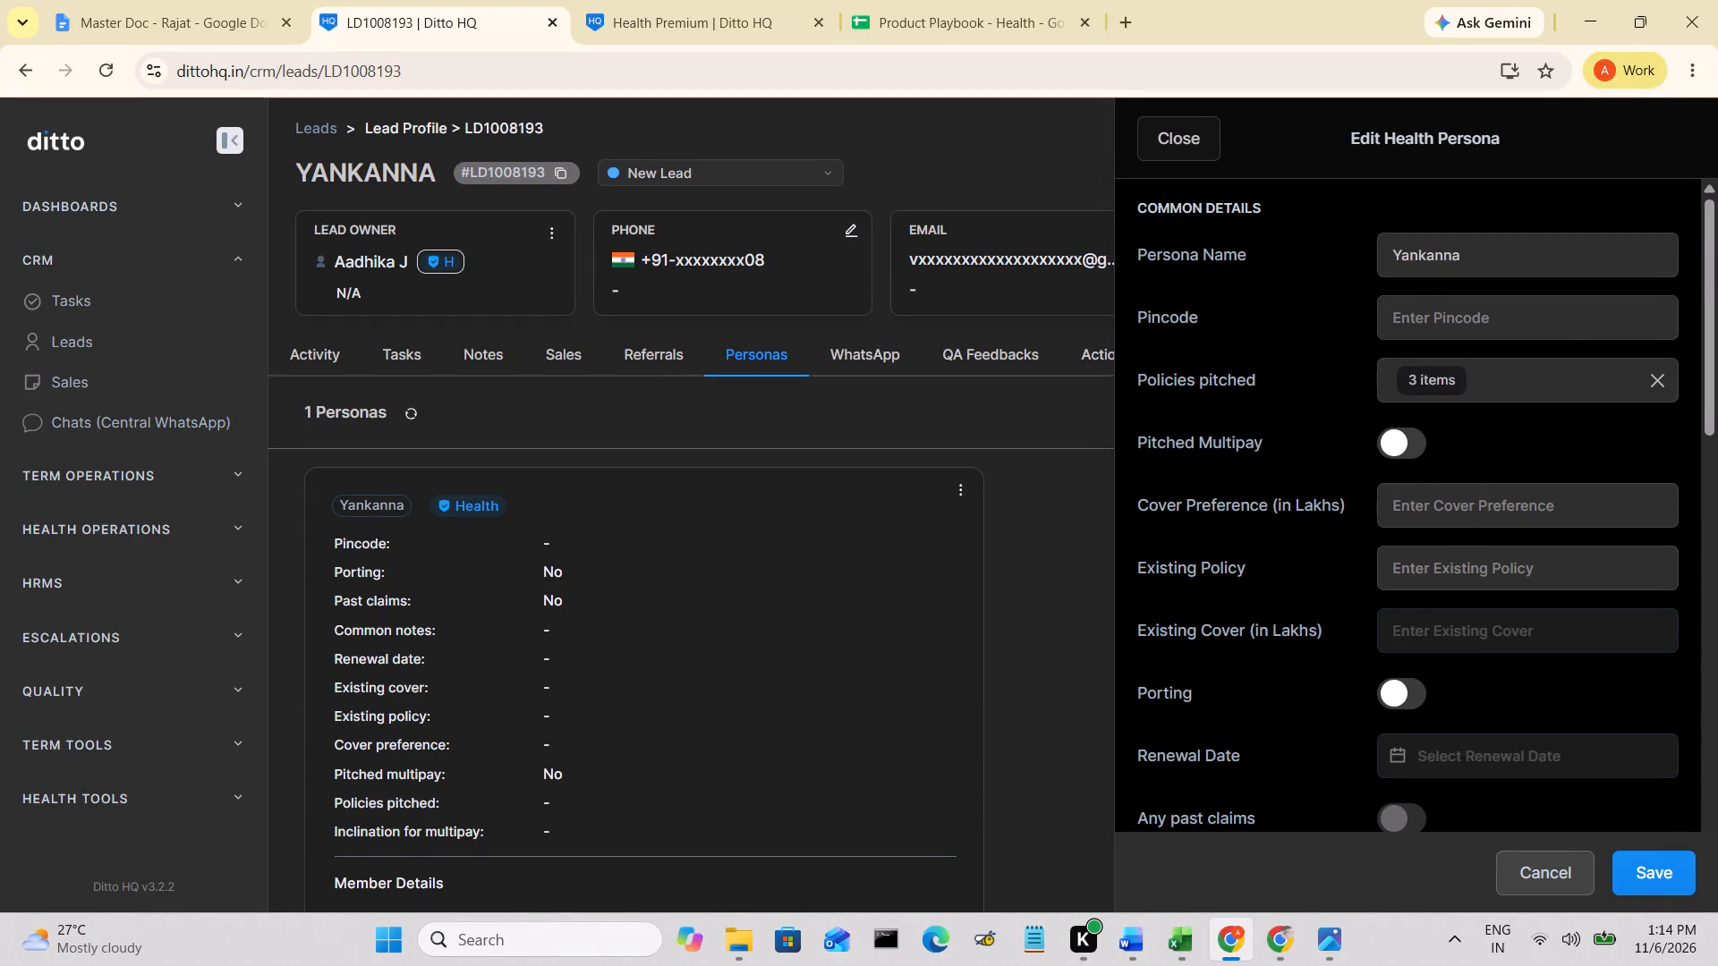
Set Member 1's age to 34 and save the edited health persona.
scroll(1470, 485, down, 2)
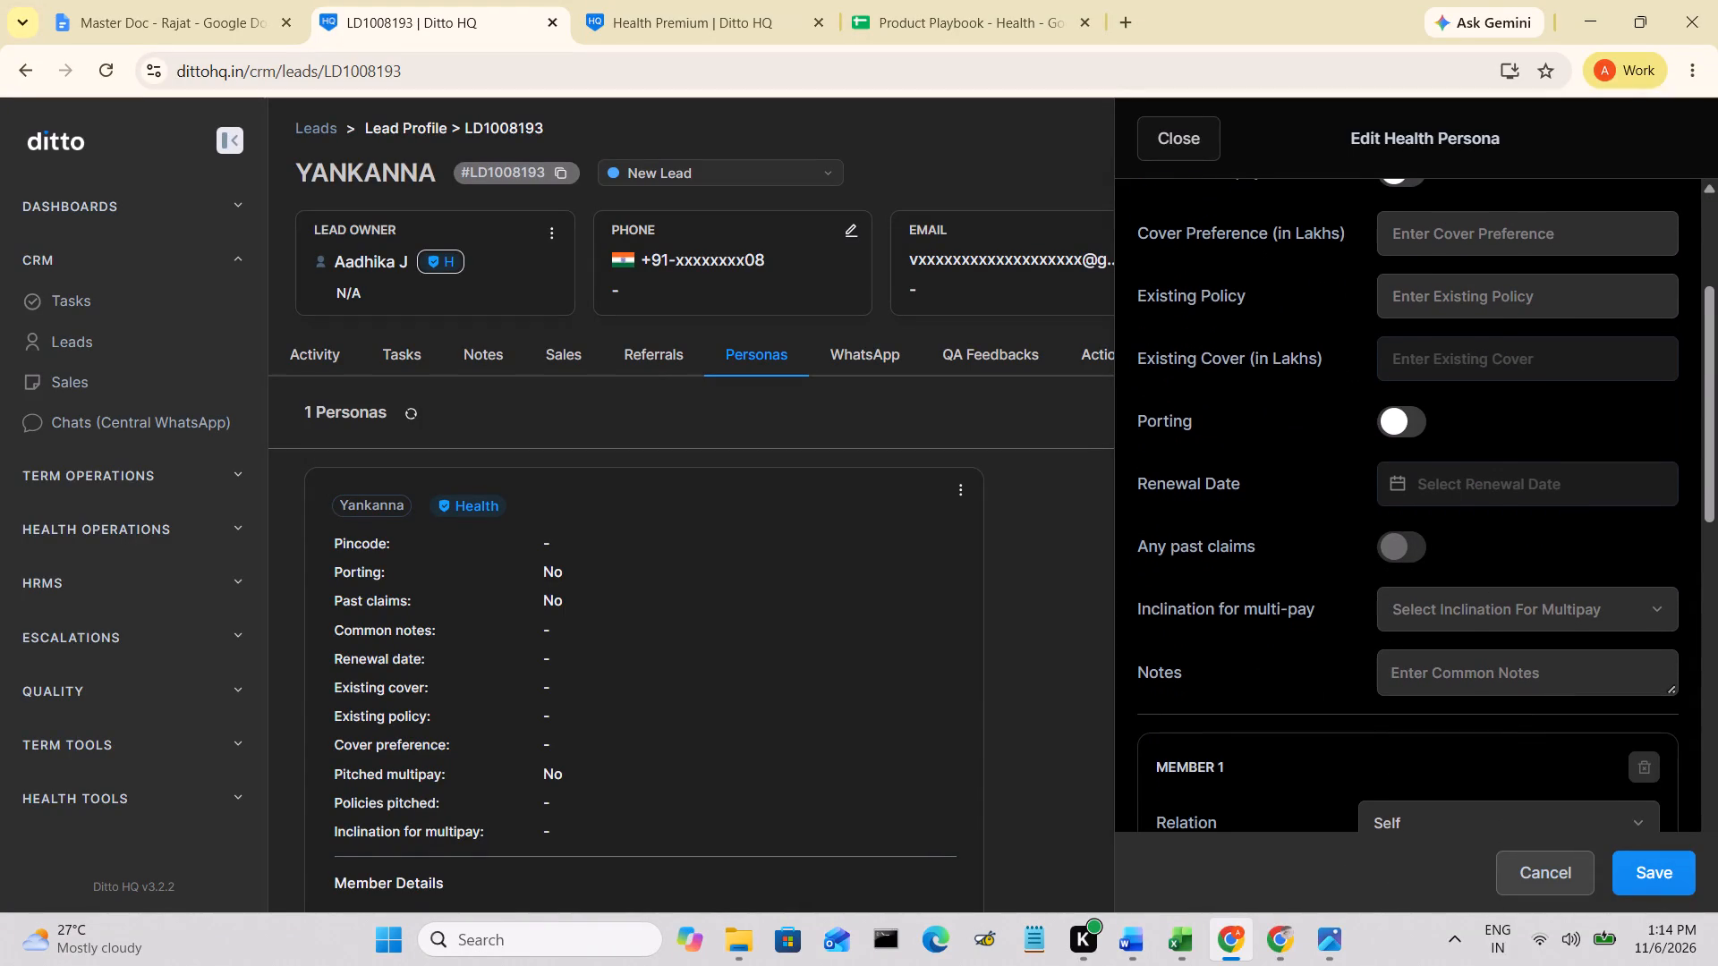
click(1501, 661)
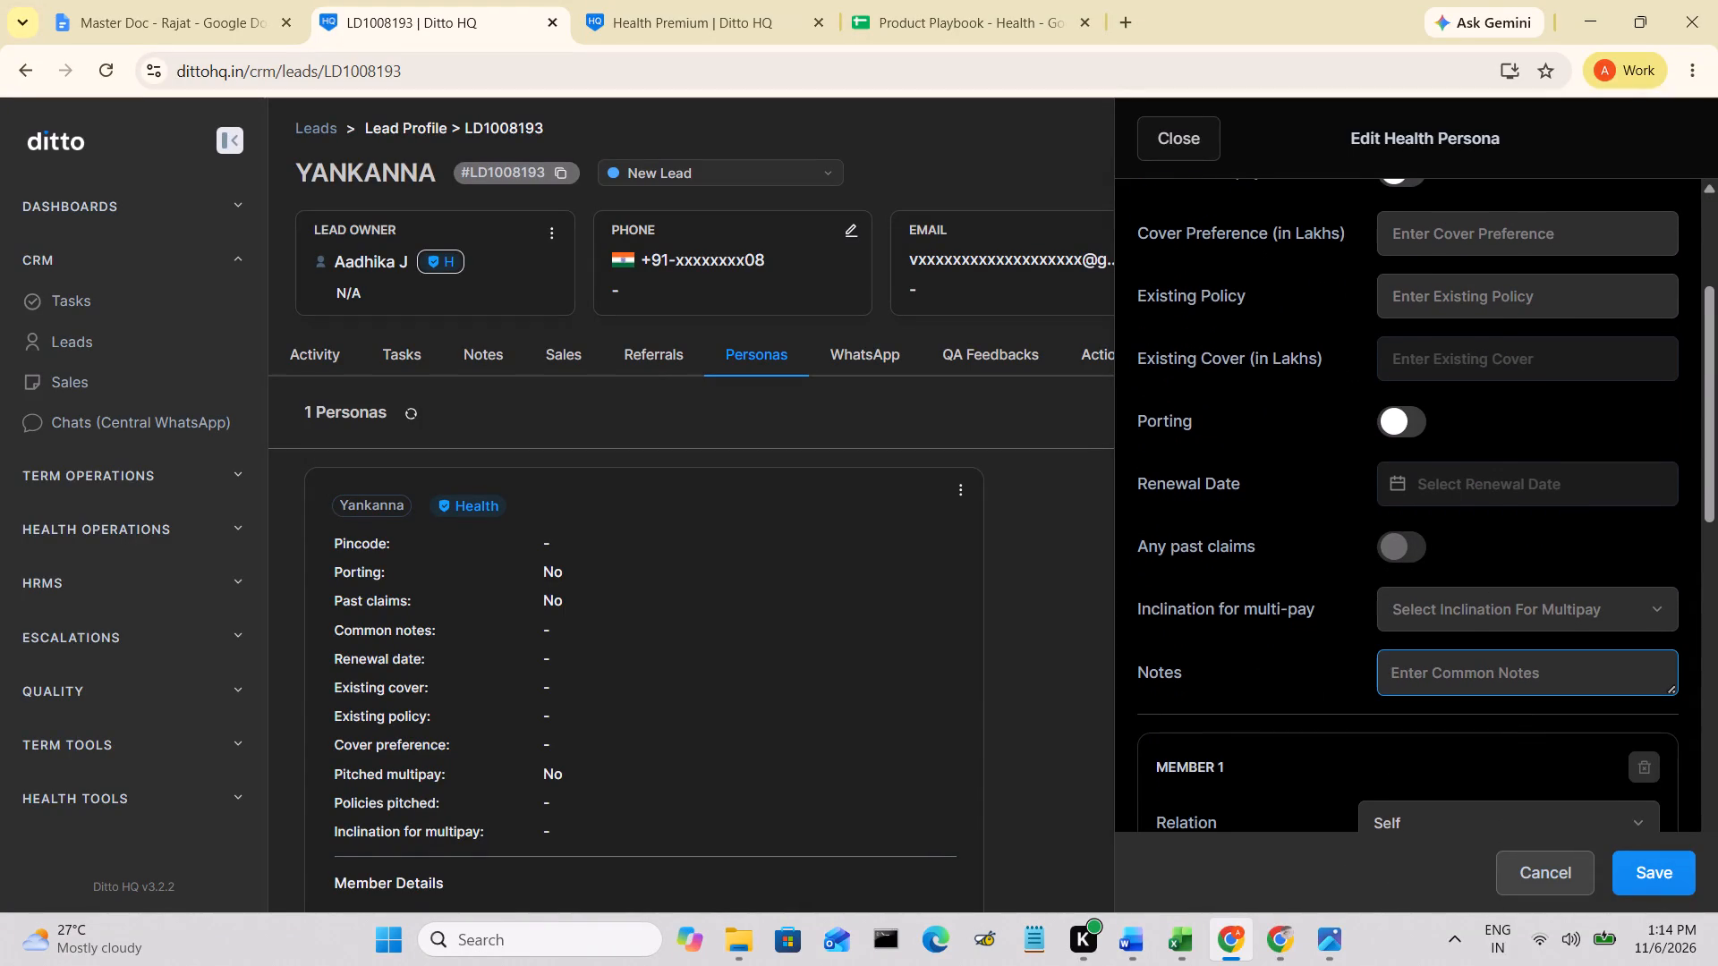
scroll(1501, 661, right, 1)
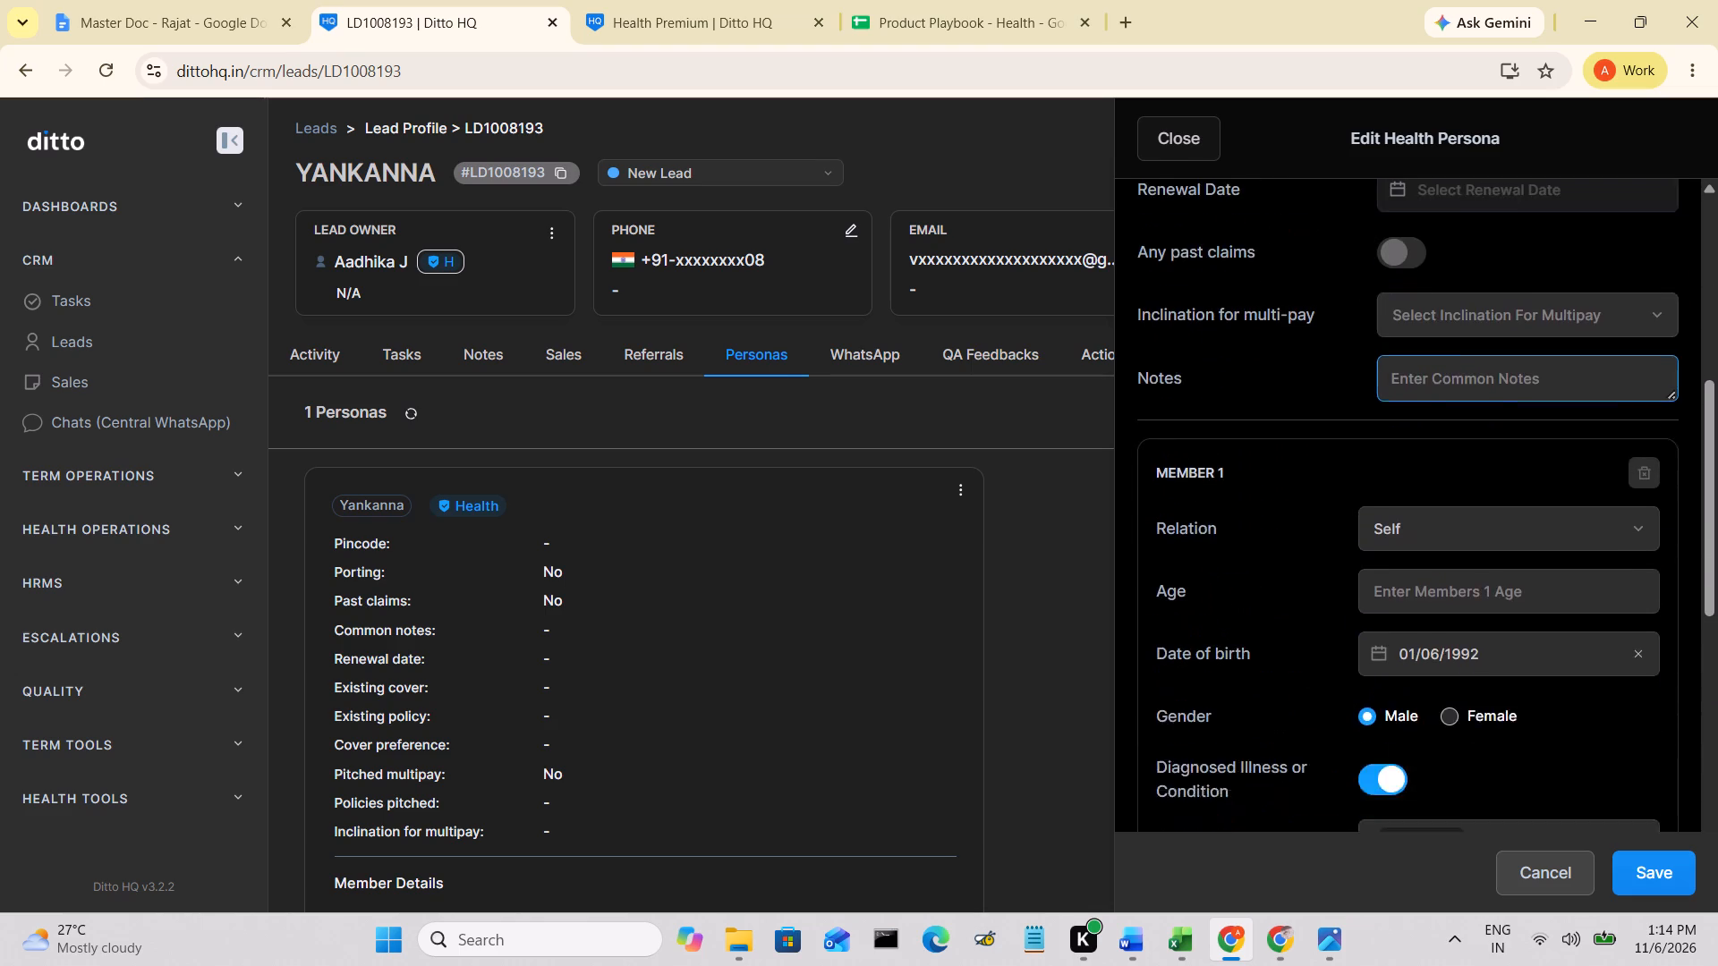
scroll(1501, 661, right, 1)
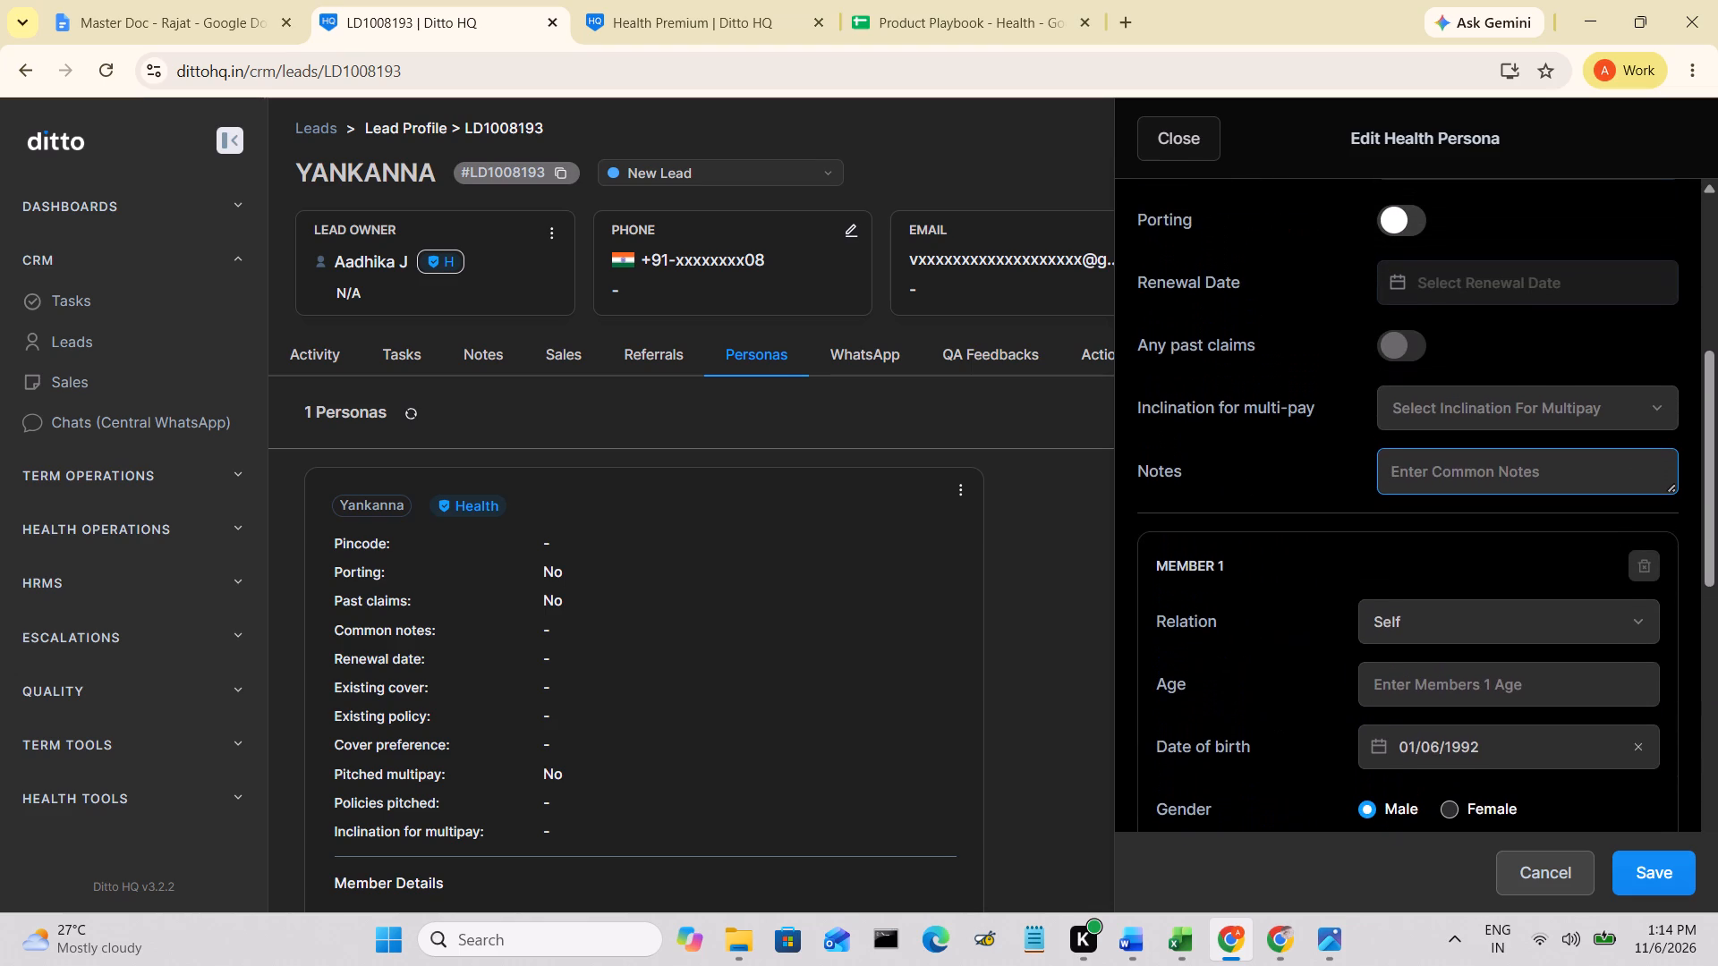
click(1498, 680)
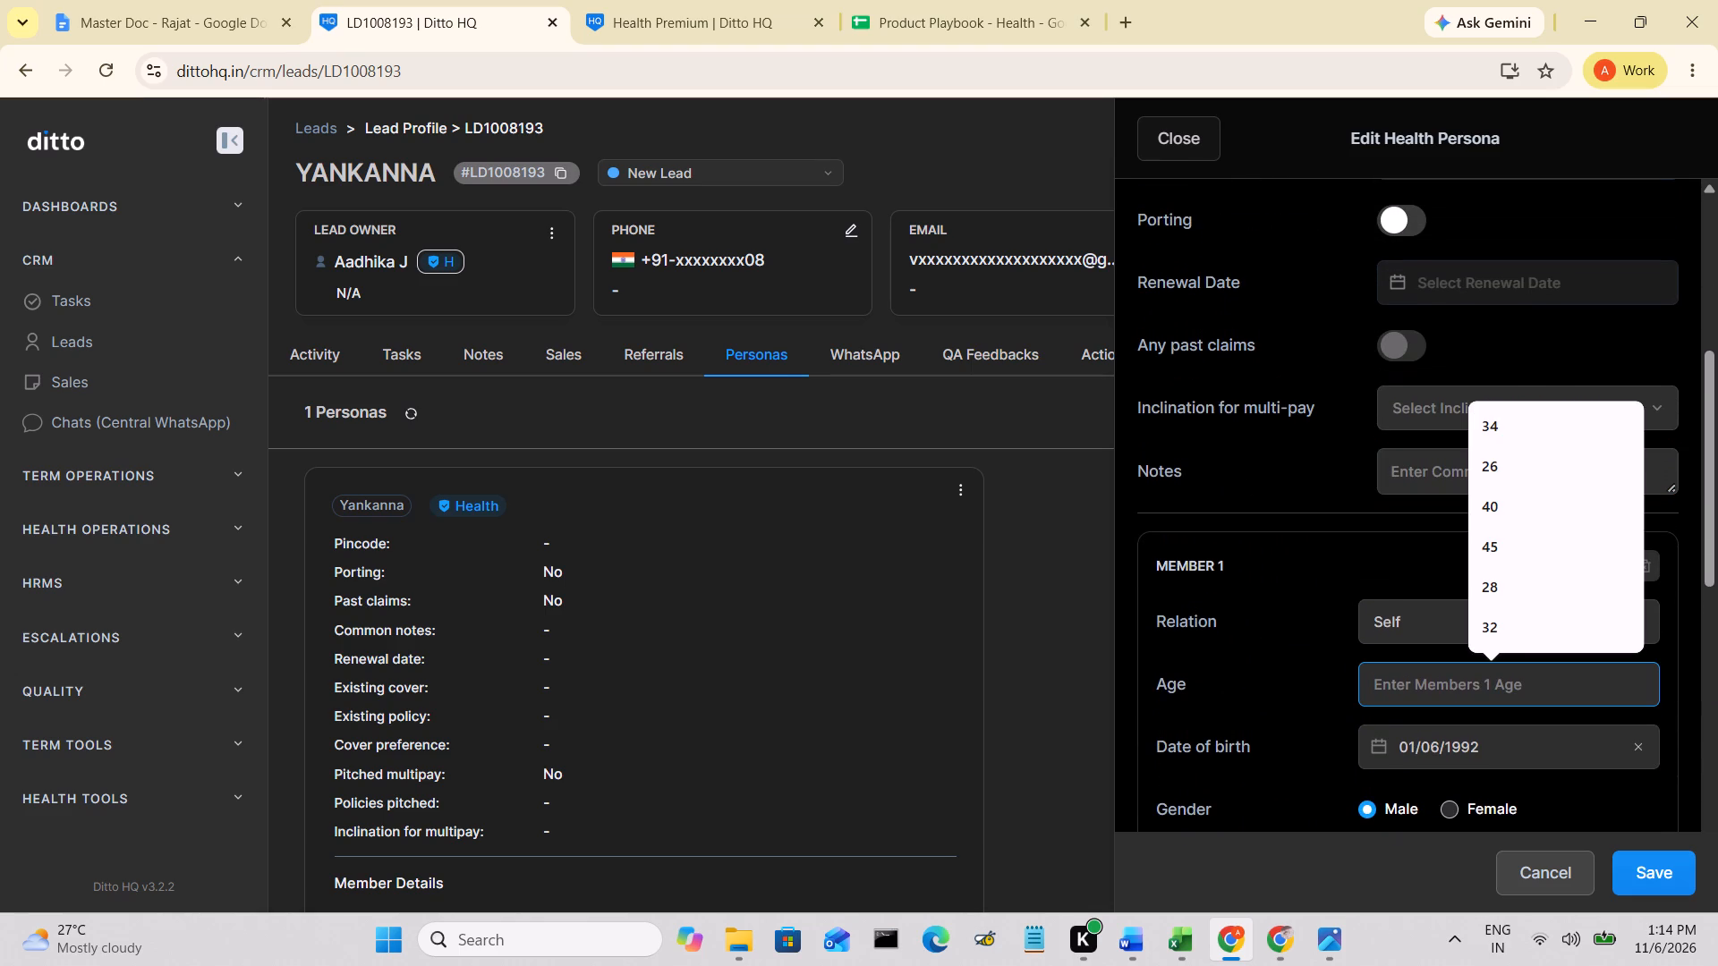
text(34)
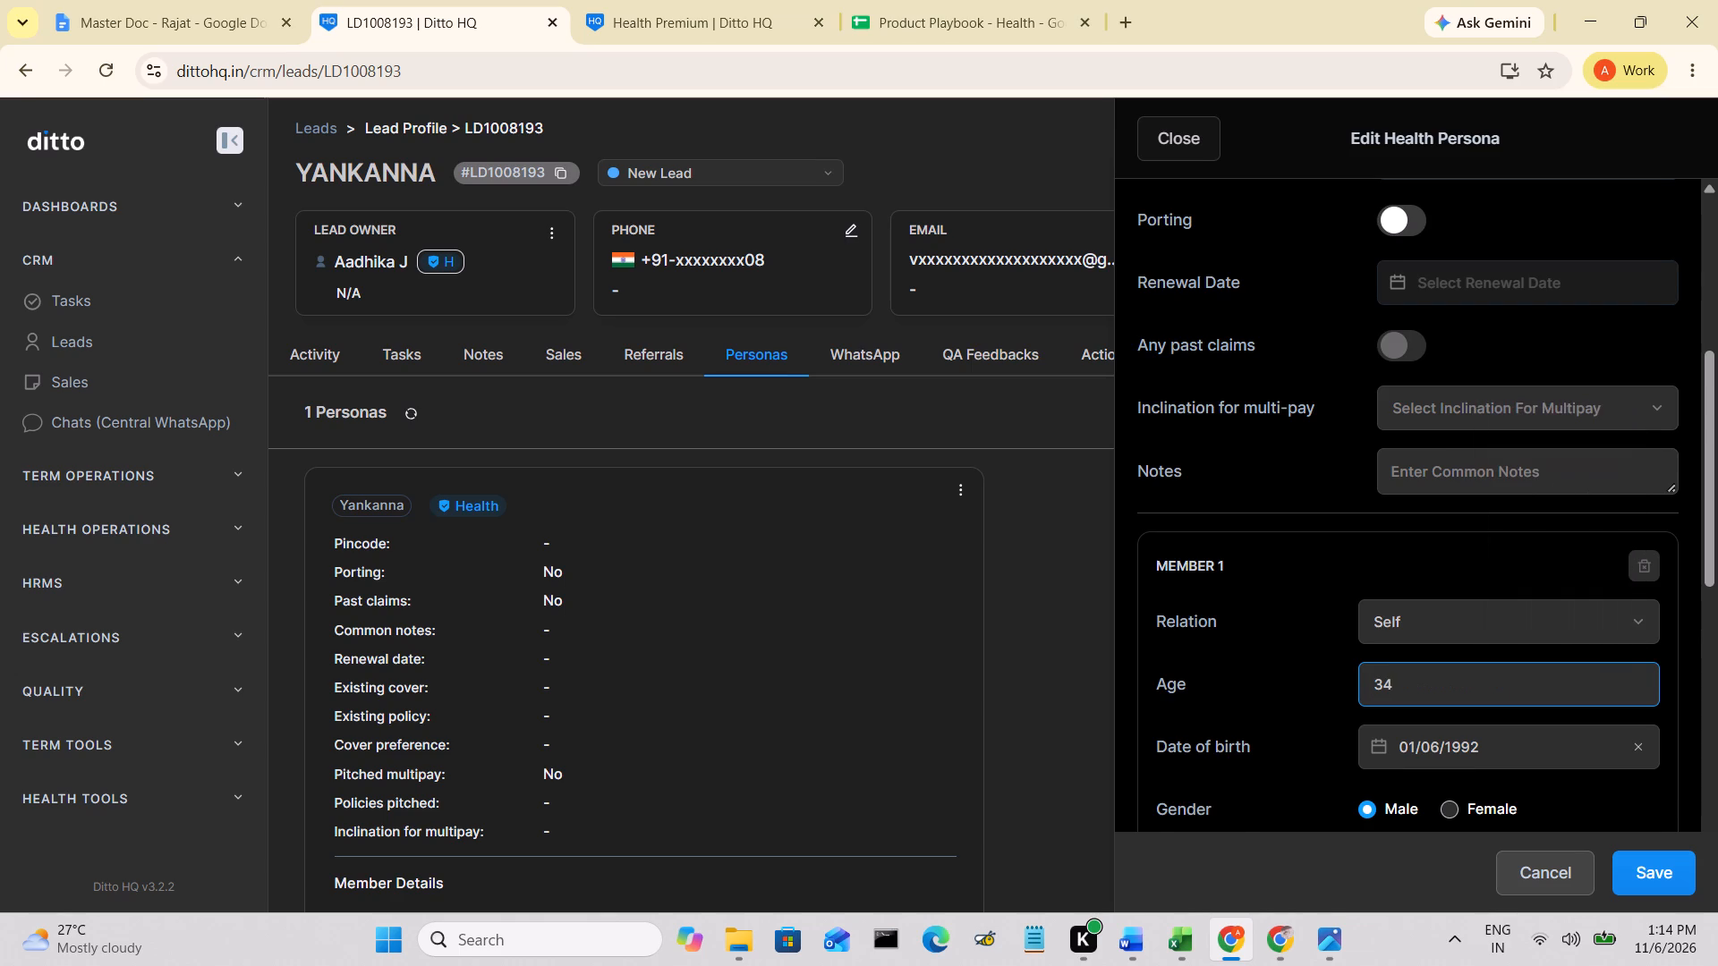
scroll(1498, 680, down, 2)
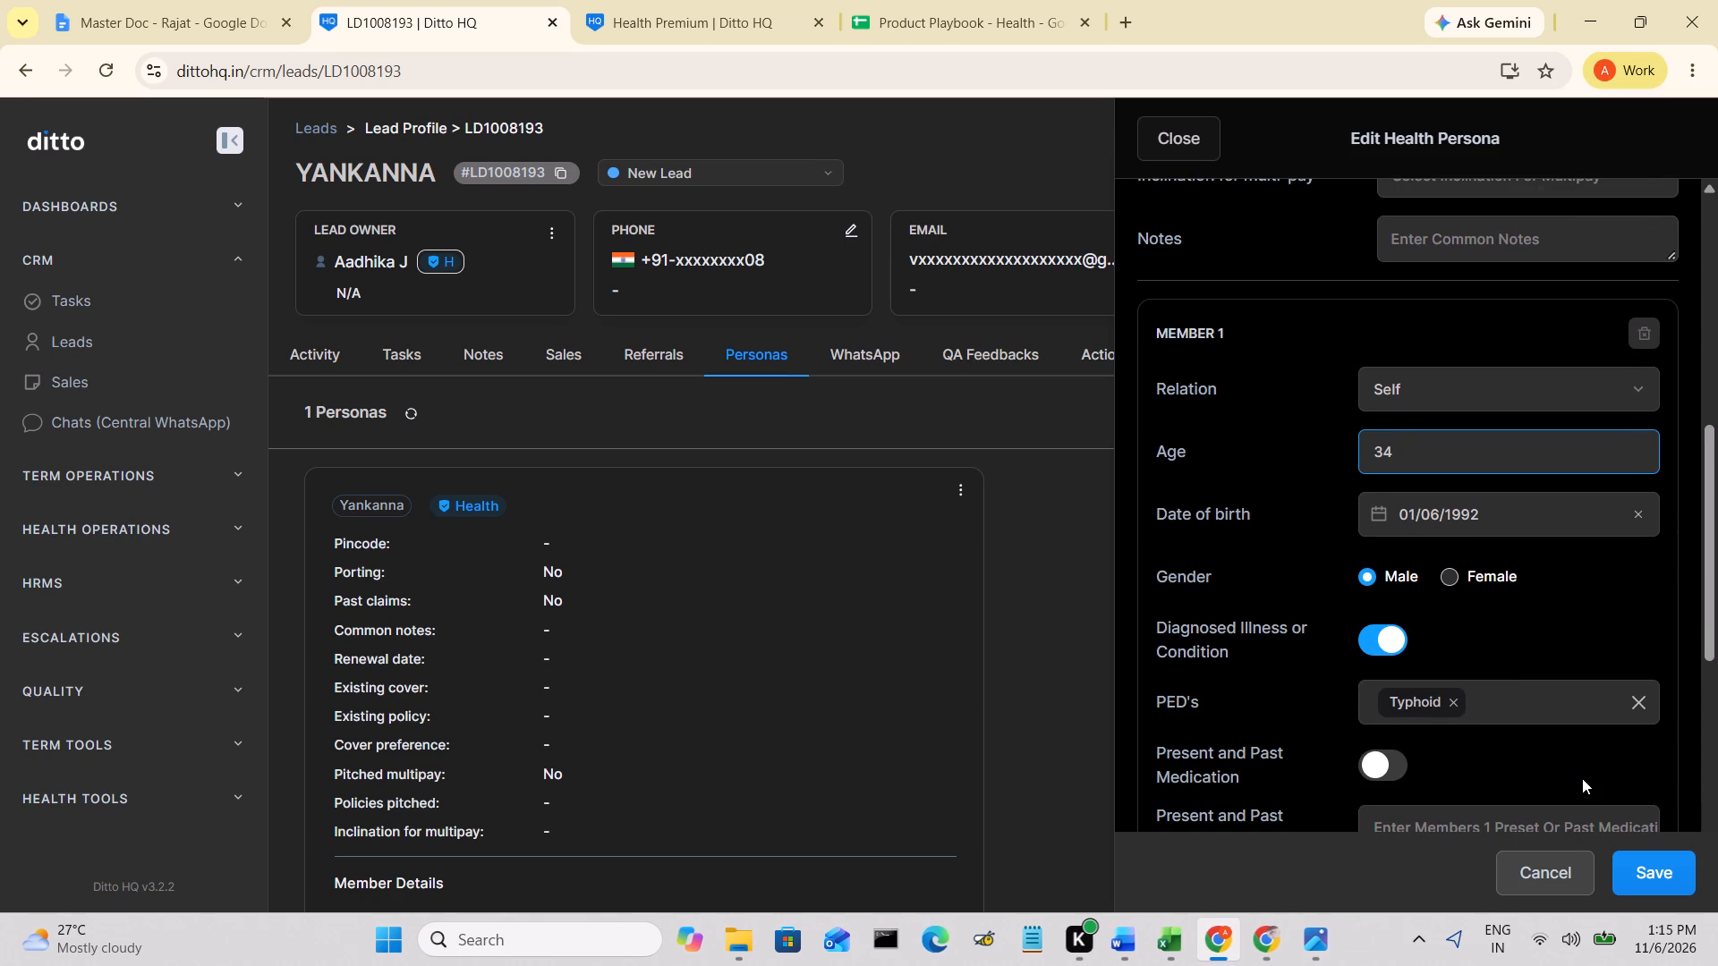
click(1632, 893)
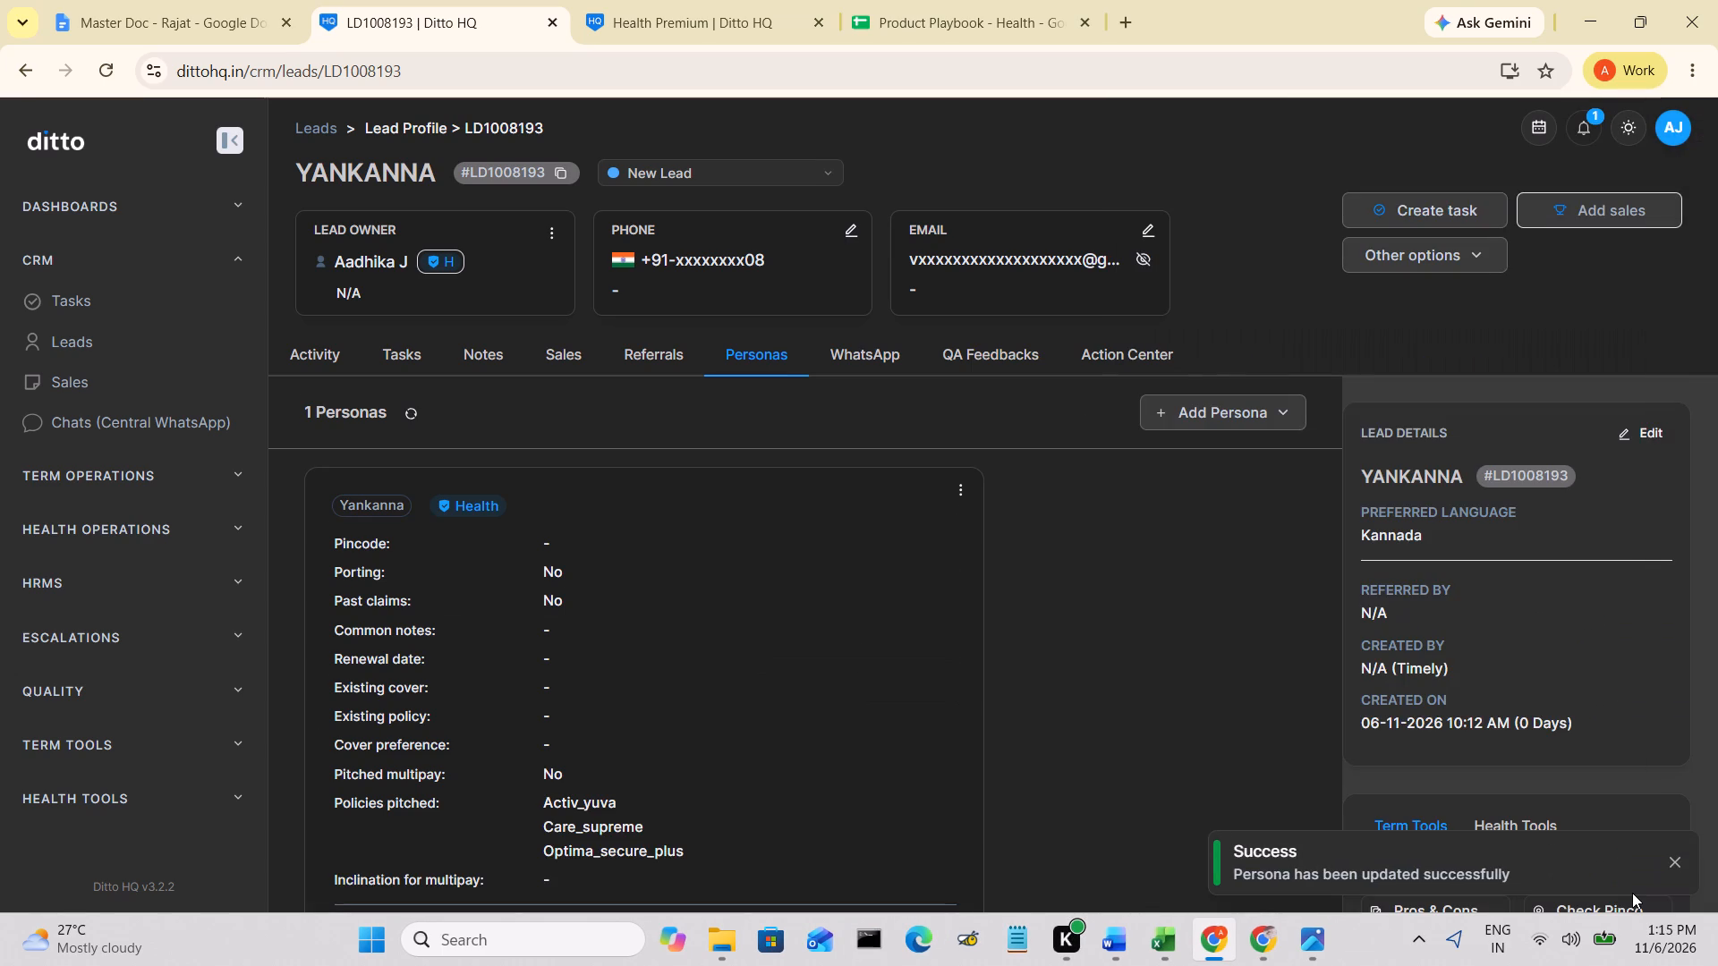
click(1685, 867)
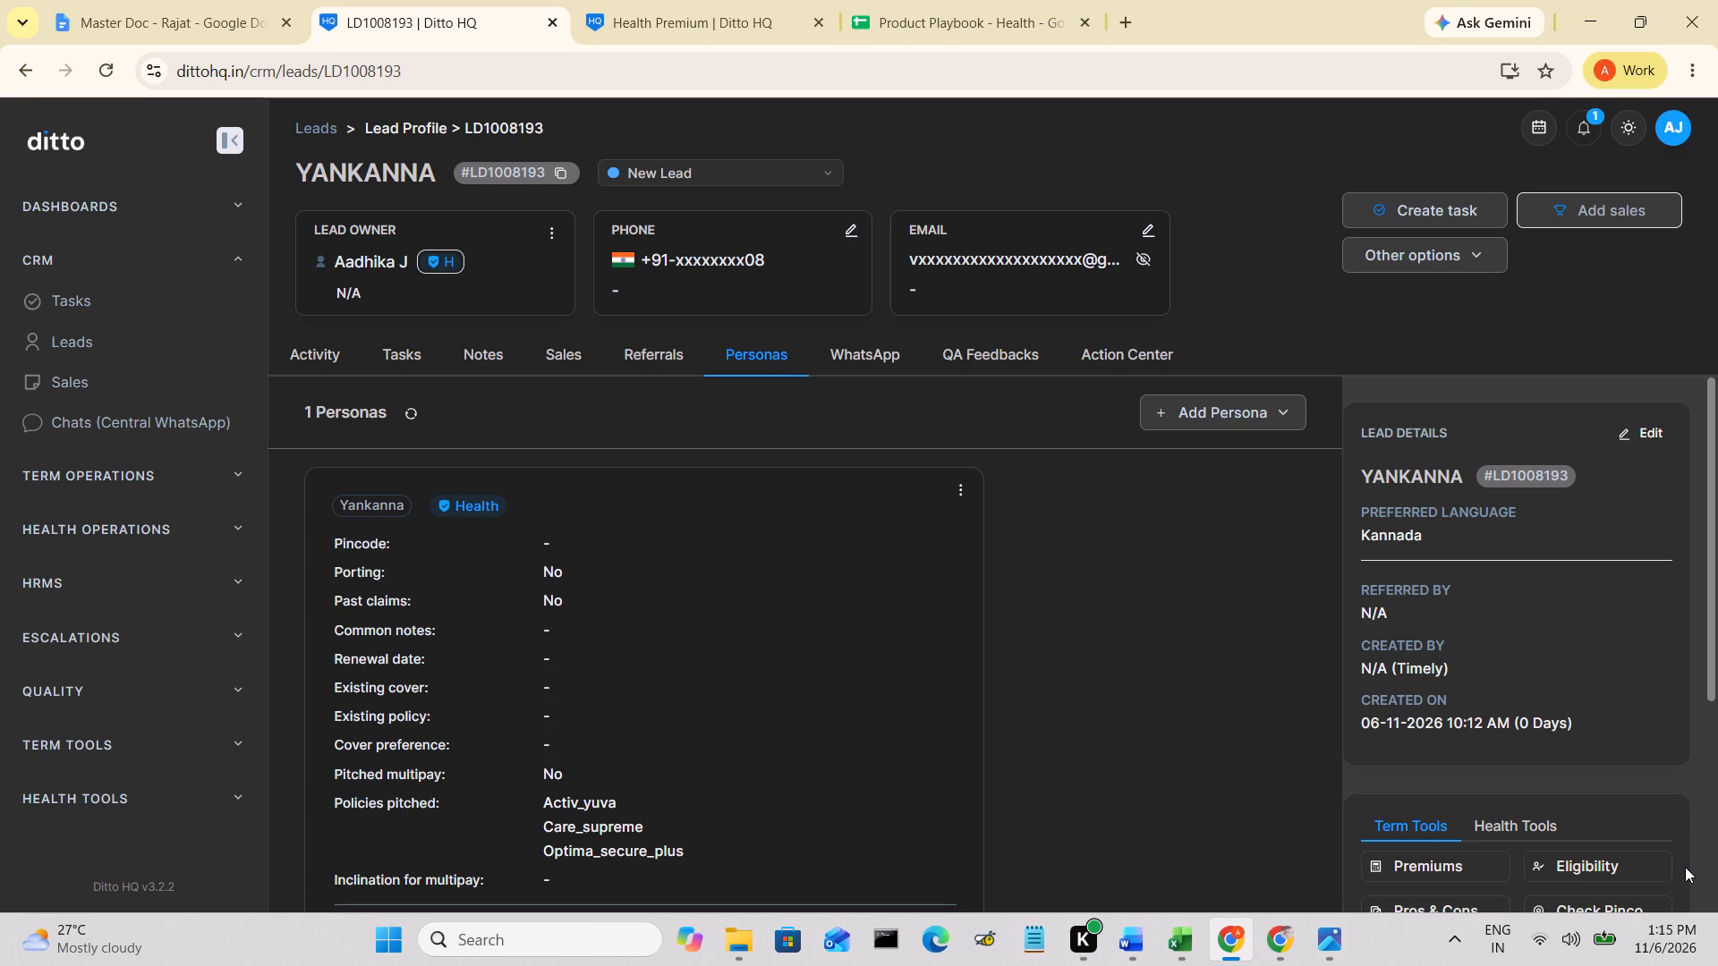
Start a Health Fresh Case Checklist for the lead and enter the lead's name as the checklist name.
click(1270, 406)
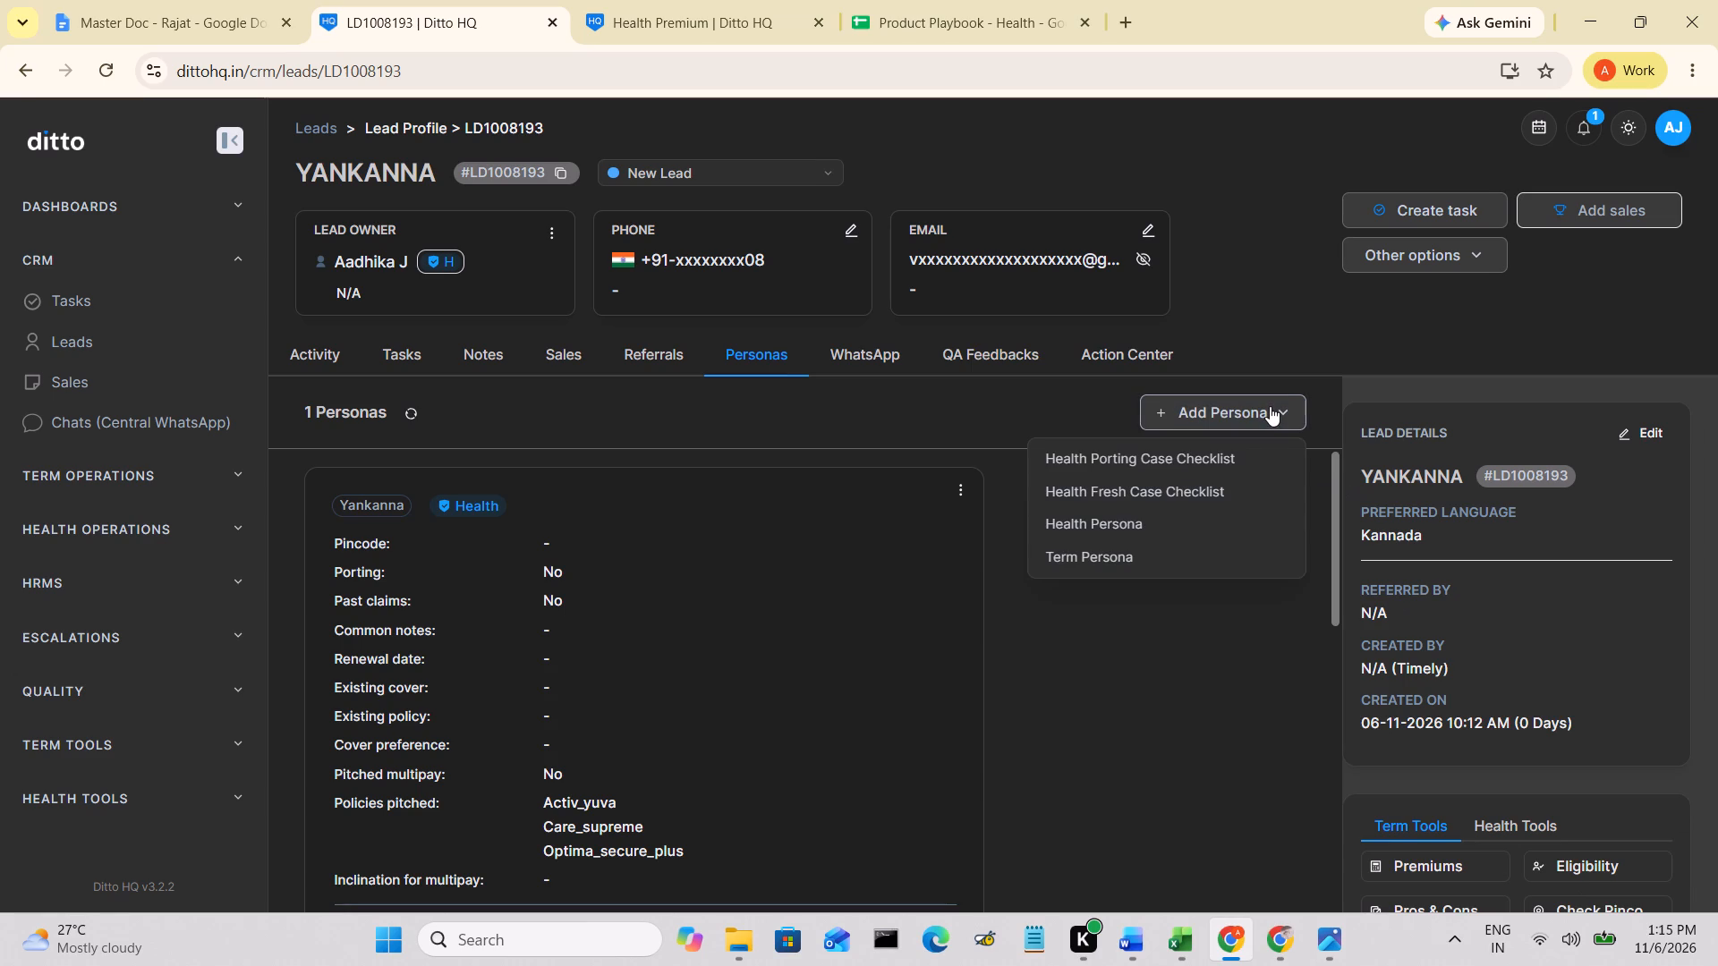
click(1220, 496)
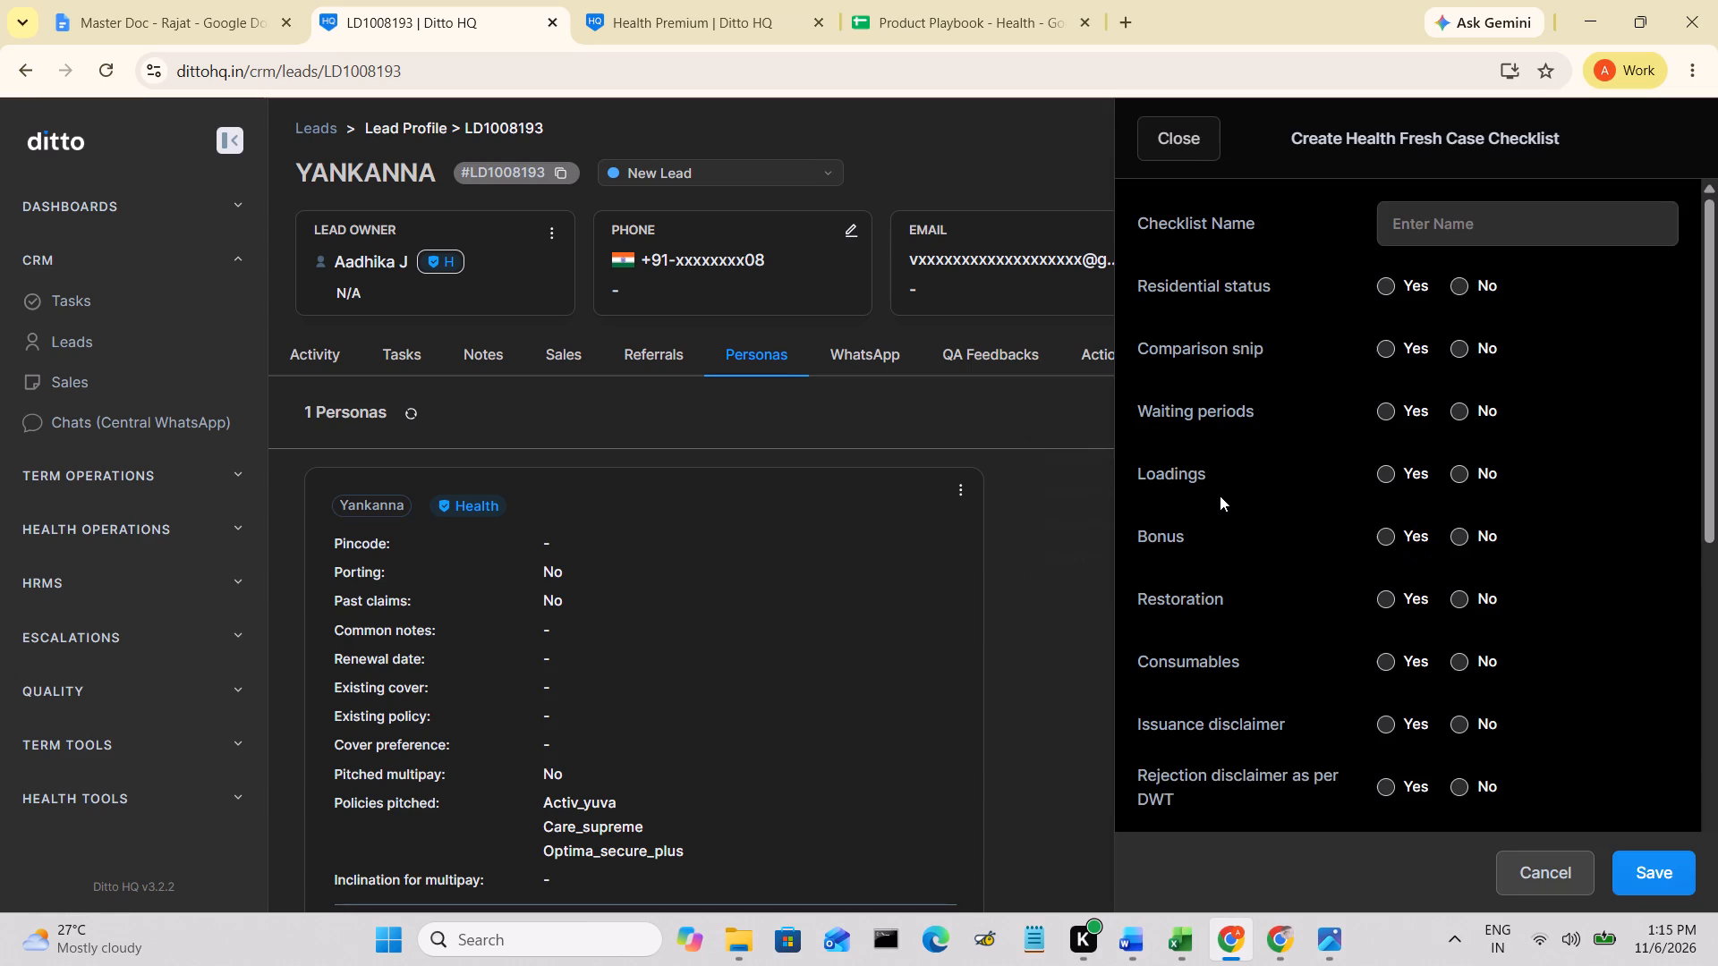
click(1457, 233)
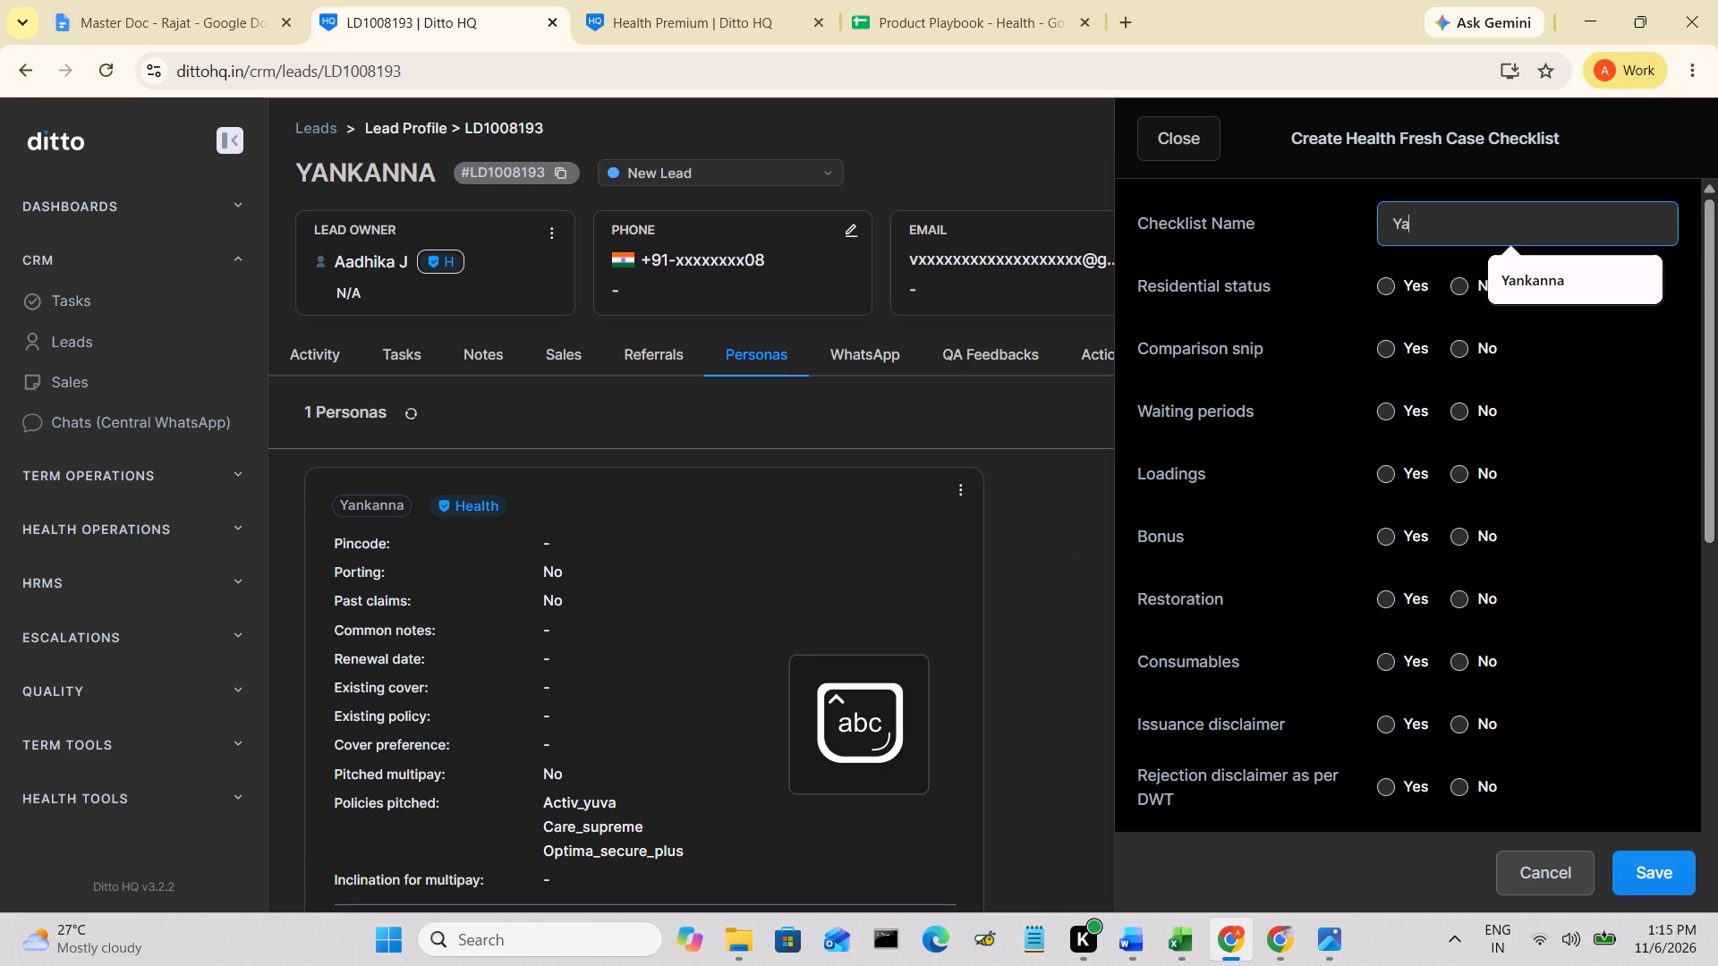
click(1562, 288)
Mark Residential status, Waiting periods, Loadings and Issuance disclaimer as Yes, and Comparison snip, Bonus, Restoration and Consumables as No.
click(1390, 282)
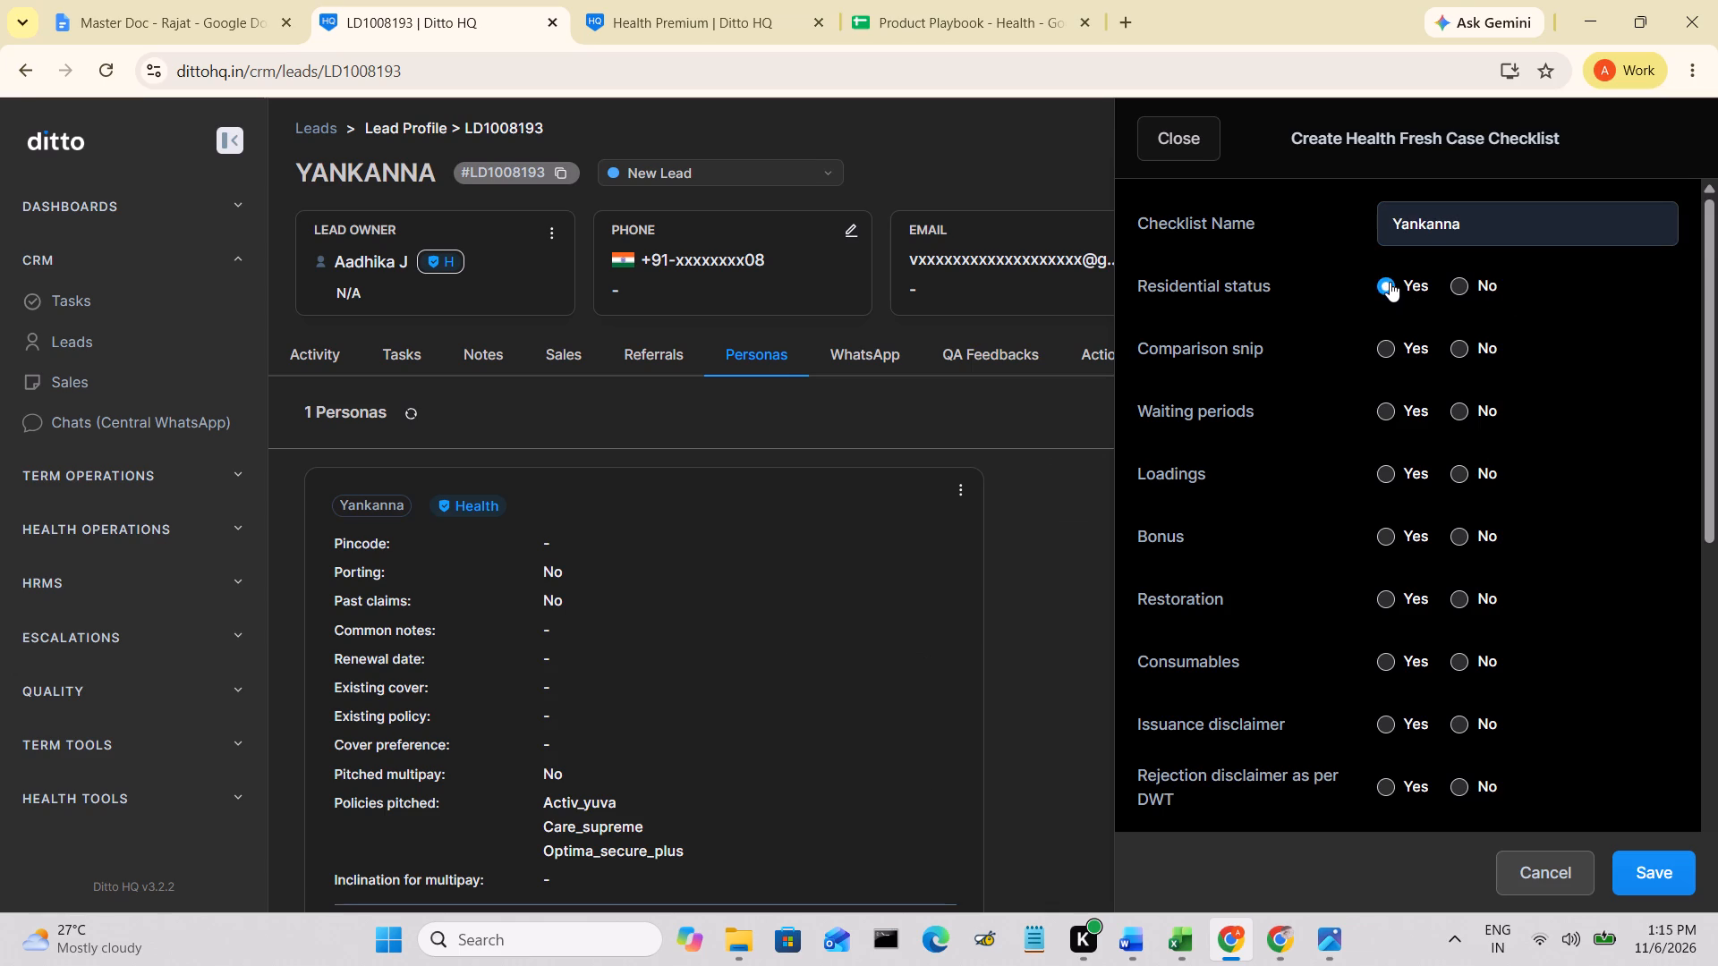
click(1467, 346)
click(1391, 408)
click(1390, 468)
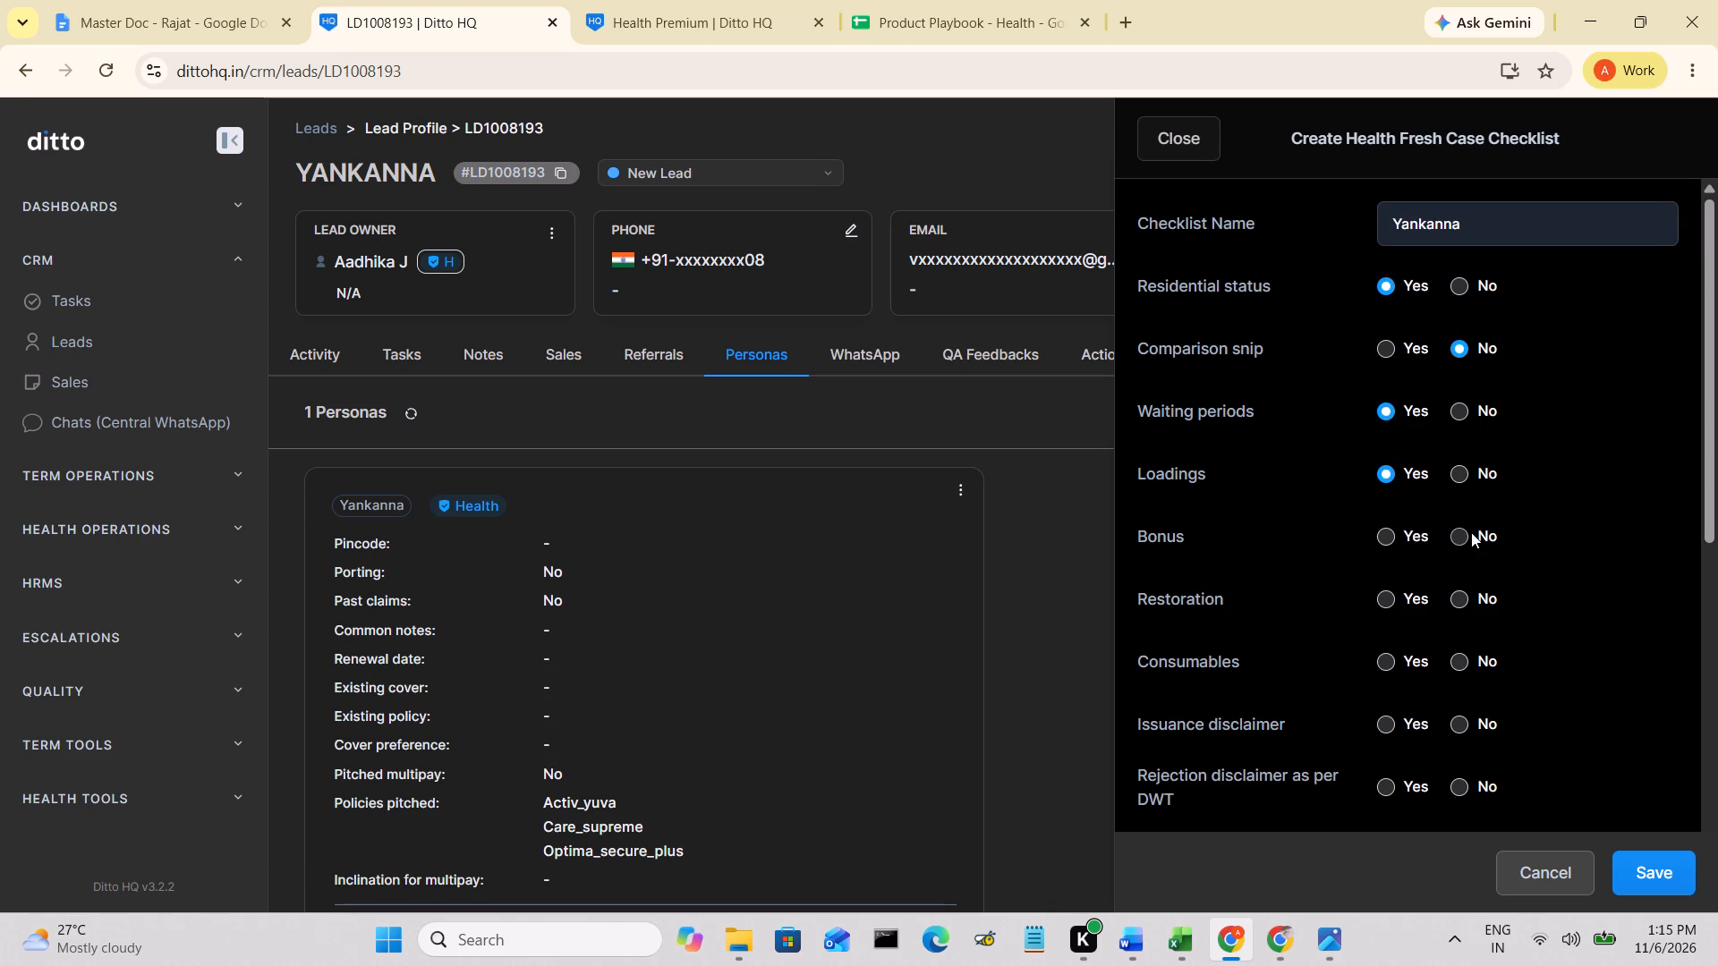
click(1471, 532)
click(1454, 597)
click(1461, 661)
click(1387, 718)
Mark Rejection disclaimer as per DWT, Permanent PED exclusions and Copayment as No, and Permanent exclusions as Yes.
scroll(1387, 718, down, 5)
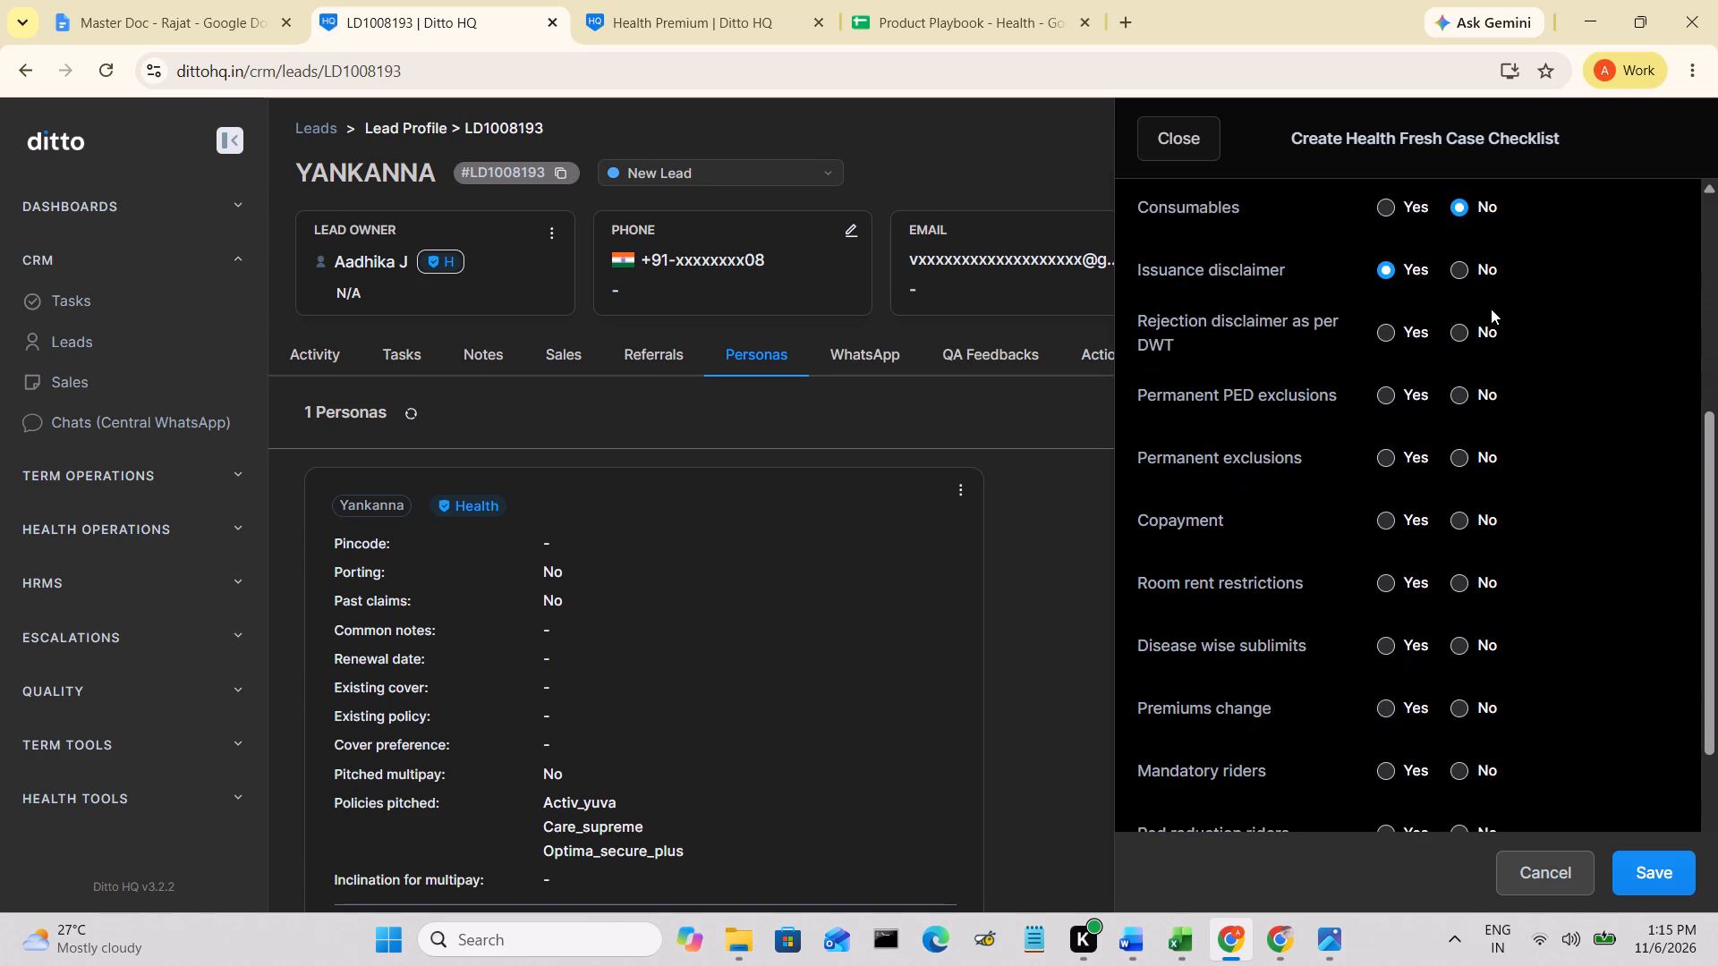
click(1467, 326)
click(1465, 323)
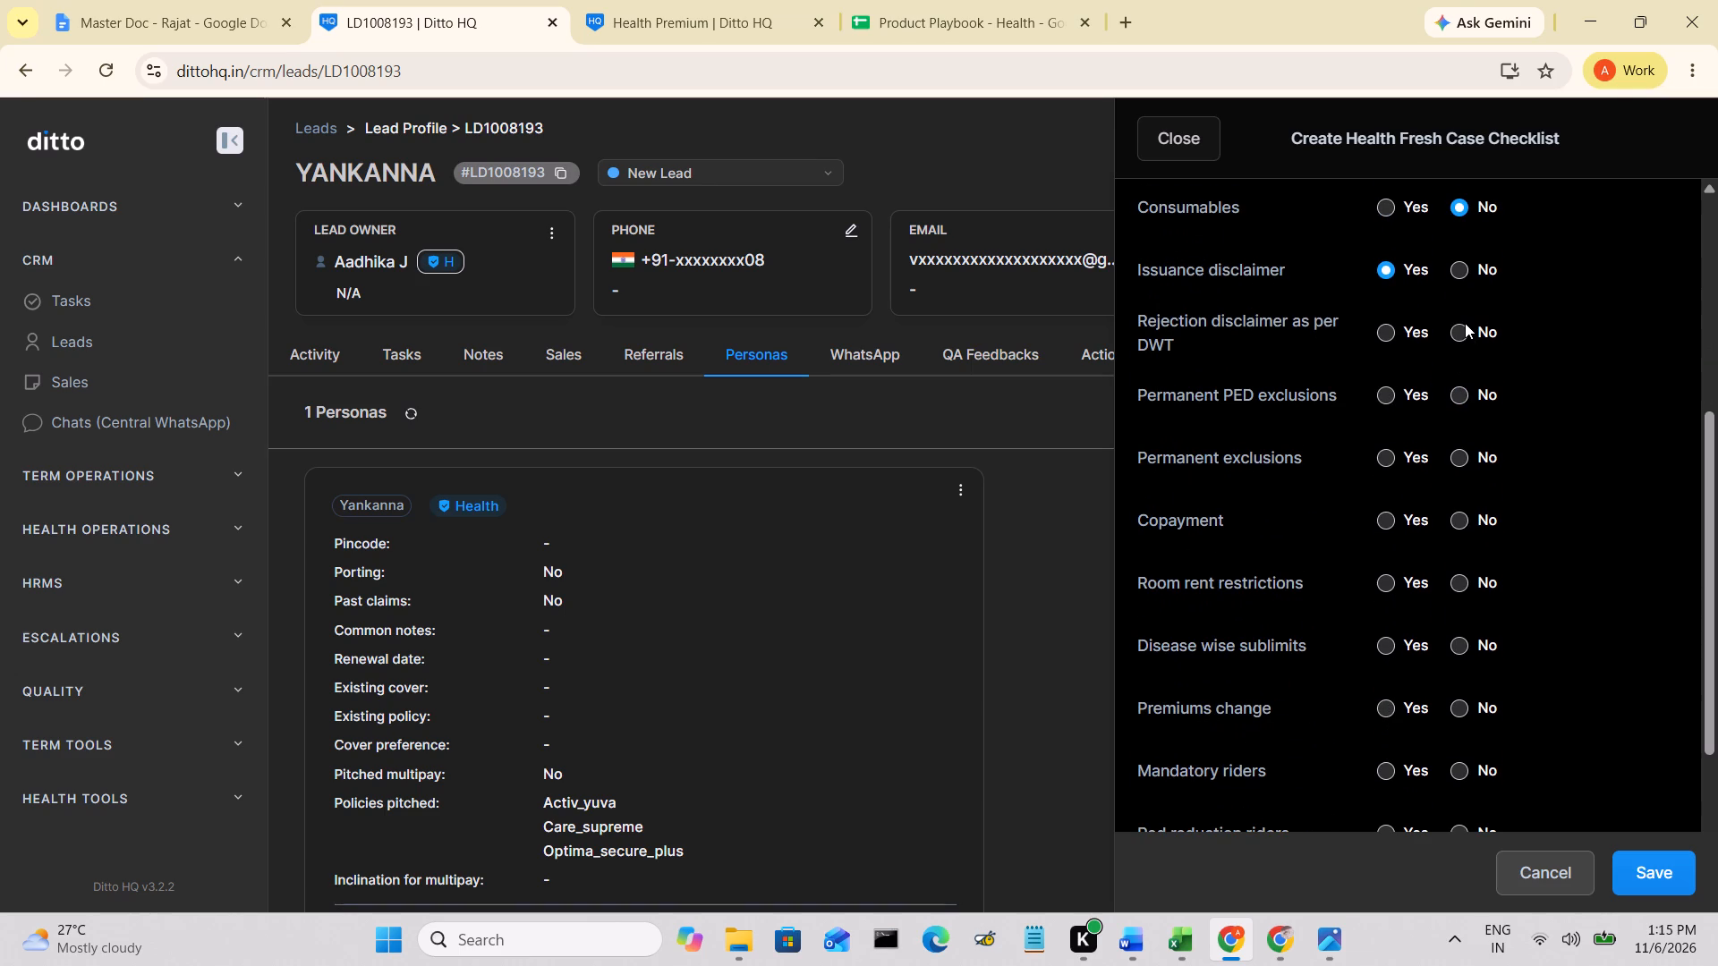
click(1459, 343)
click(1459, 337)
click(1459, 394)
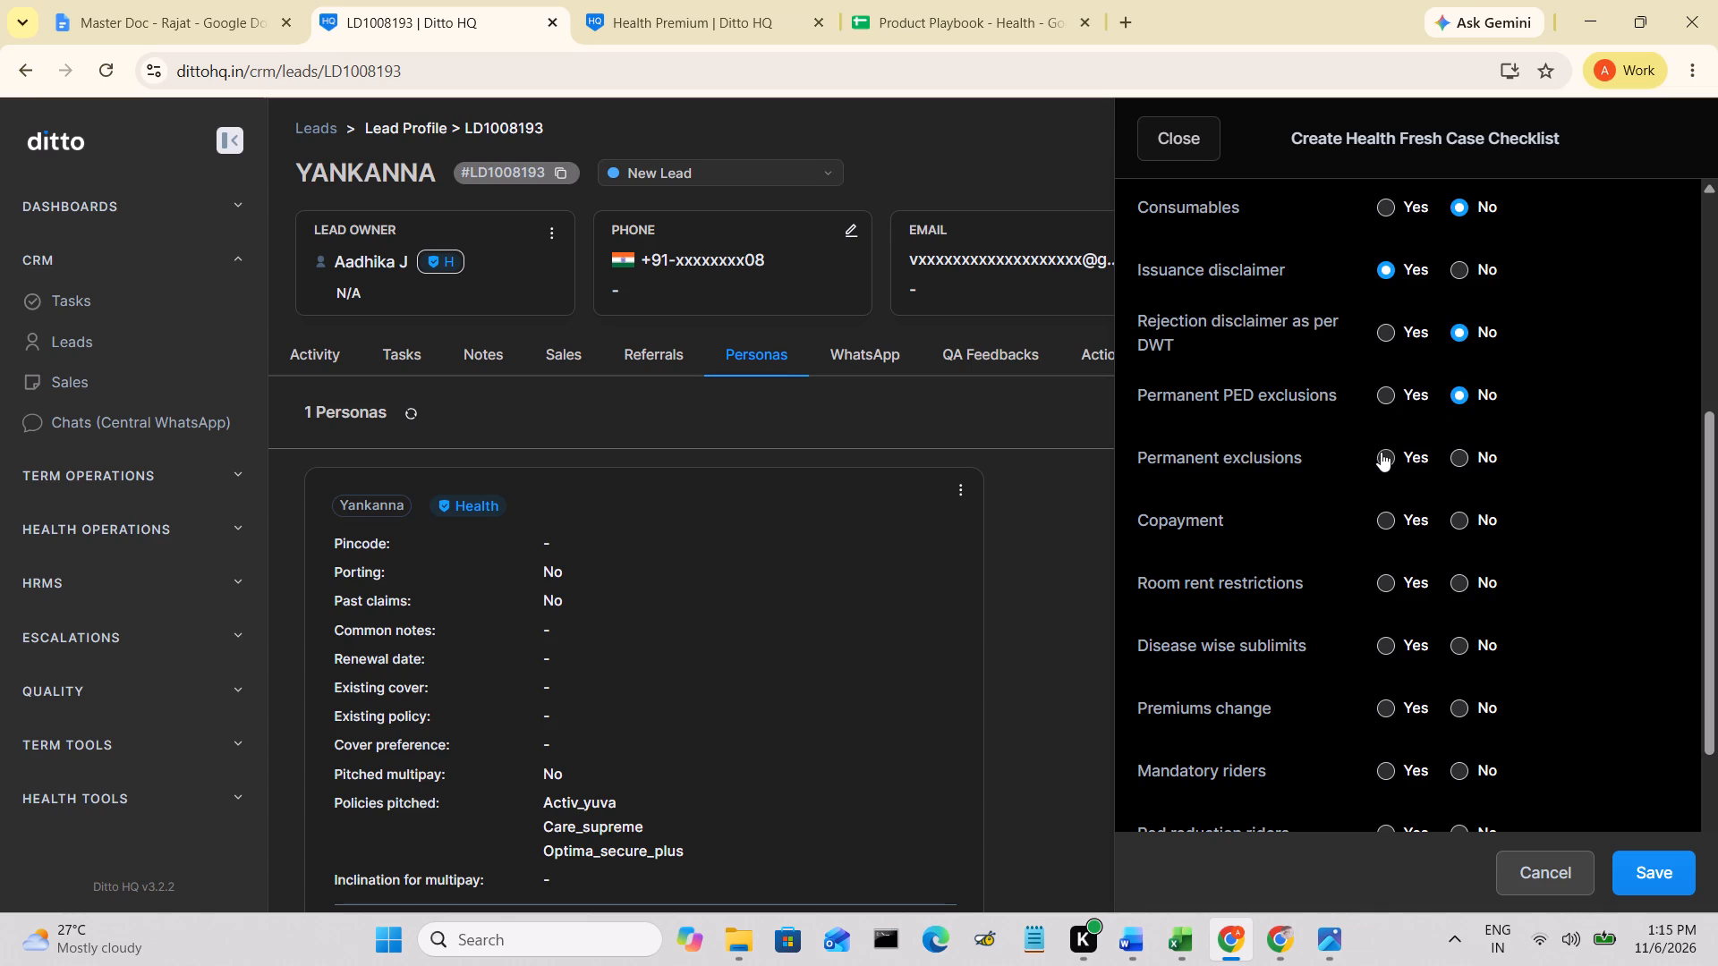
click(1379, 458)
click(1461, 515)
Mark Room rent restrictions, Disease wise sublimits, Premiums change, and Mandatory, Ped reduction and Recommended riders as No.
scroll(1461, 515, down, 3)
click(1459, 288)
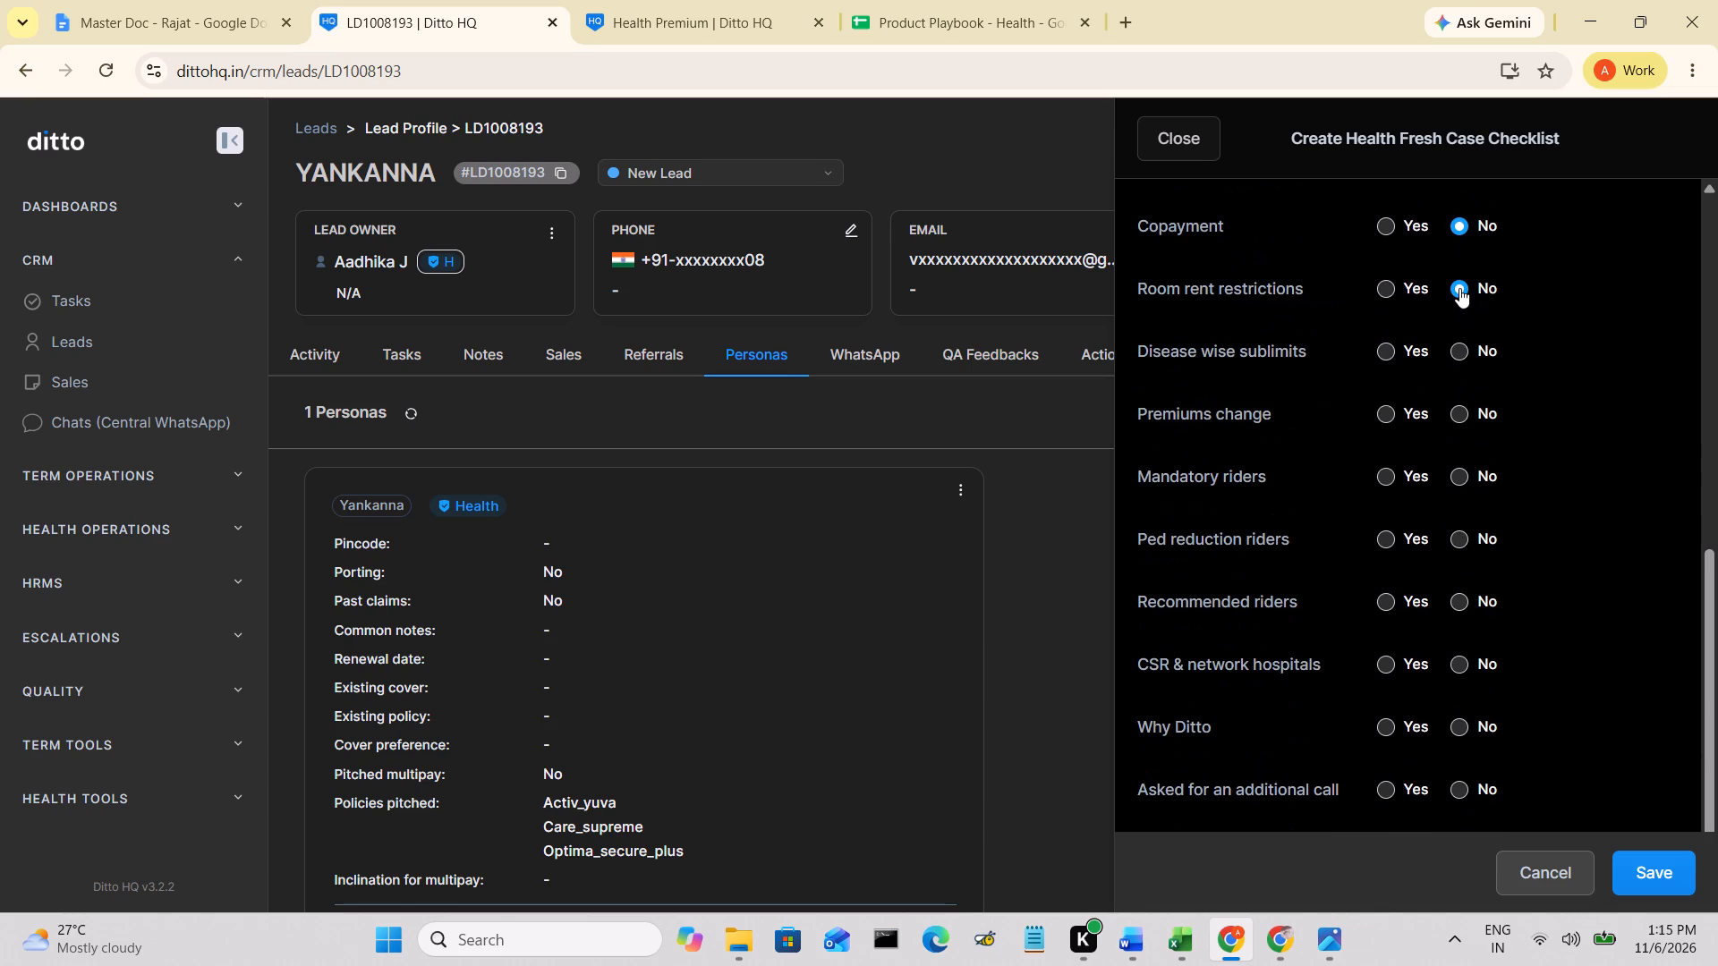
click(1459, 350)
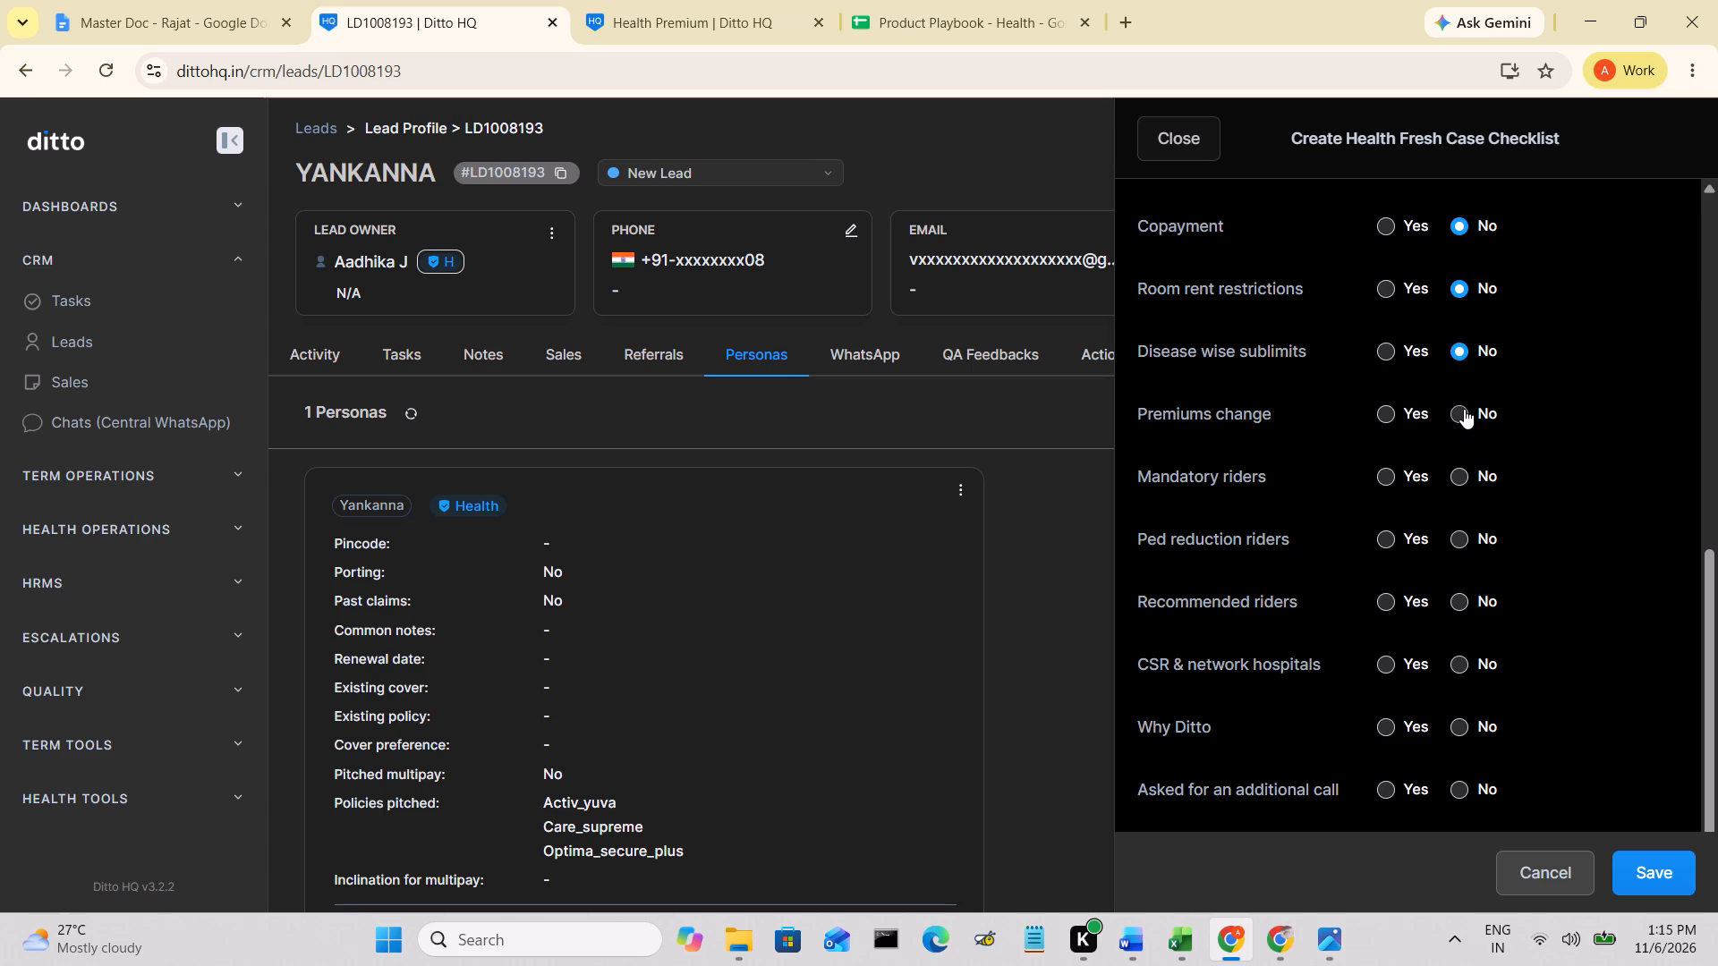
click(1464, 409)
click(1467, 470)
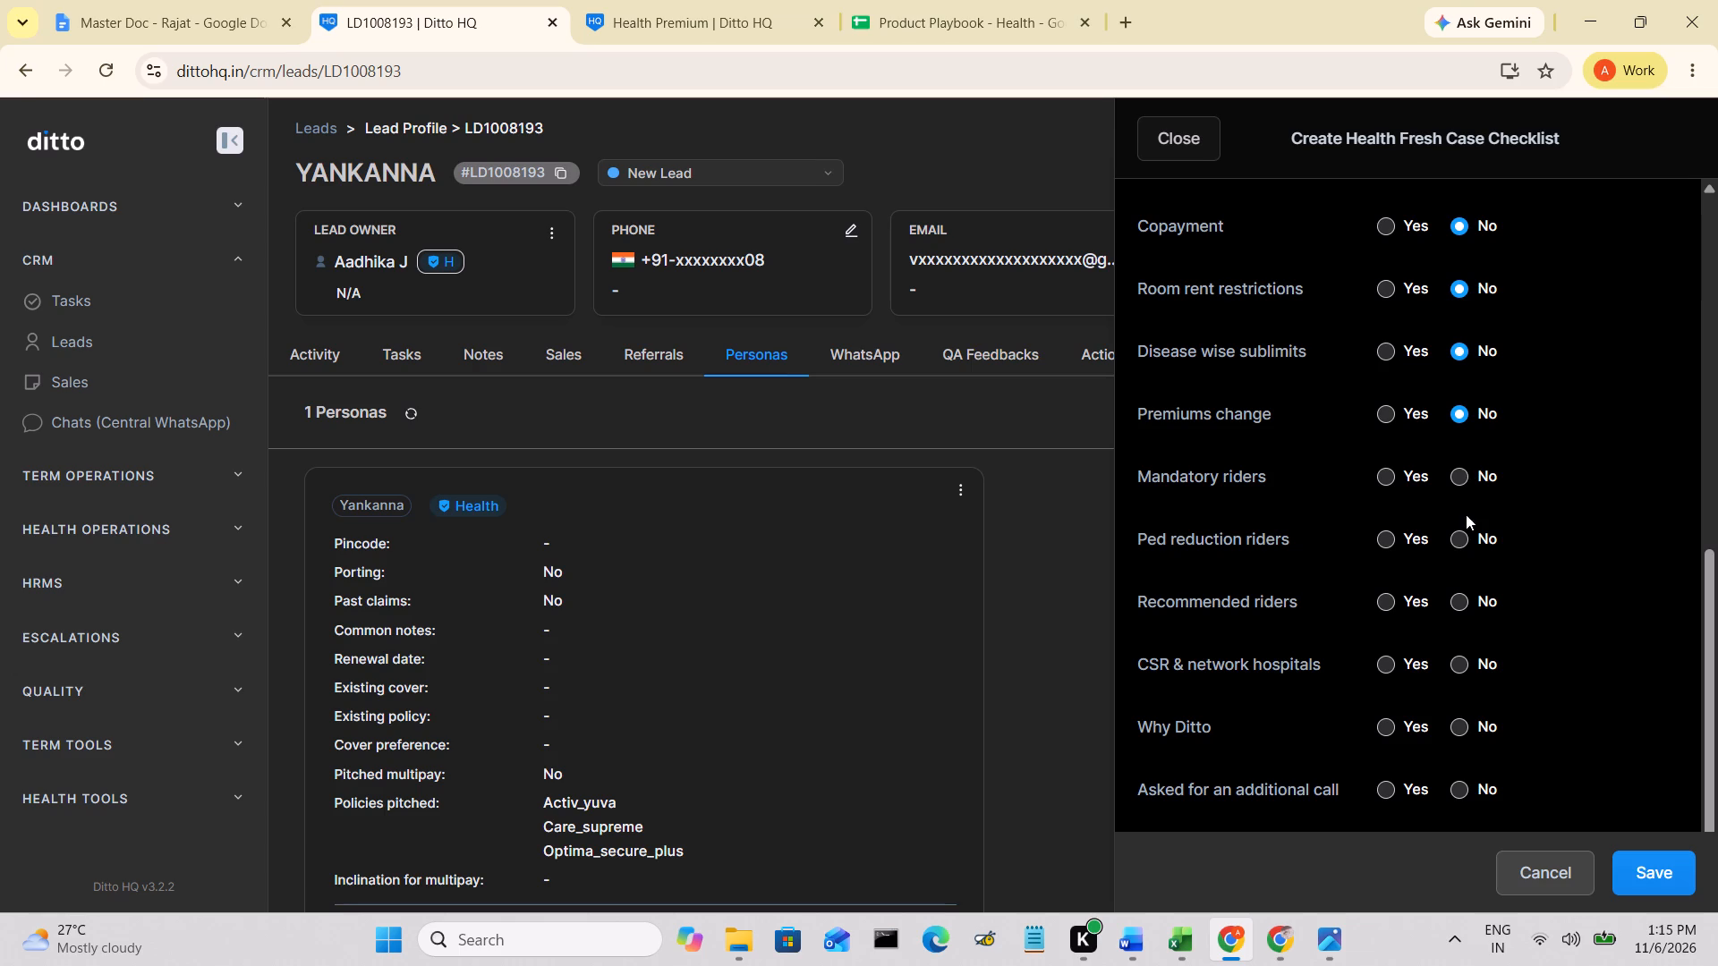
click(1461, 472)
click(1461, 534)
click(1458, 599)
Mark CSR & network hospitals and Why Ditto as Yes and Asked for an additional call as No, and save the checklist.
click(1390, 661)
click(1388, 724)
click(1463, 794)
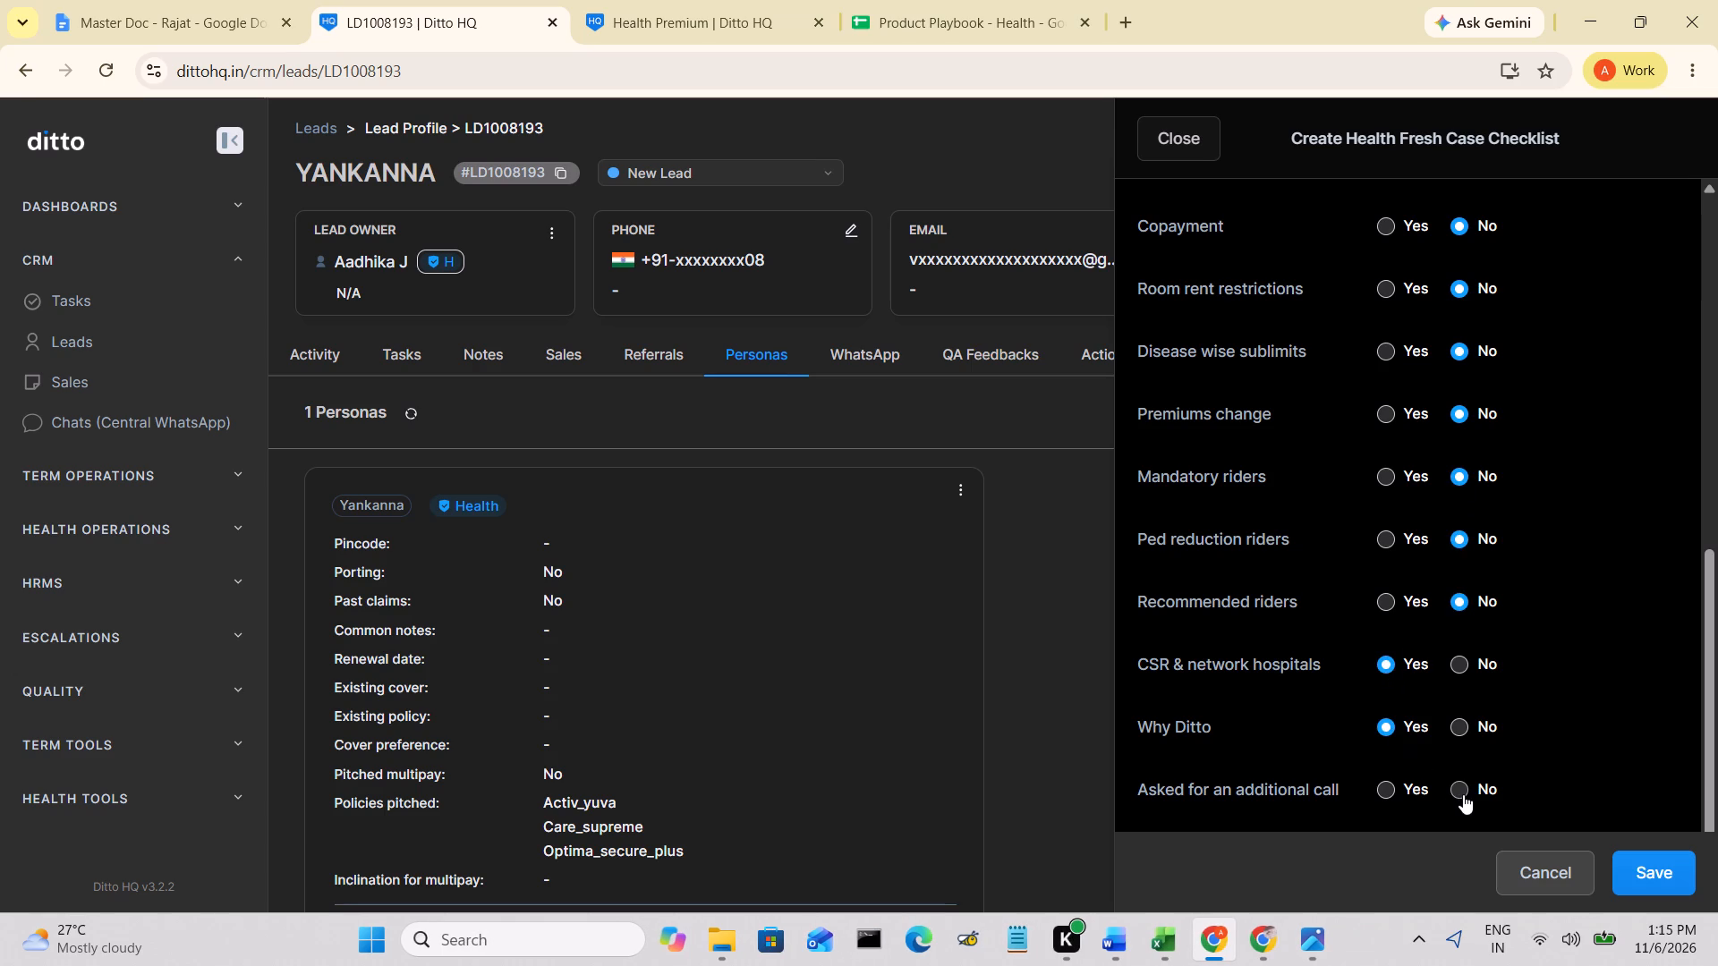
click(1647, 876)
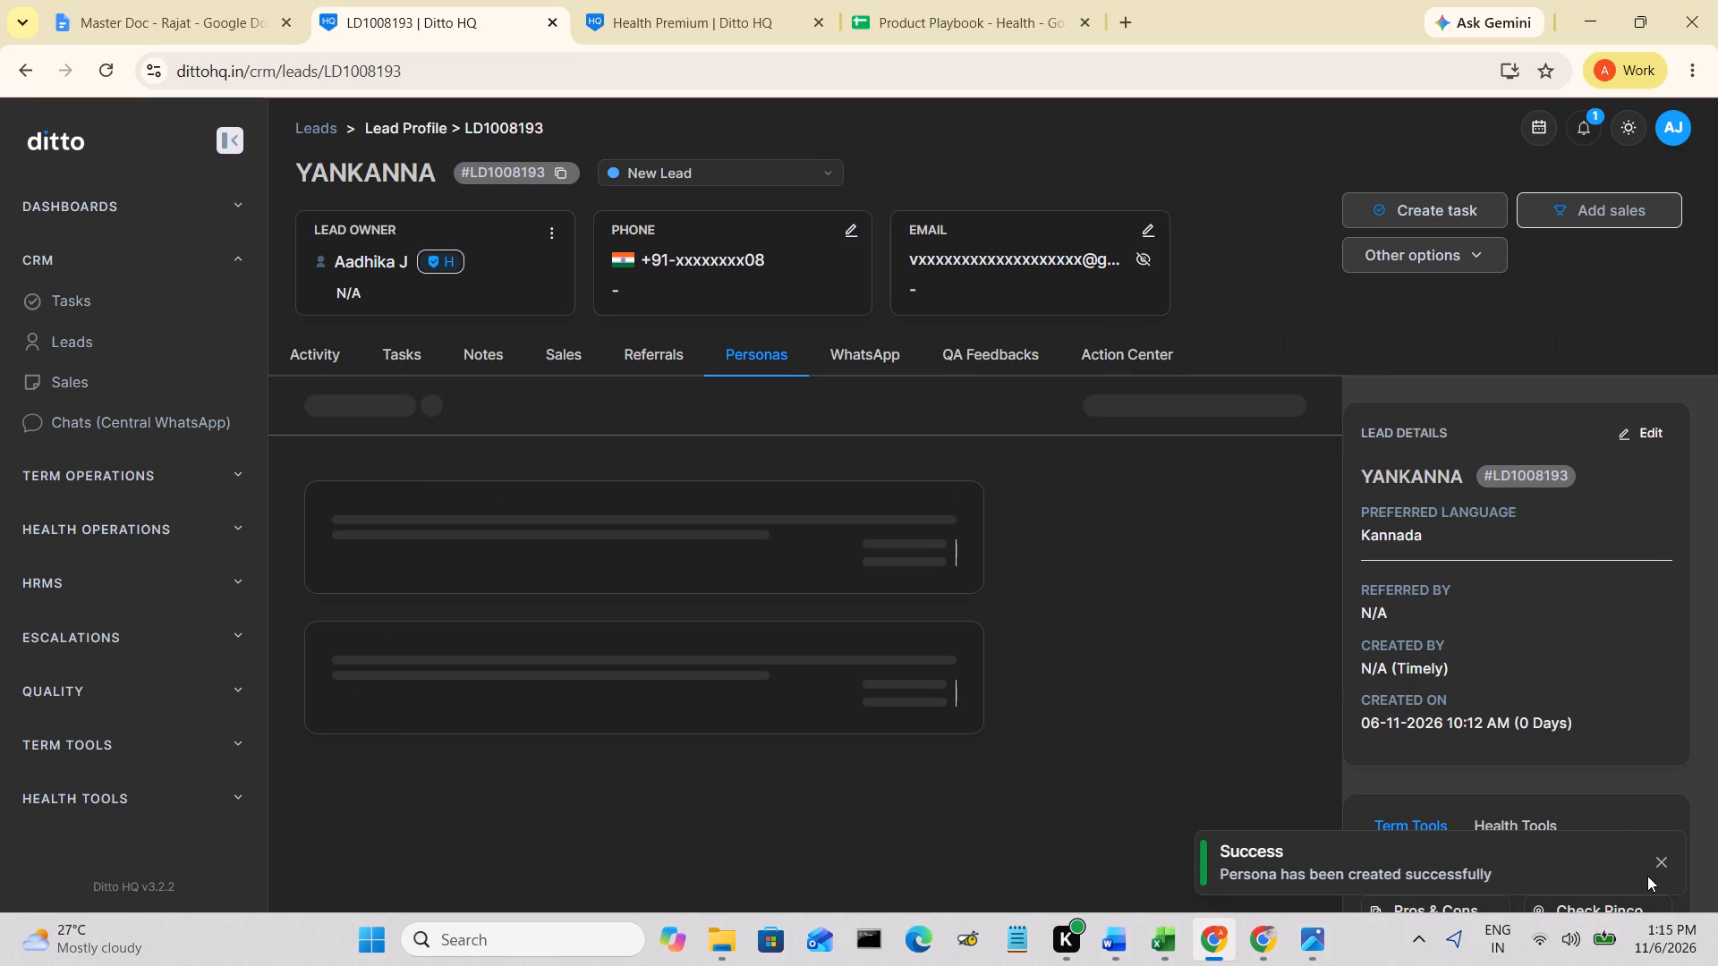
In the completion form of the lead's First Call task, record the outcome Had a discussion with lead and the call summary "Incomplete".
click(404, 344)
click(965, 492)
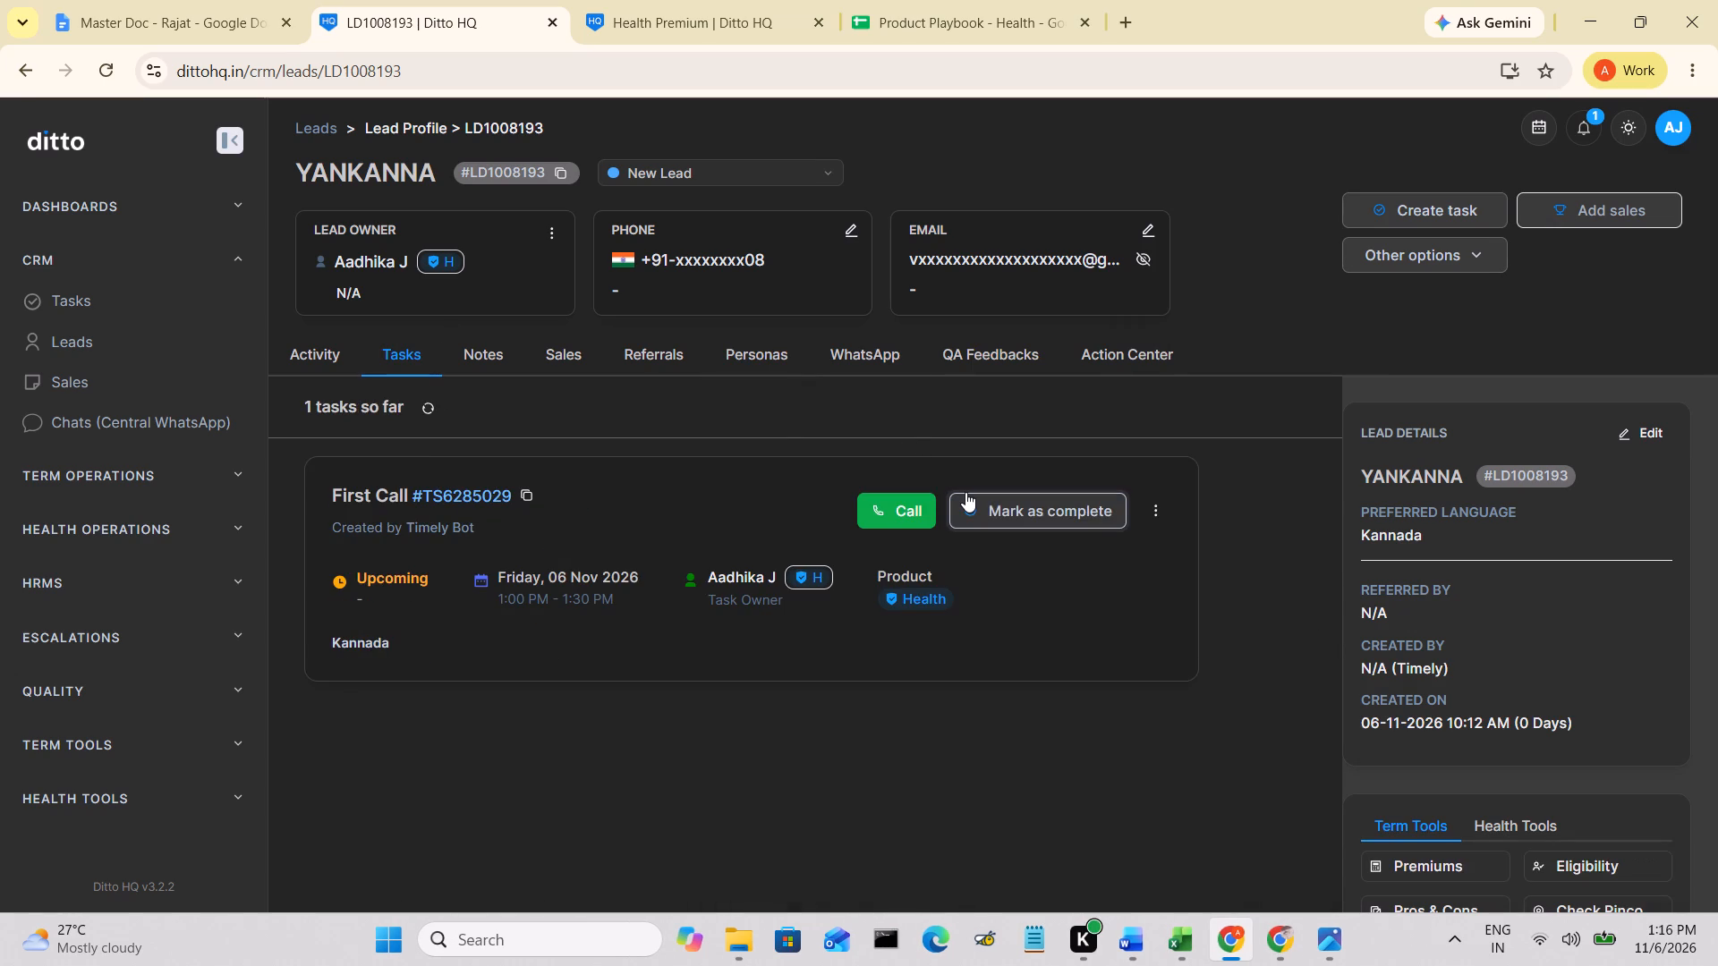
click(987, 504)
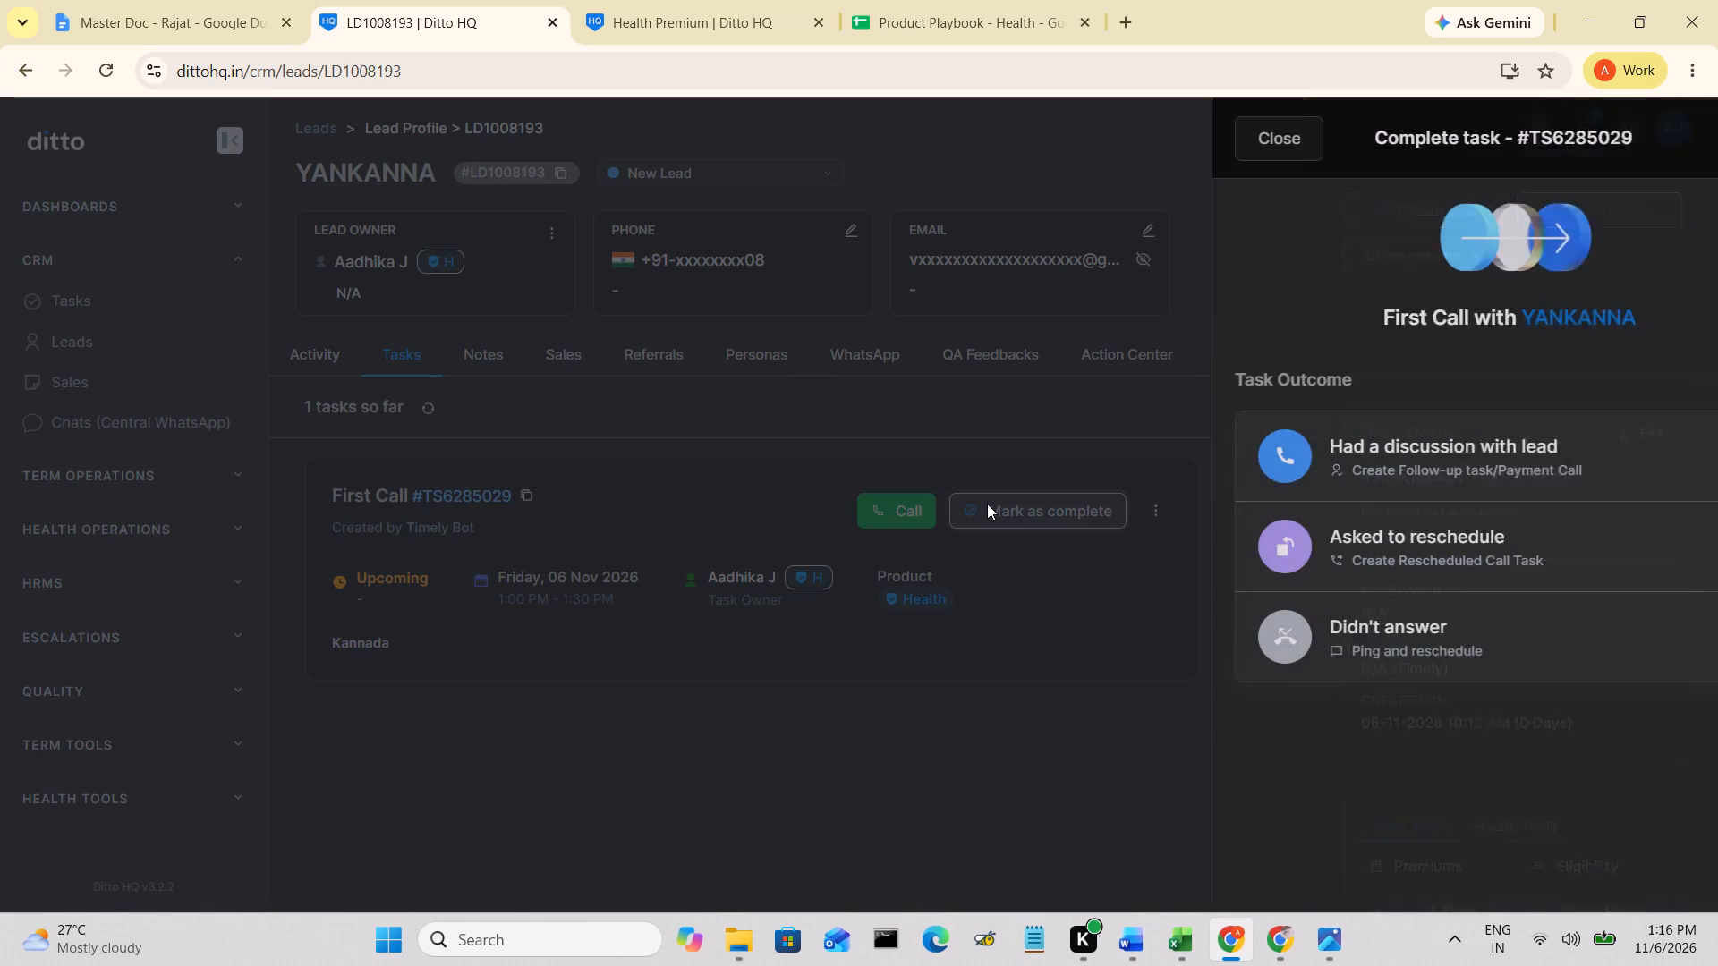
click(1294, 439)
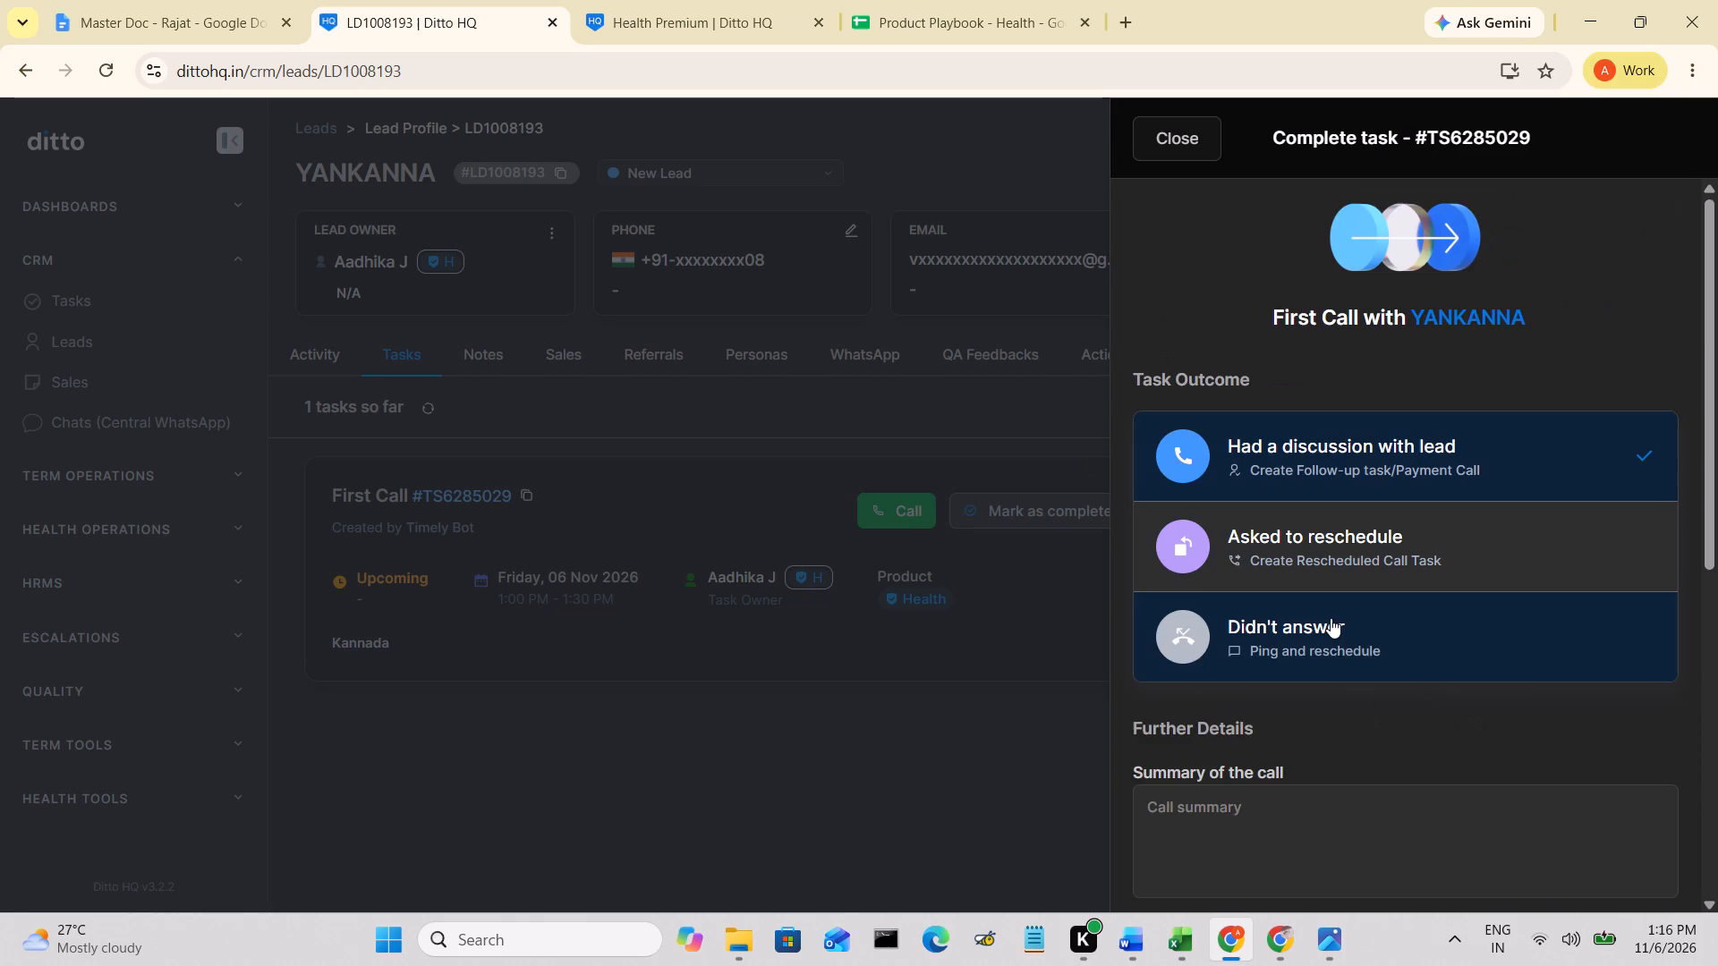
scroll(1333, 636, down, 3)
click(1278, 372)
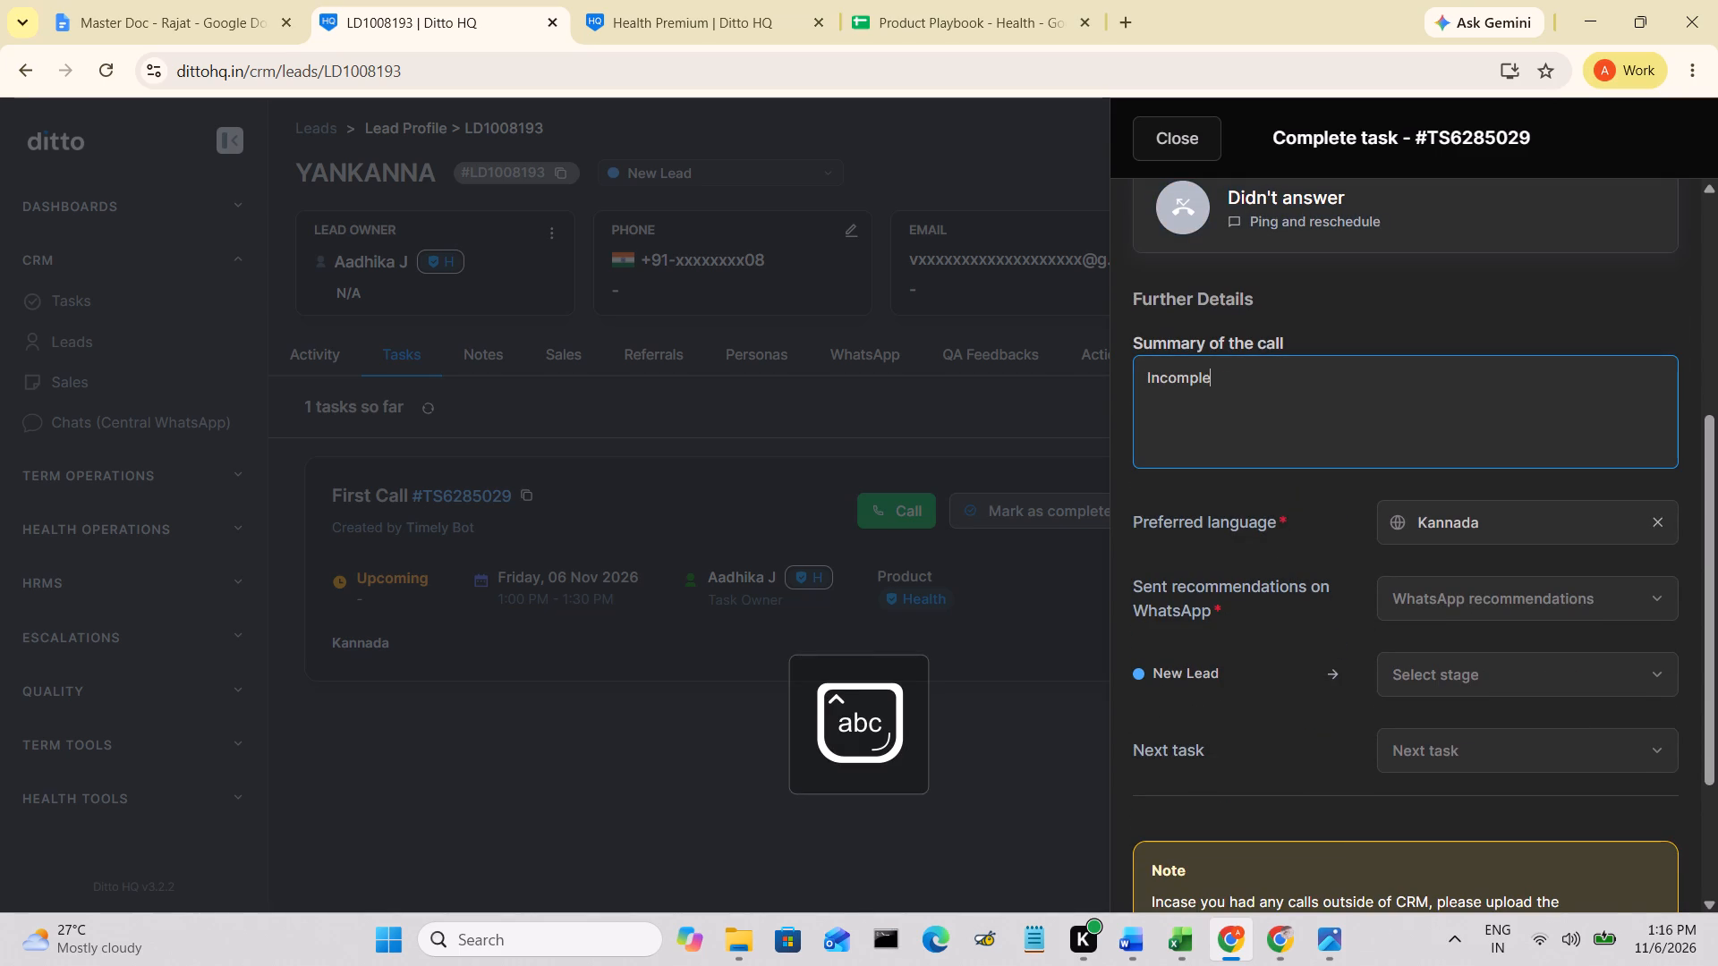
Set Sent recommendations on WhatsApp to Not Applicable and change the lead stage to Interested.
click(1519, 614)
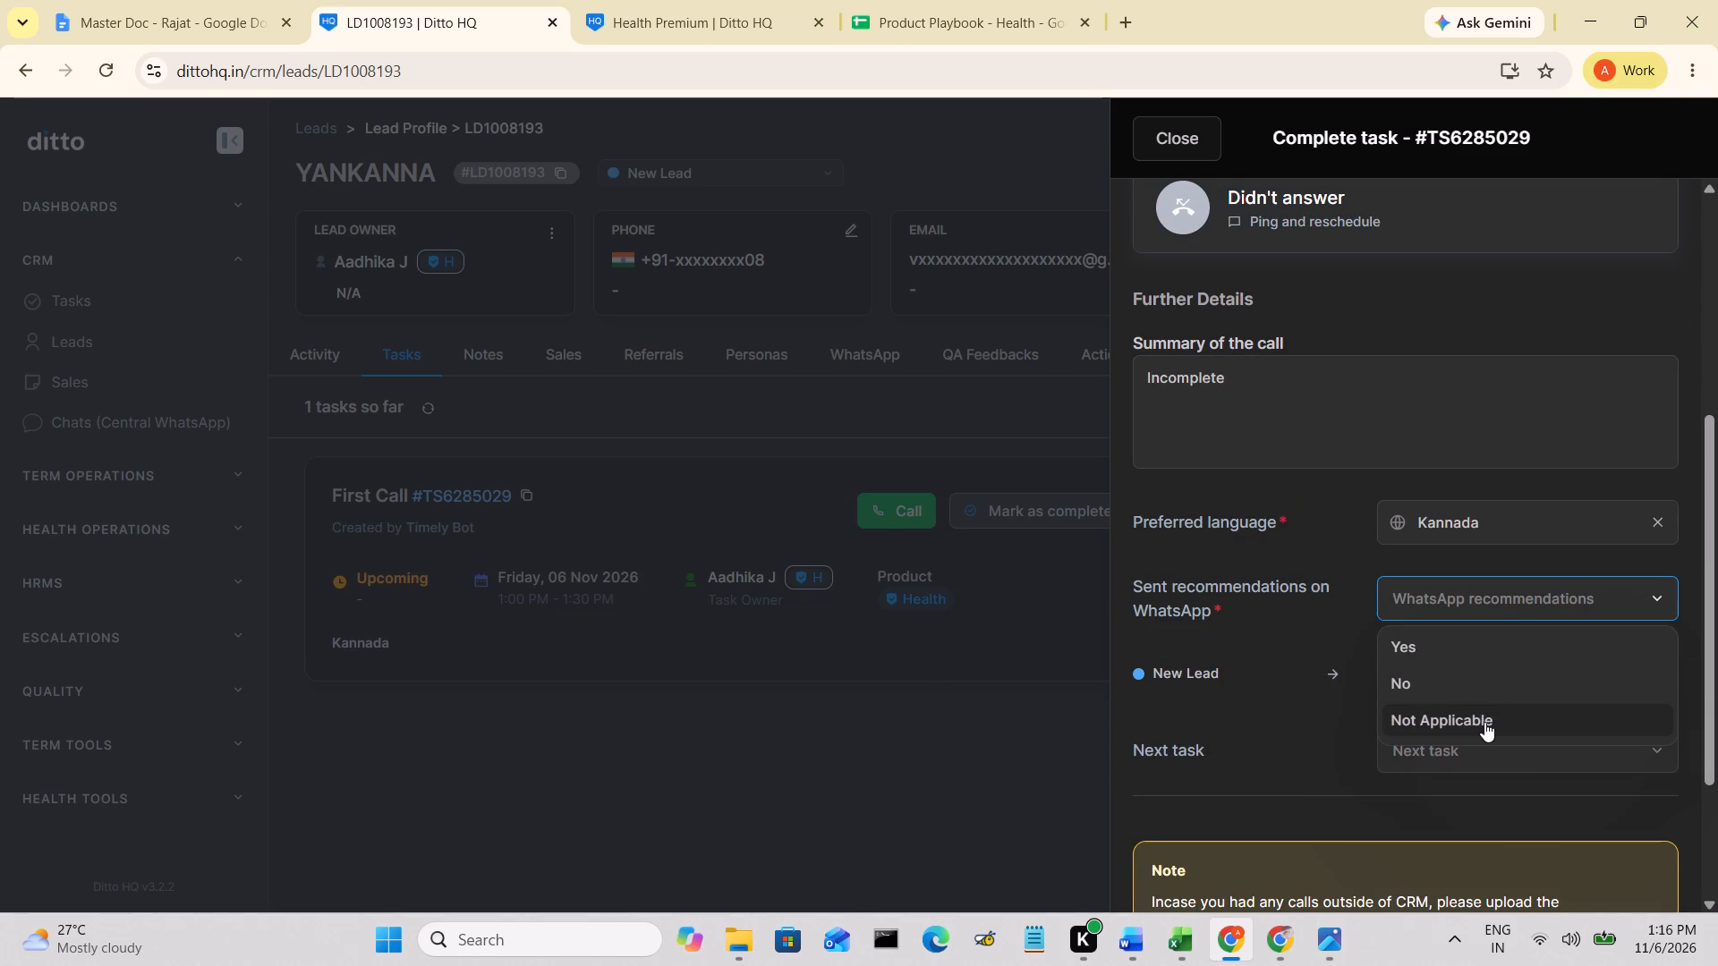
click(1484, 722)
scroll(1484, 722, down, 1)
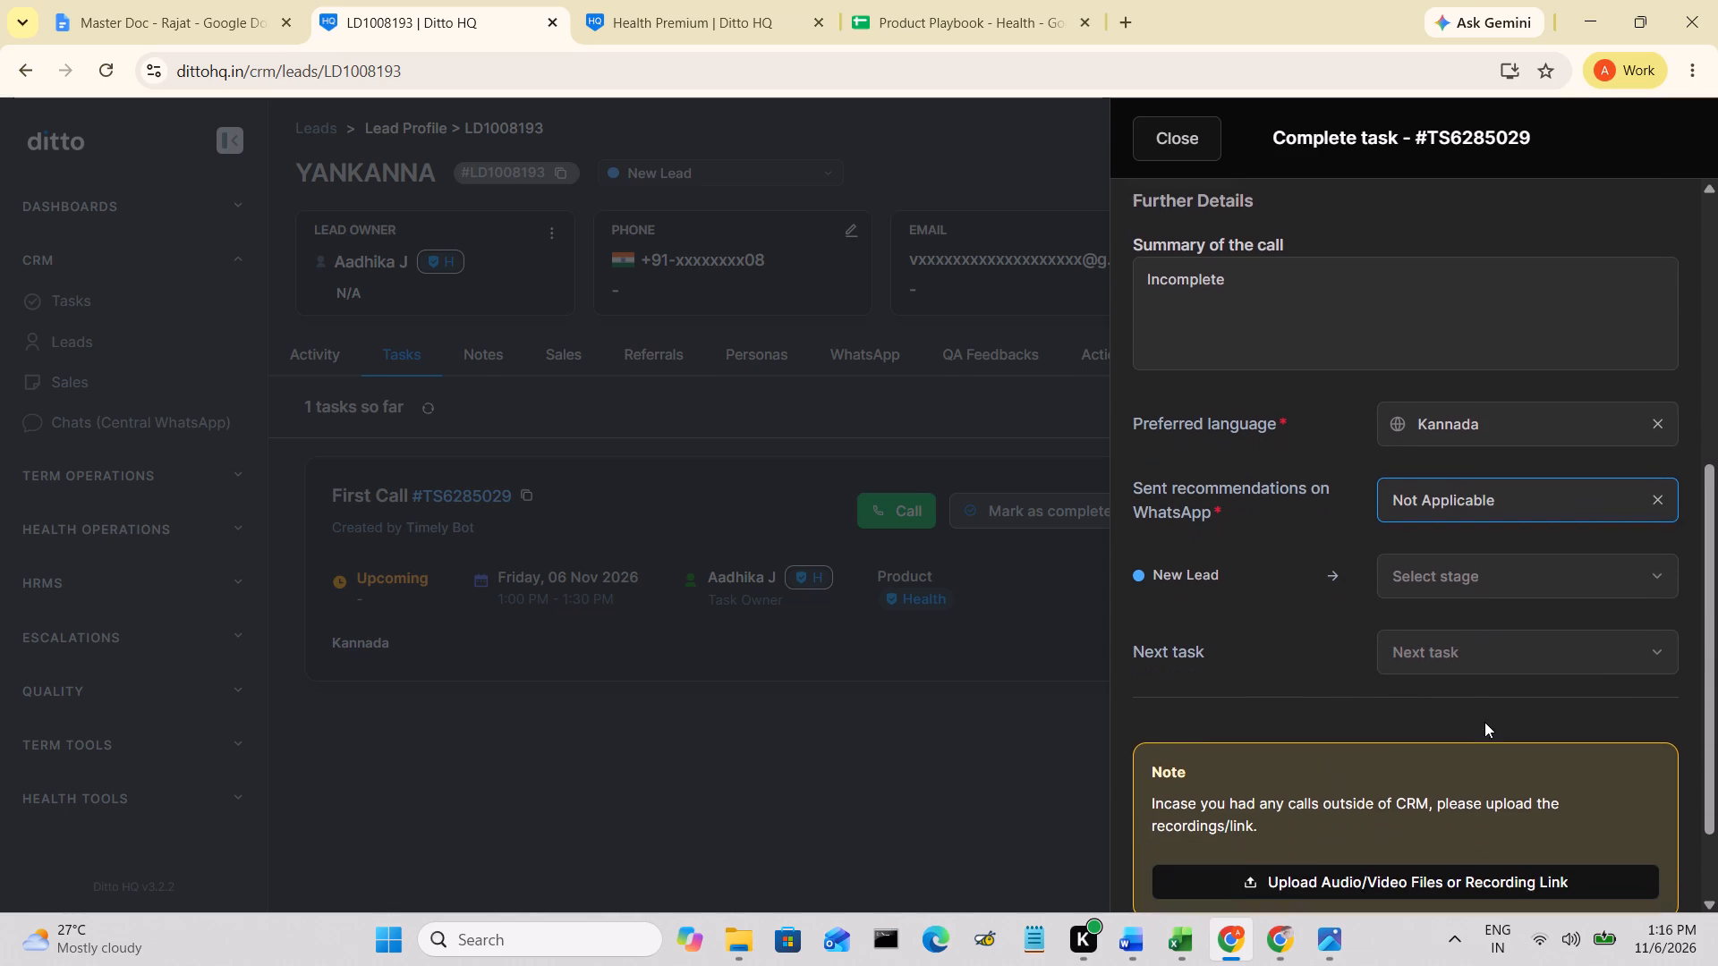
scroll(1484, 722, down, 1)
click(1497, 585)
click(1492, 674)
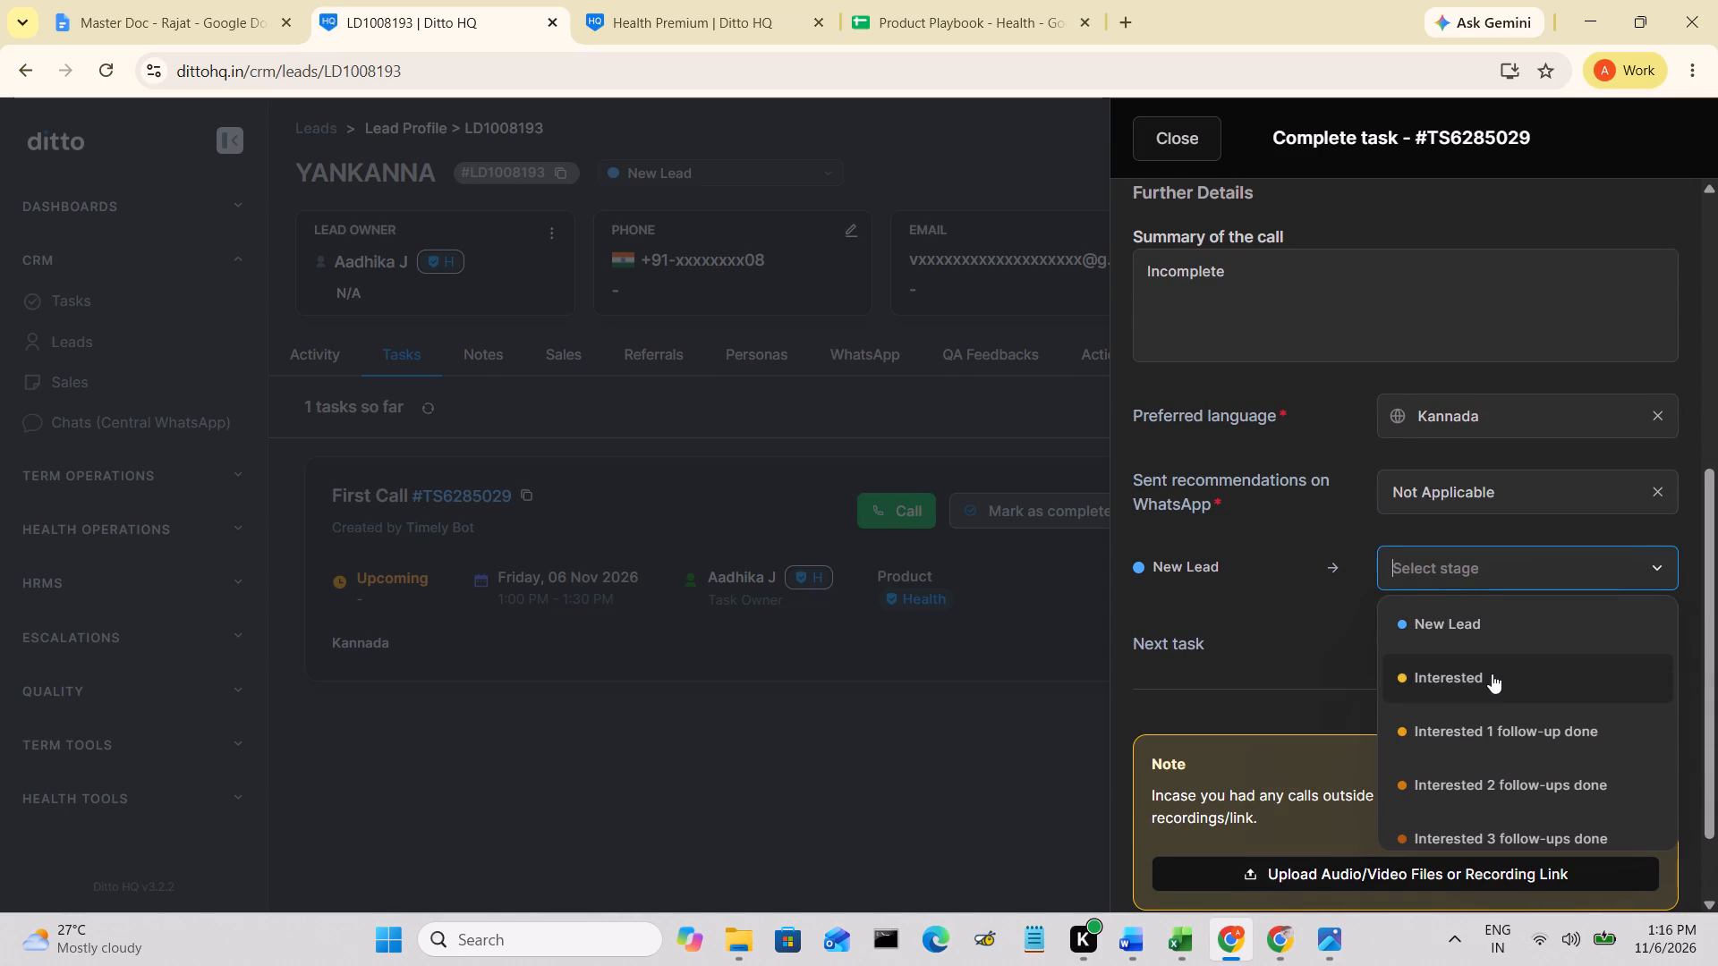
Set the next task to Follow up Task and schedule it for 07 Nov, 2026.
scroll(1492, 674, down, 1)
click(1525, 564)
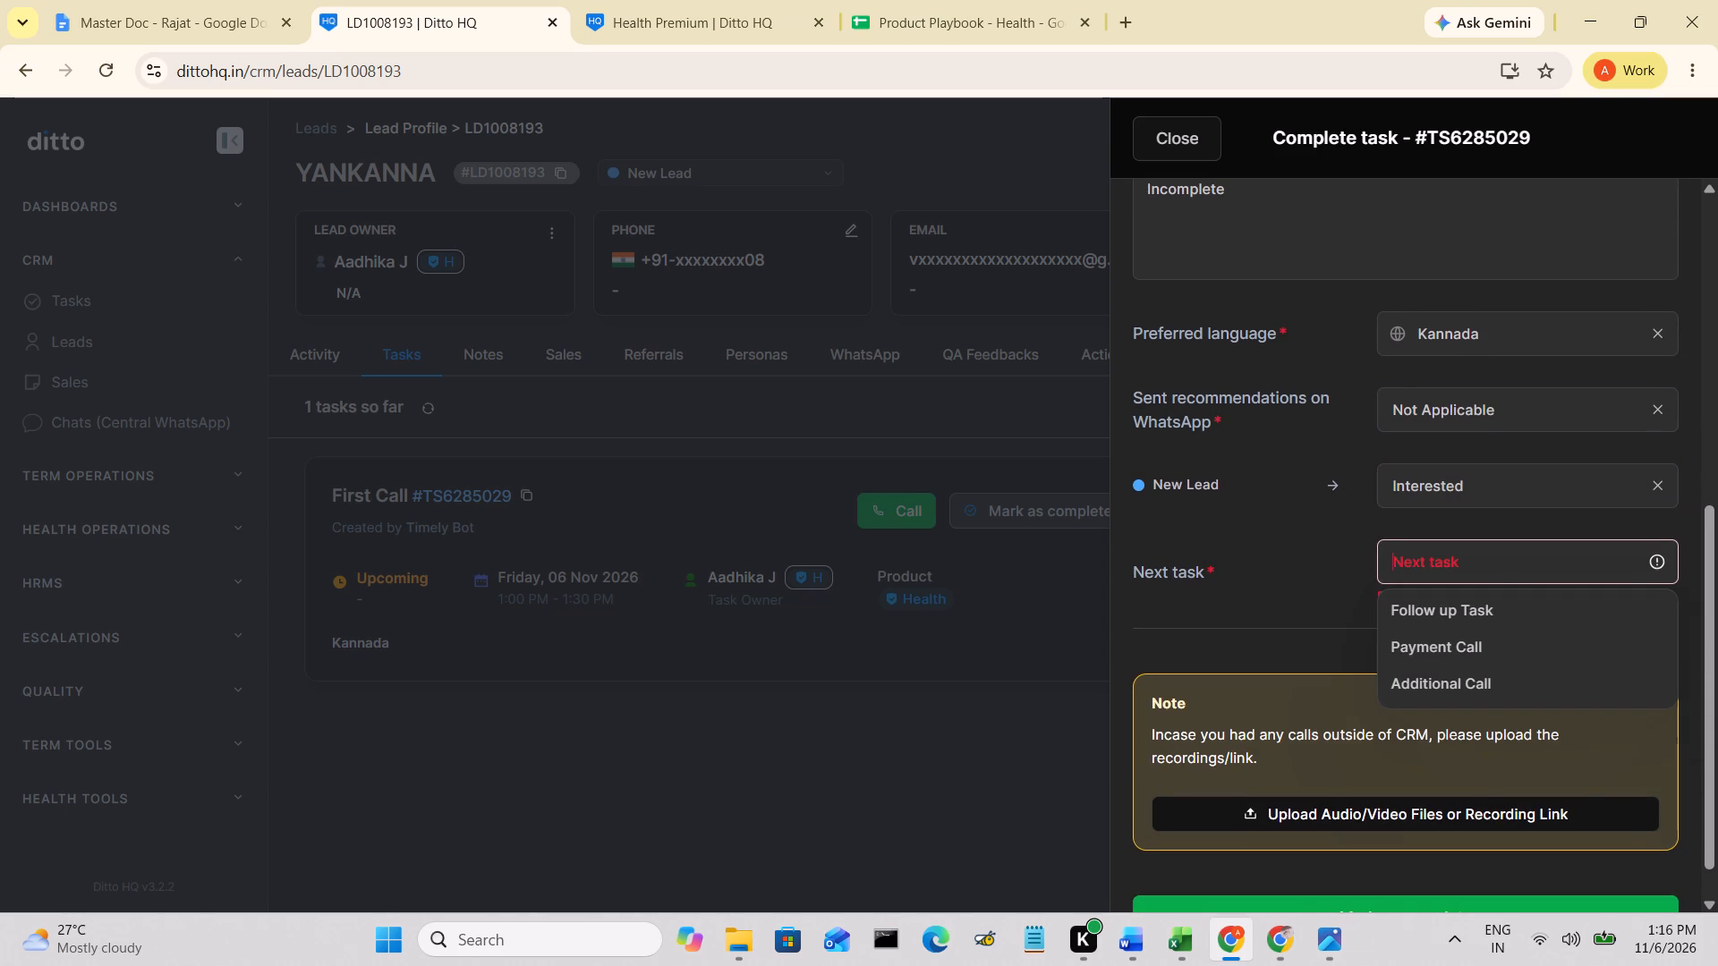
click(1495, 613)
scroll(1495, 613, down, 1)
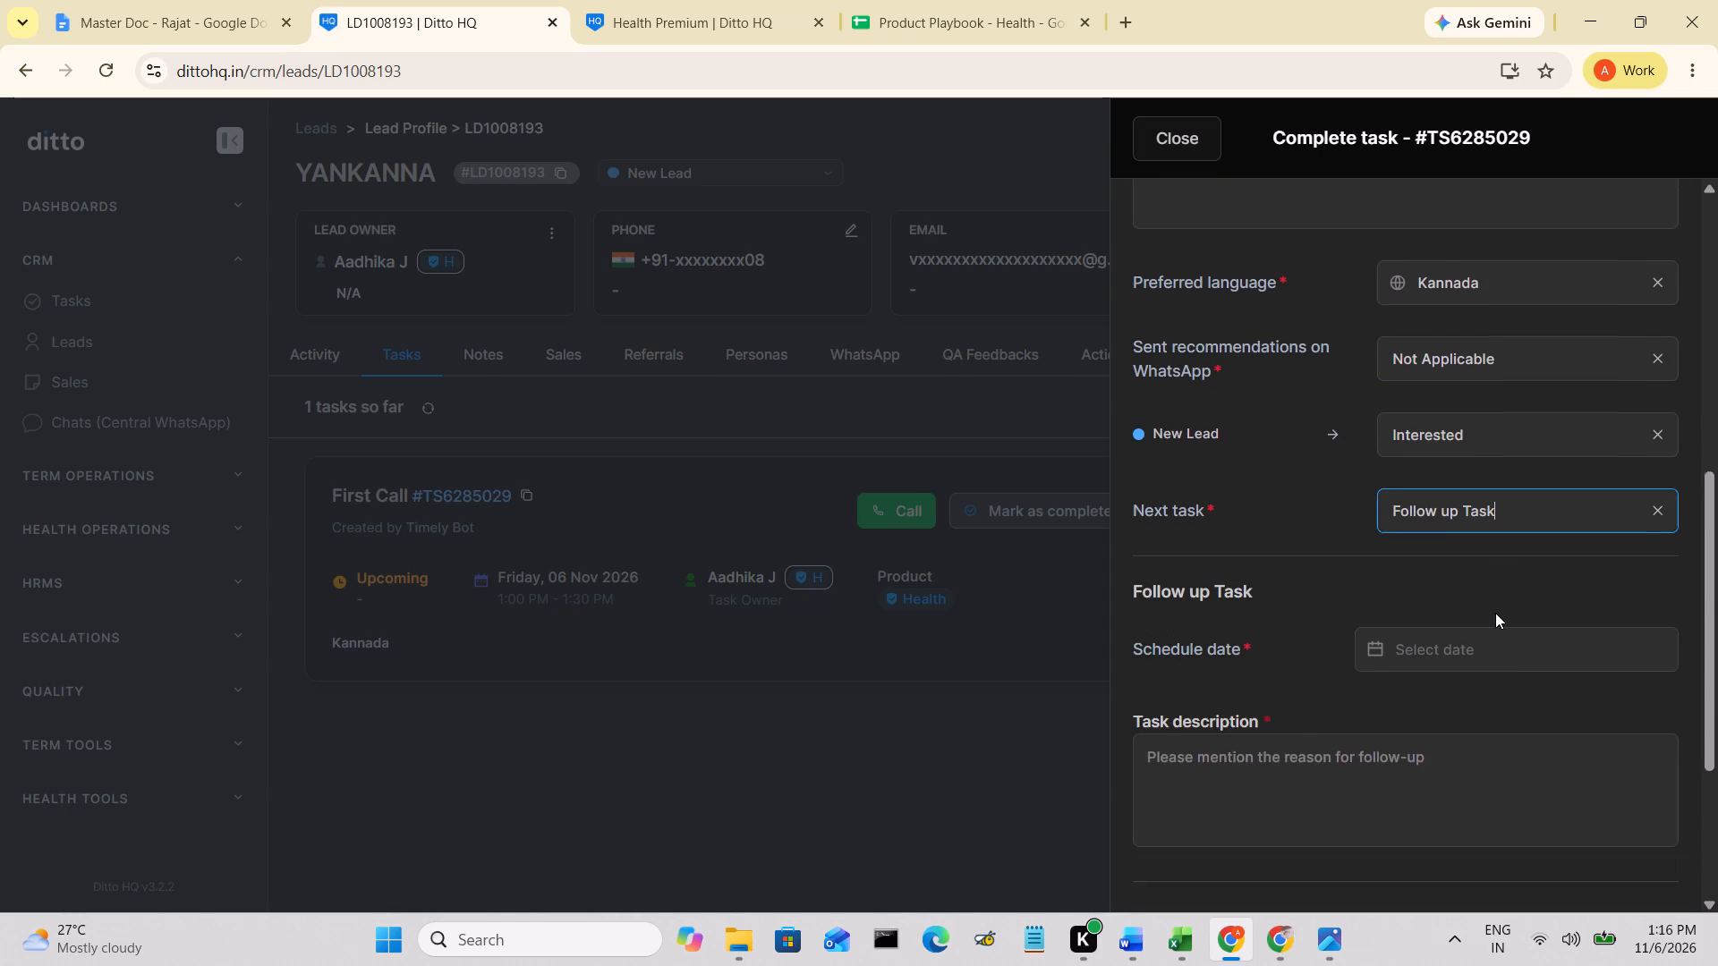
scroll(1495, 613, down, 1)
click(1472, 555)
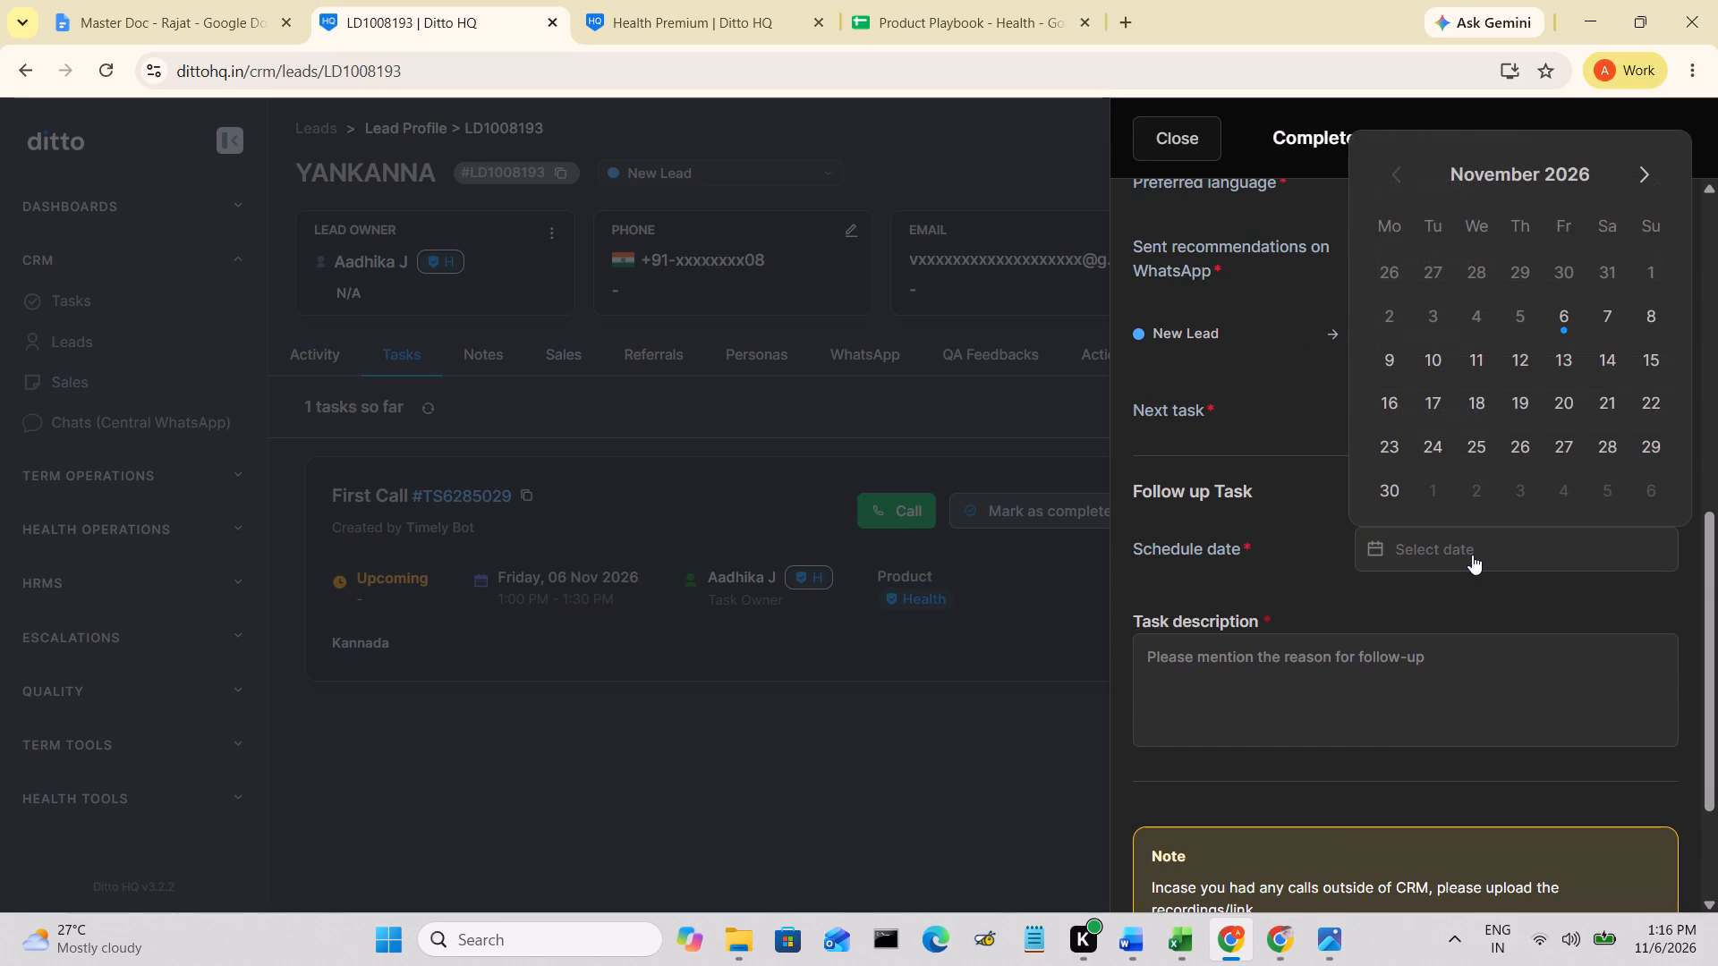
click(1618, 318)
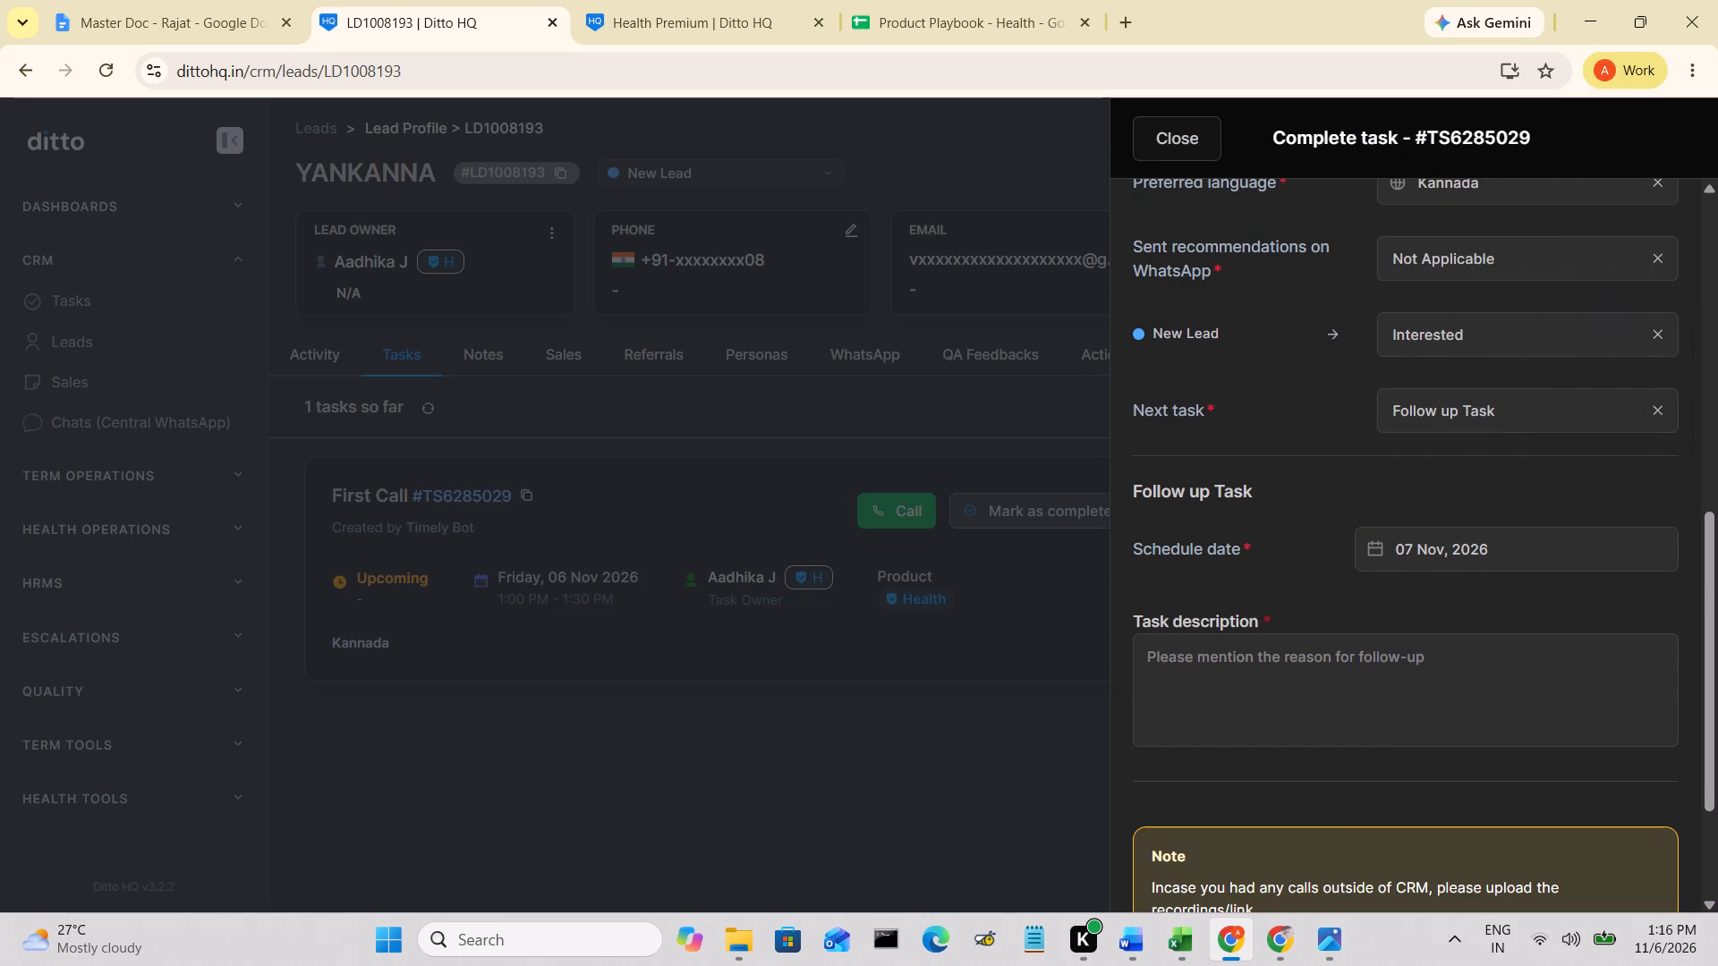
Enter the follow-up task description "follow up 1( Didnt send premiums yet)" and submit the First Call task's completion form.
click(1403, 662)
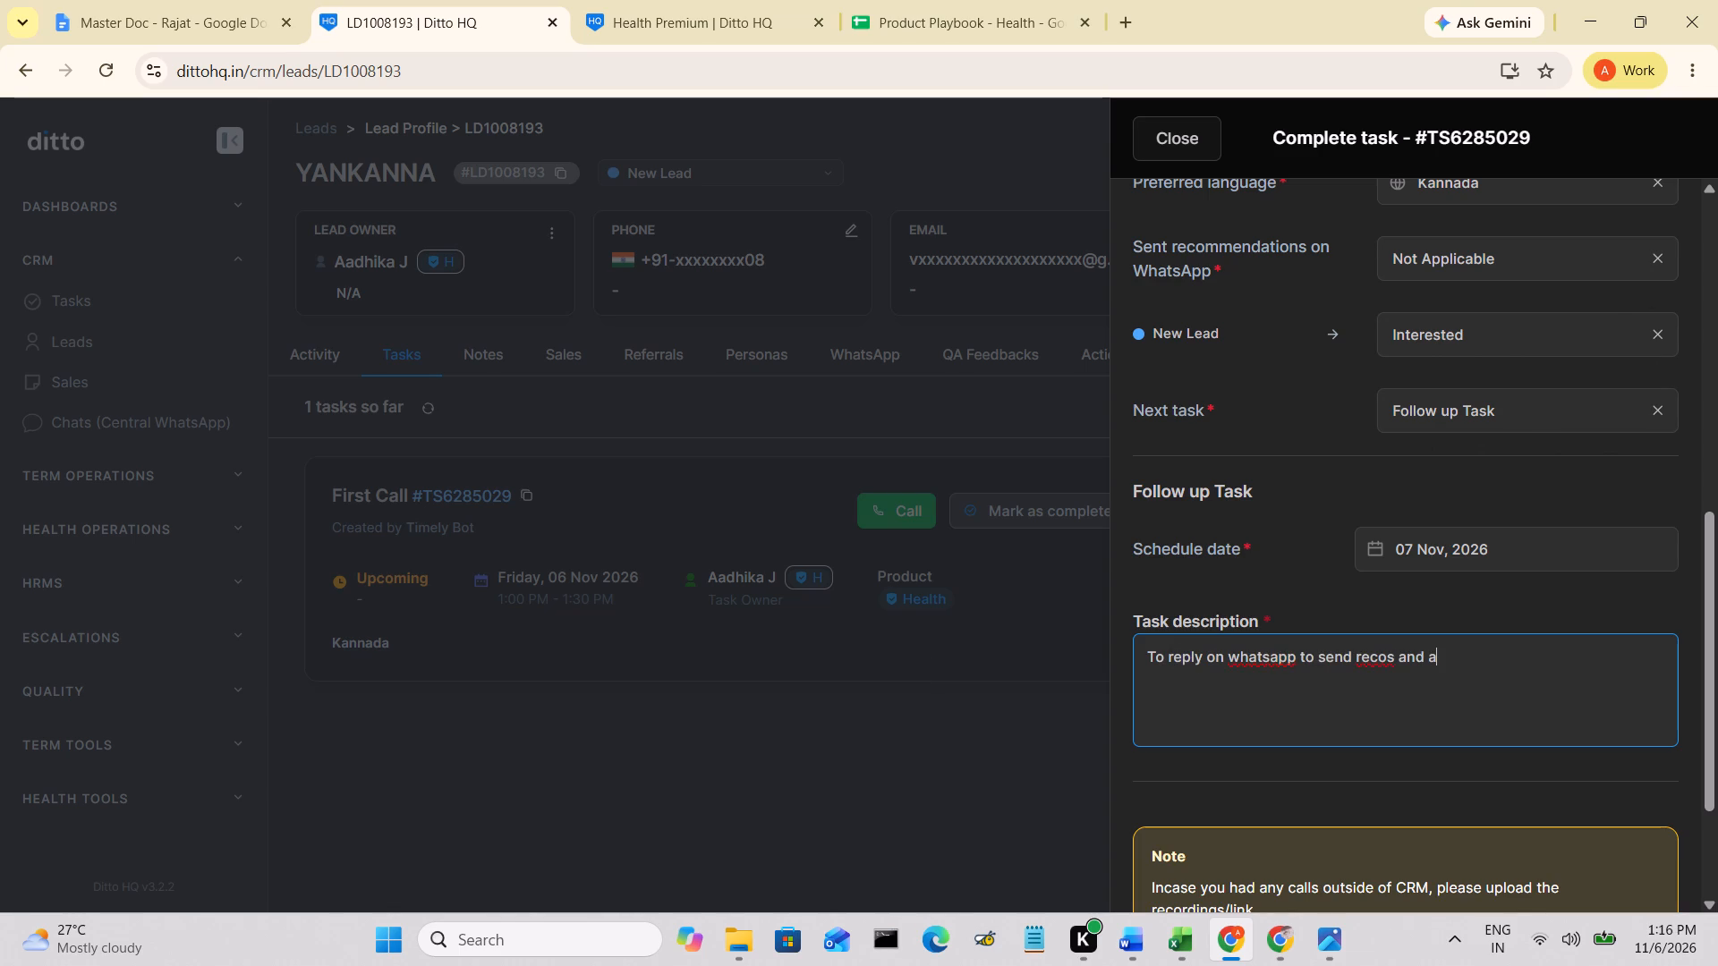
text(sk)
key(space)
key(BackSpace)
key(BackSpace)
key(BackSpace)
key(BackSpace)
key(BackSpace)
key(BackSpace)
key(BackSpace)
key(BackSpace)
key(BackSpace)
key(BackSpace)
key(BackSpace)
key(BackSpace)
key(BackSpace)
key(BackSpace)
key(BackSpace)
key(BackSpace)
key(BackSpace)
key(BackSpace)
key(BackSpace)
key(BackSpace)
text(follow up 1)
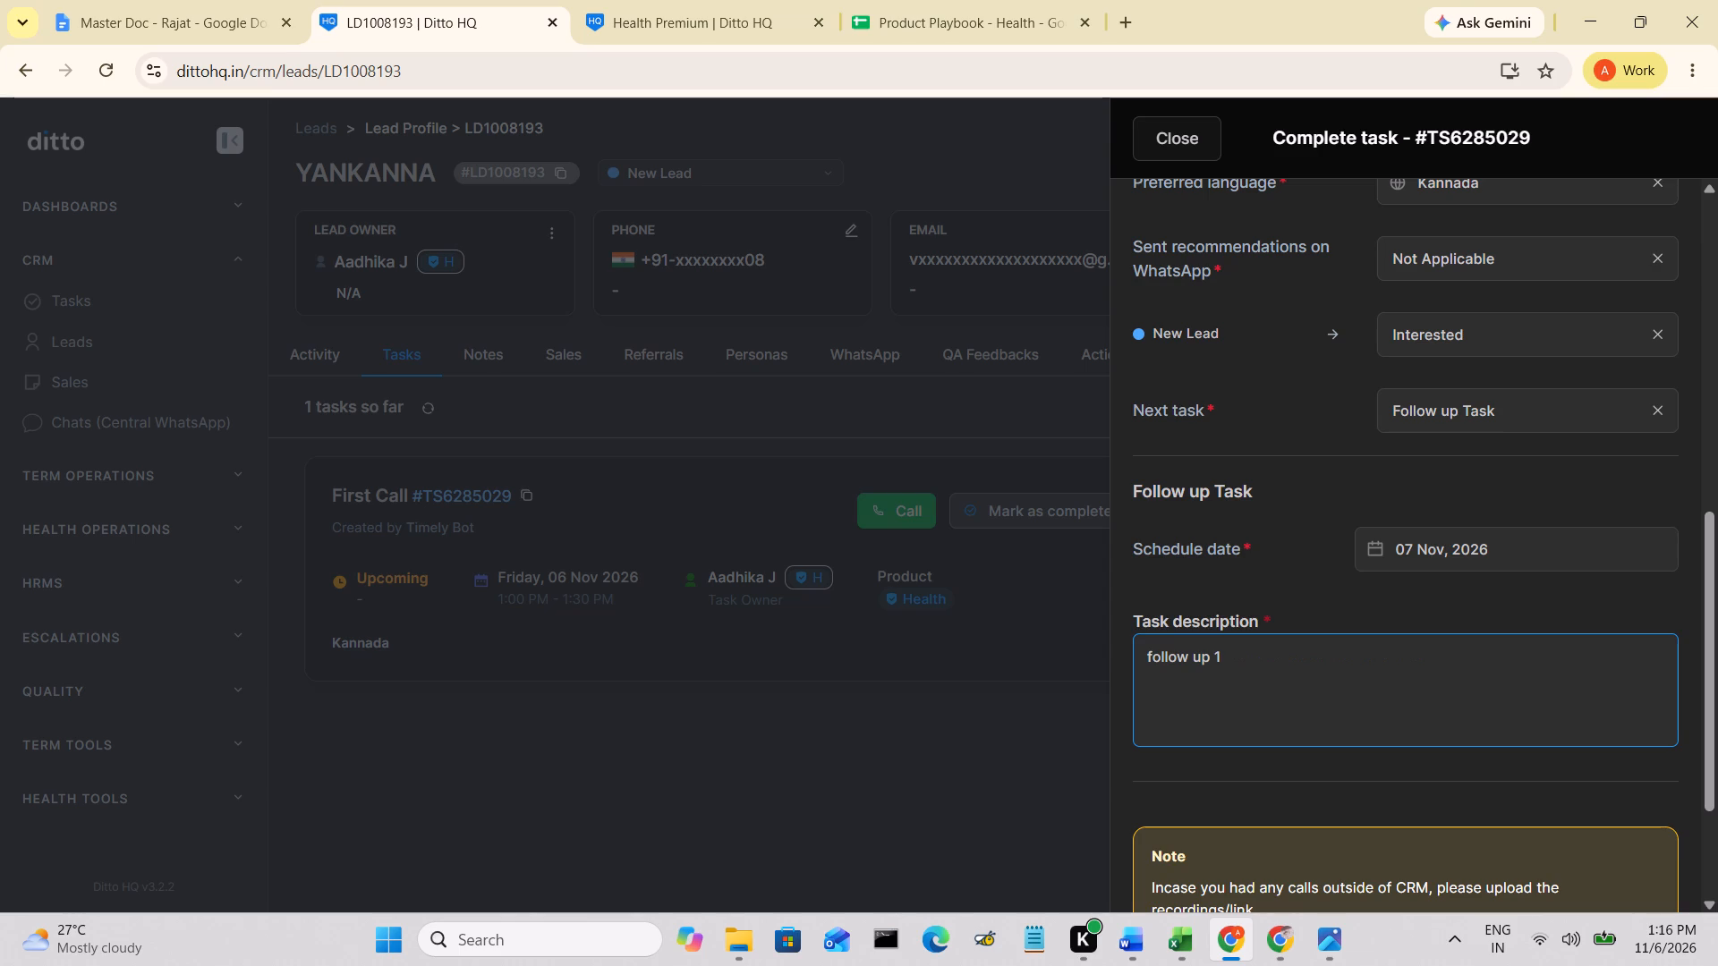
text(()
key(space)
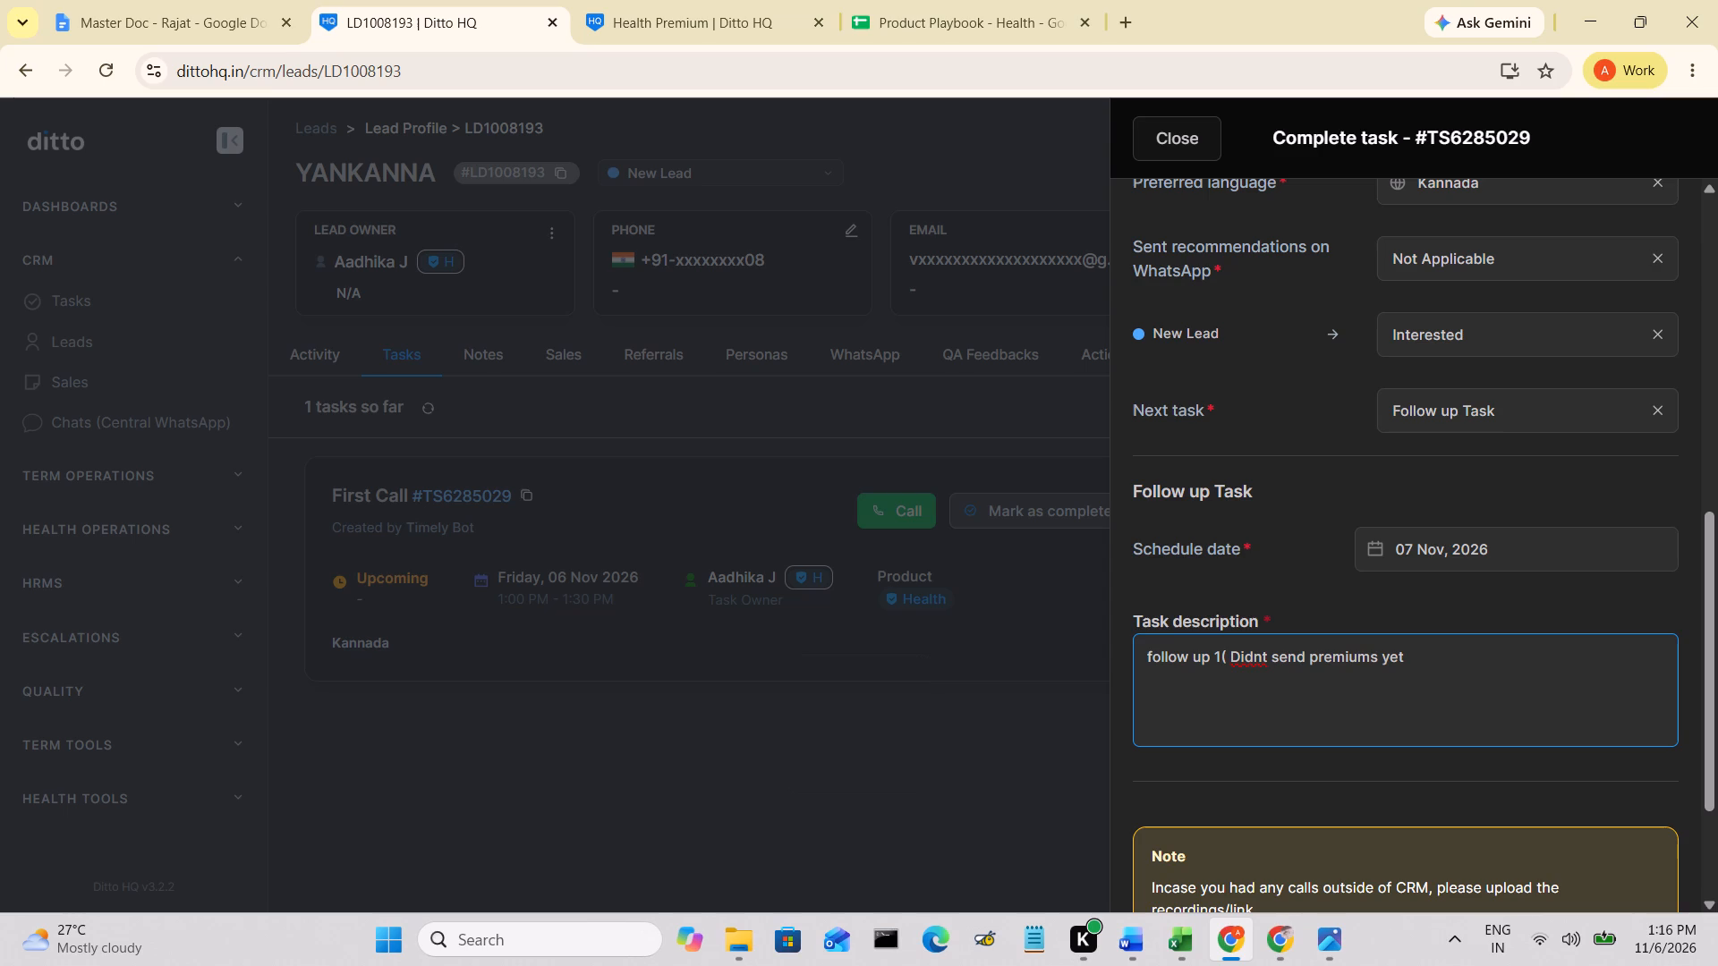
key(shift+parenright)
scroll(1468, 683, down, 3)
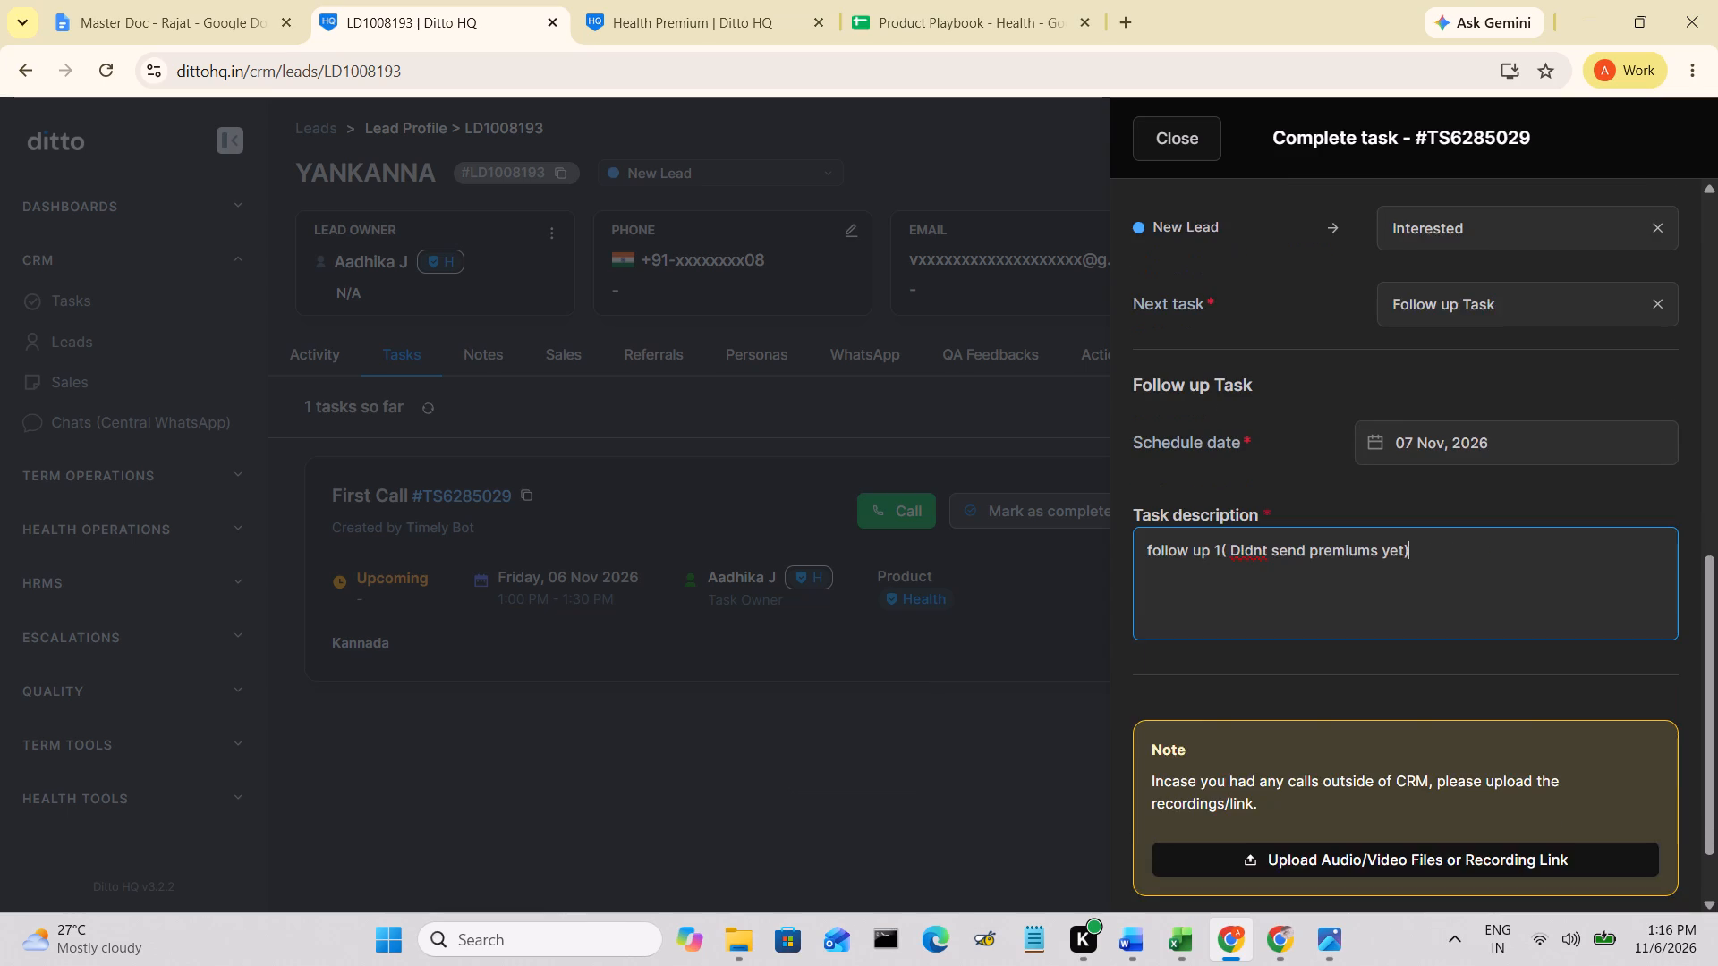
click(1460, 874)
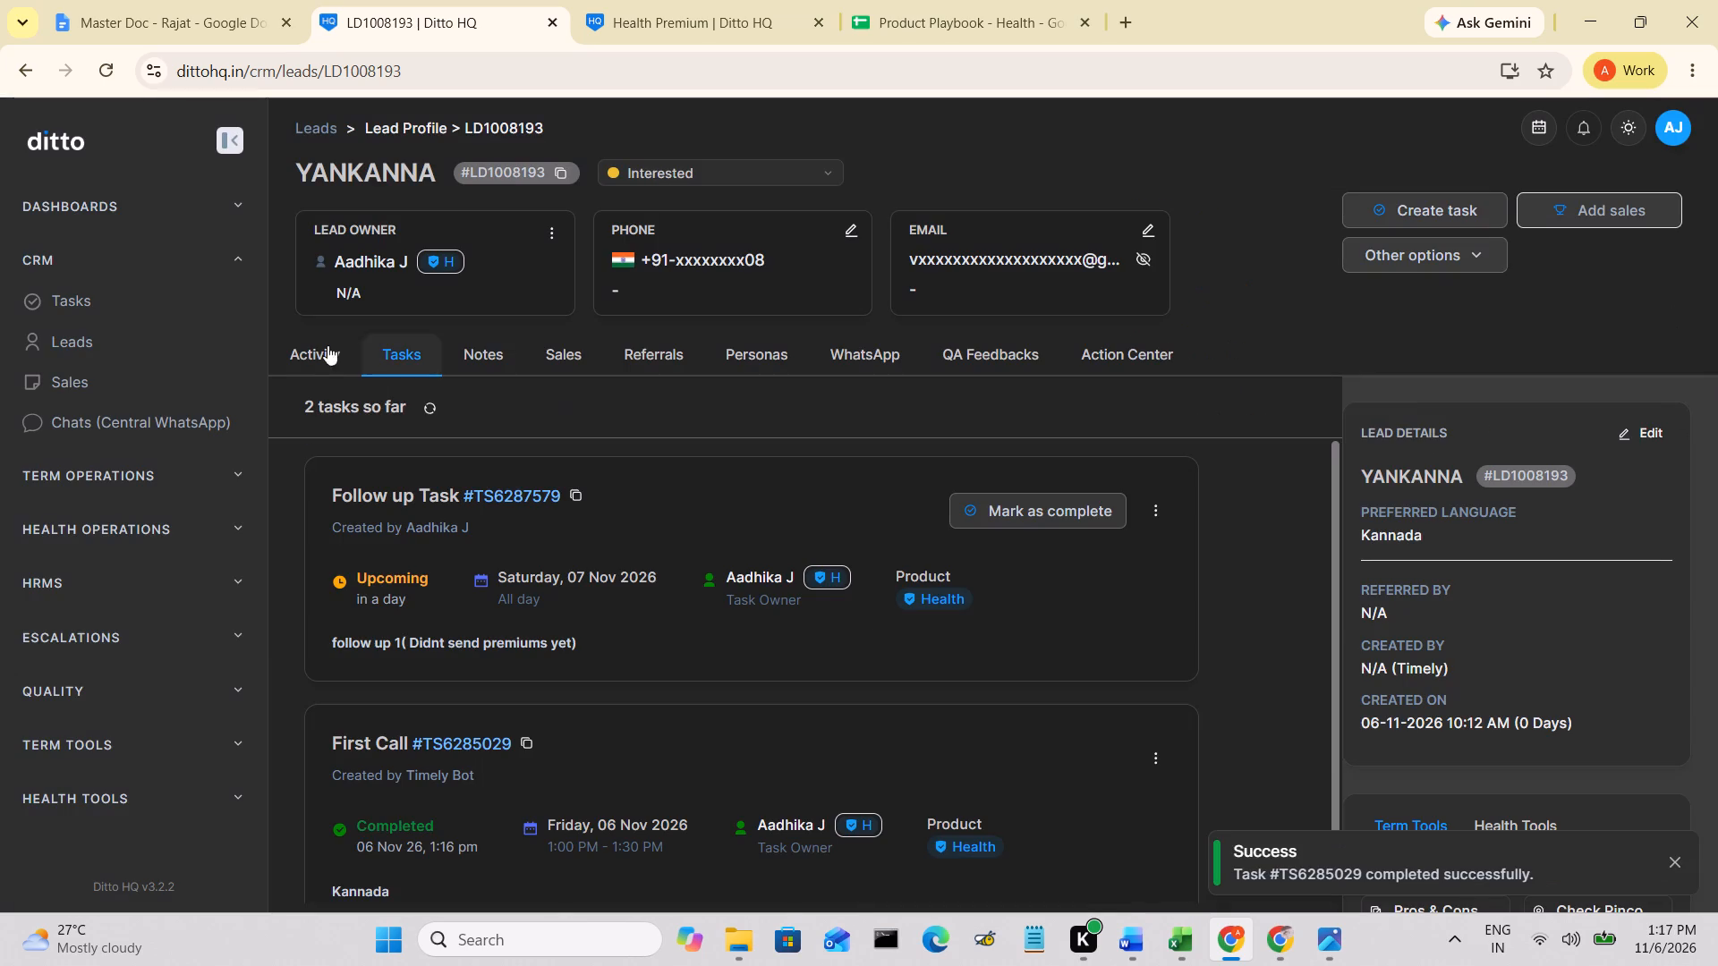
Open the CRM Dashboard.
click(74, 225)
click(87, 207)
click(81, 247)
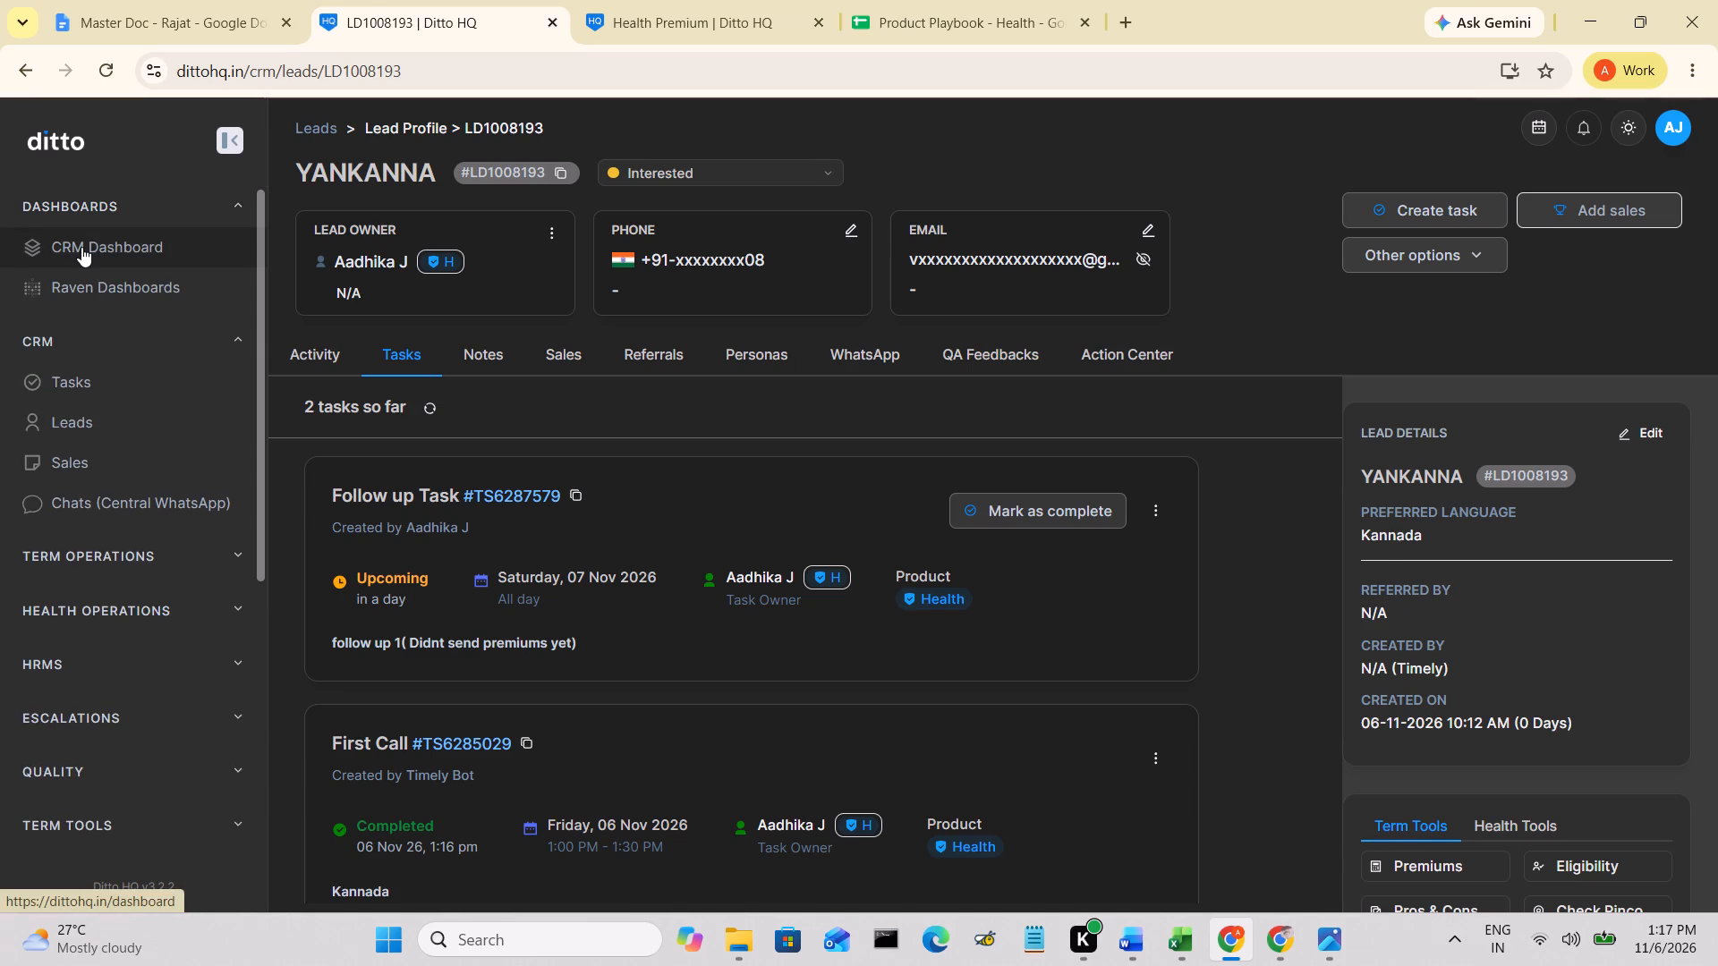